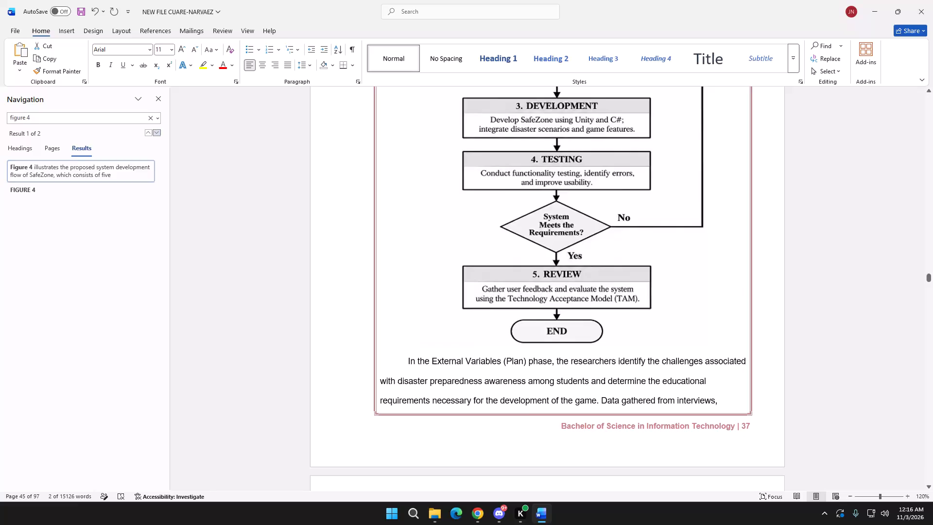
# Check the page the Figure 4 flowchart is on and set figure 4's page number in the List of Figures to 37.
pyautogui.scroll(20, 383, 244)
pyautogui.scroll(9, 383, 245)
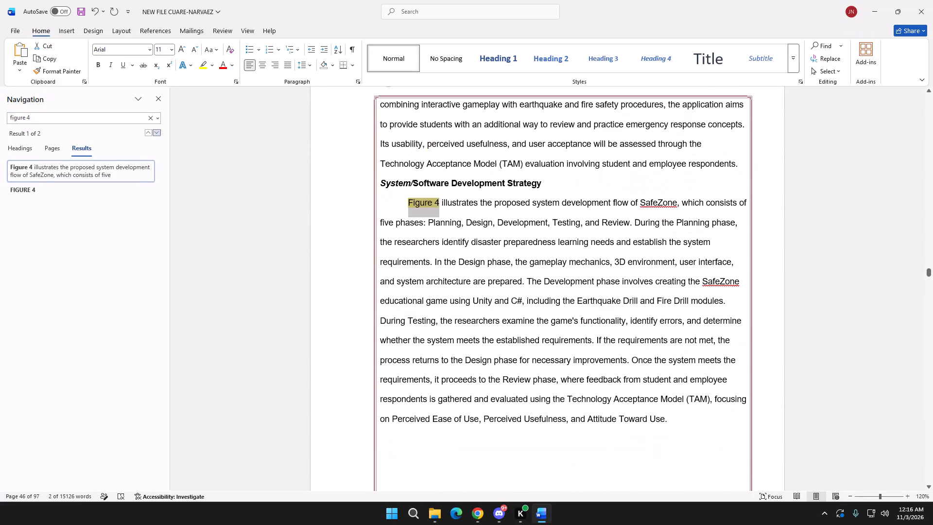
pyautogui.scroll(-13, 383, 245)
pyautogui.scroll(-16, 383, 245)
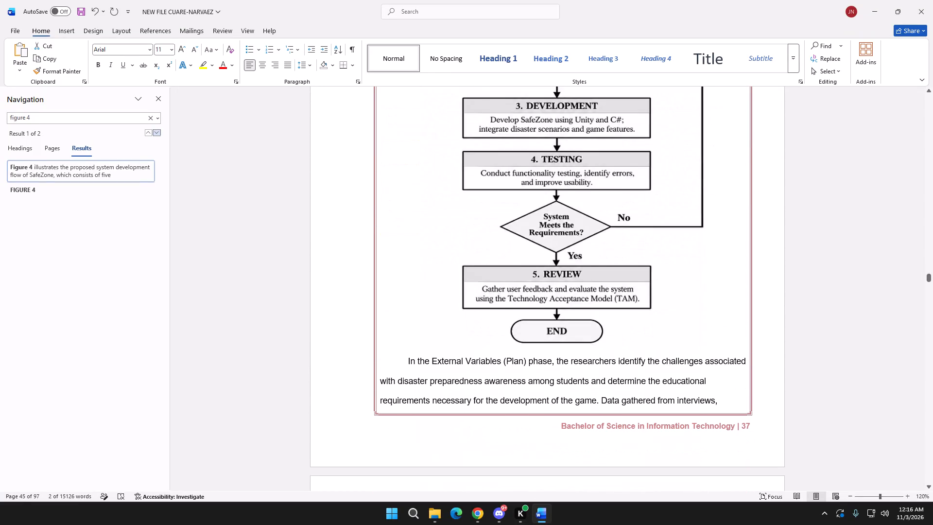
pyautogui.click(81, 119)
pyautogui.click(80, 118)
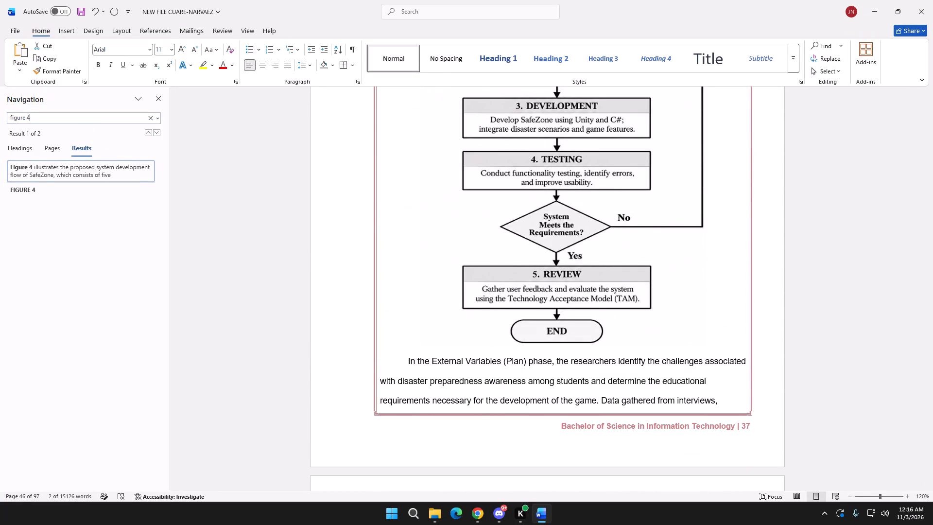
pyautogui.press('BackSpace')
pyautogui.press('Return')
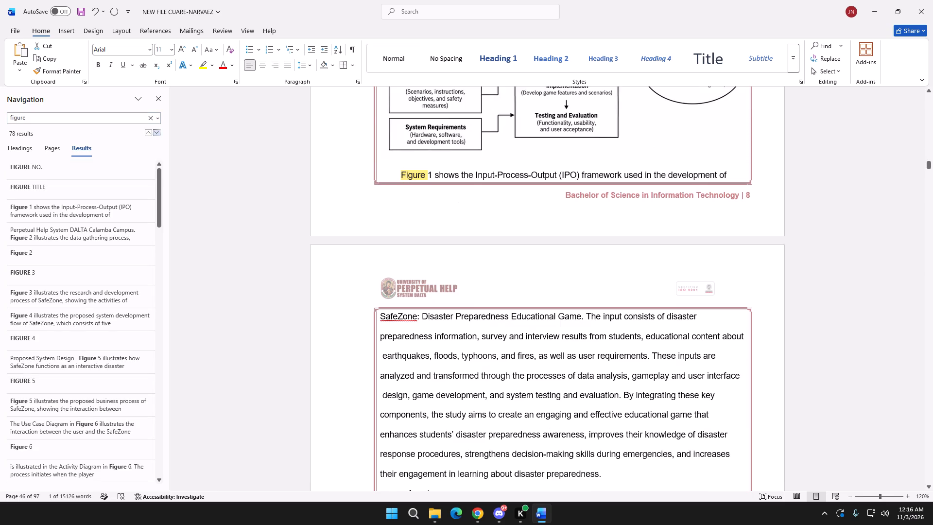
pyautogui.click(51, 162)
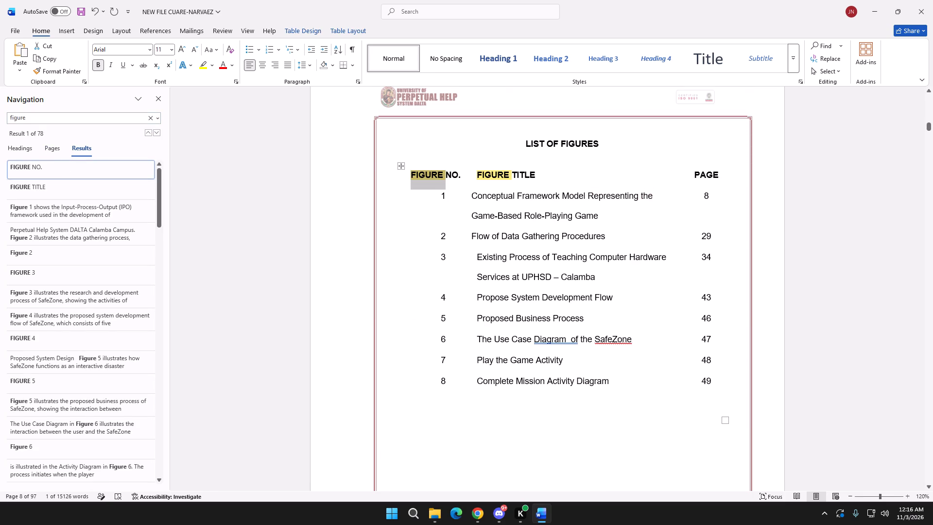
pyautogui.click(701, 295)
pyautogui.moveTo(702, 296); pyautogui.dragTo(711, 297)
pyautogui.press('3')
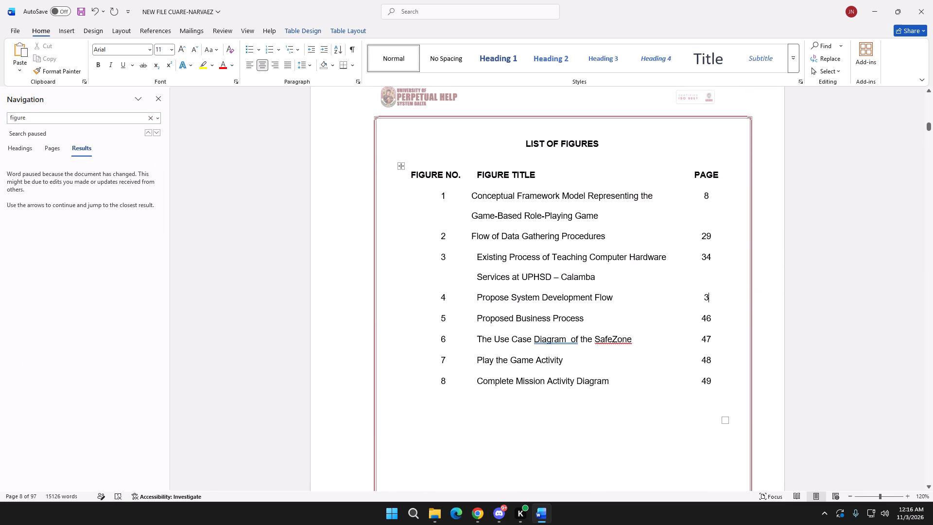
pyautogui.press('7')
# Search the document for "figure 6" and check which page its Use Case Diagram is on.
pyautogui.click(74, 117)
pyautogui.click(74, 117)
pyautogui.press('space')
pyautogui.write('6')
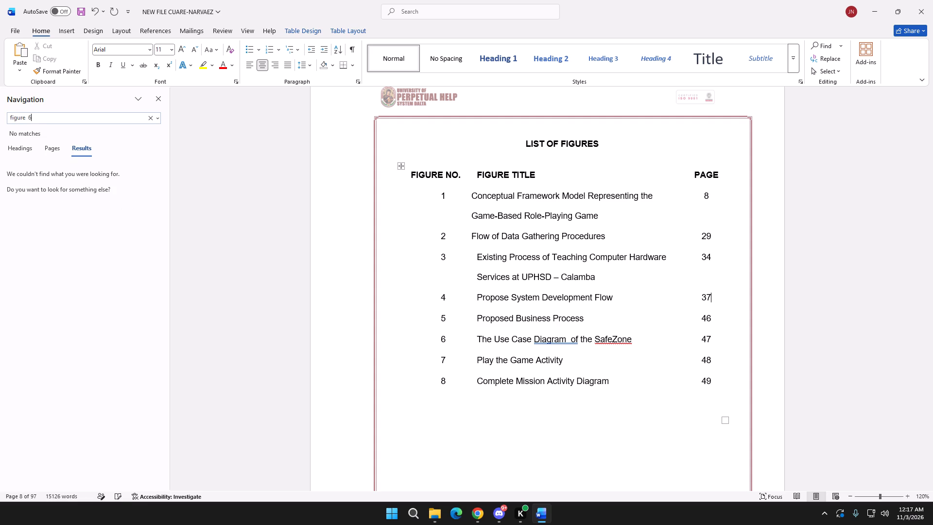
pyautogui.press('Return')
pyautogui.click(54, 115)
pyautogui.press('Return')
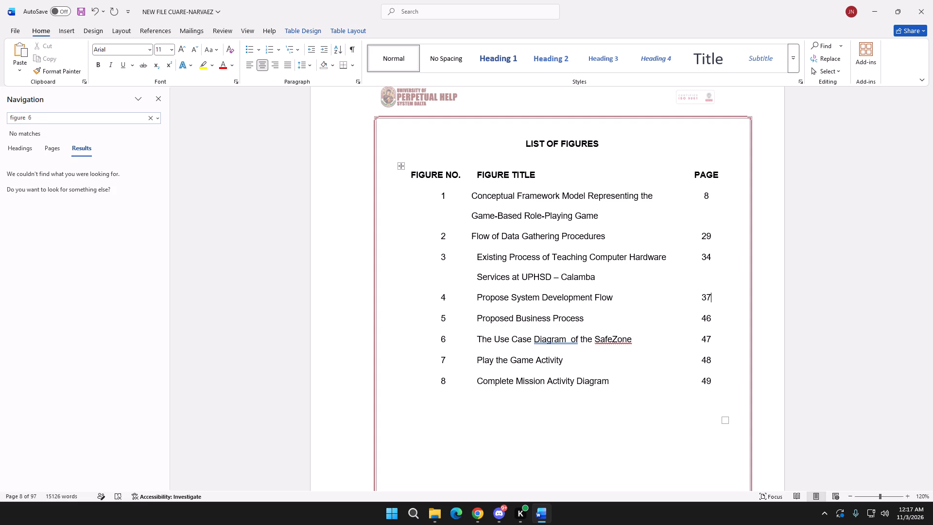
pyautogui.click(29, 118)
pyautogui.press('BackSpace')
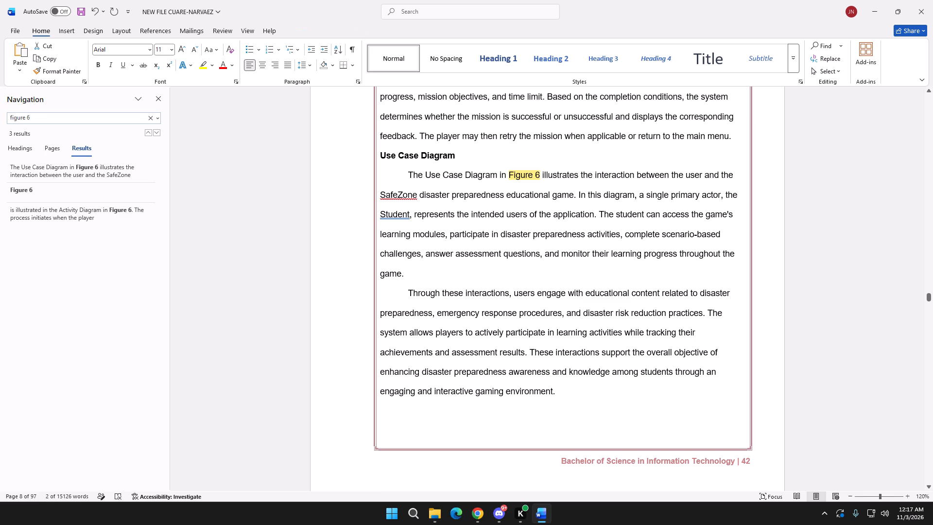
pyautogui.click(72, 185)
pyautogui.scroll(-7, 320, 256)
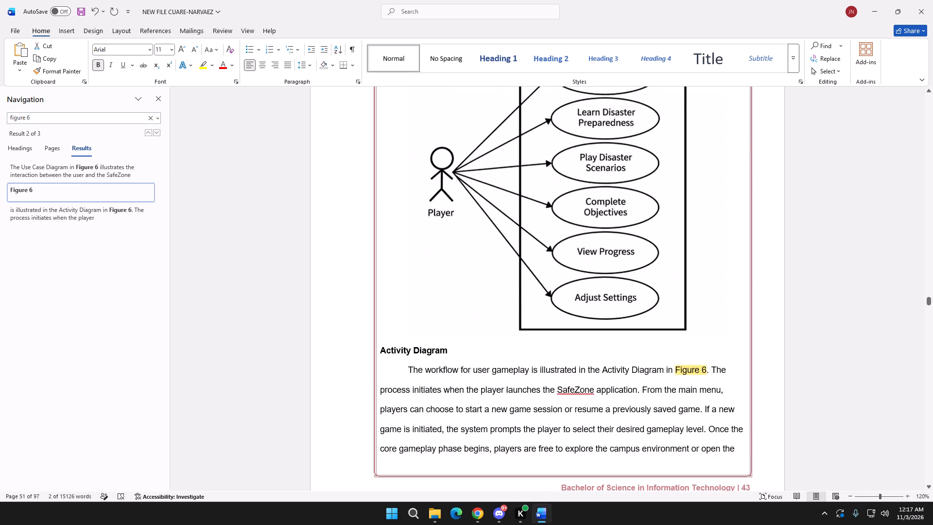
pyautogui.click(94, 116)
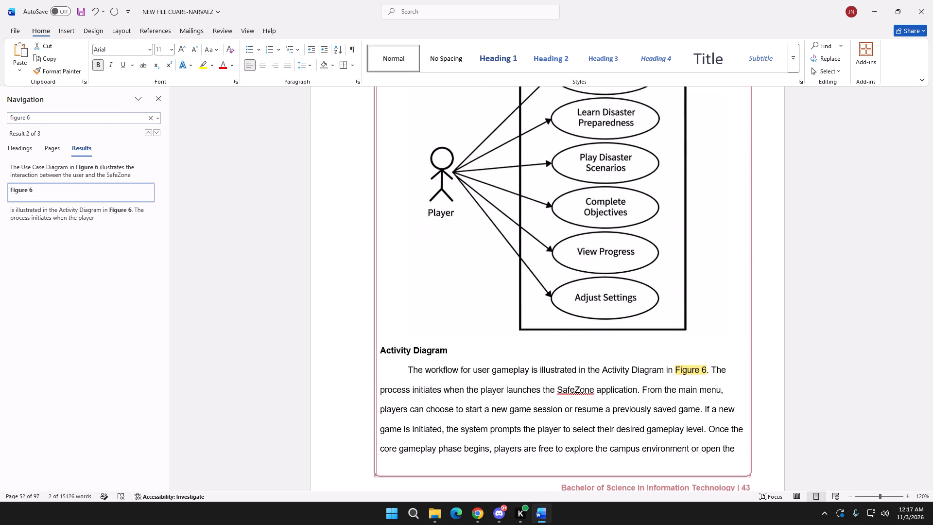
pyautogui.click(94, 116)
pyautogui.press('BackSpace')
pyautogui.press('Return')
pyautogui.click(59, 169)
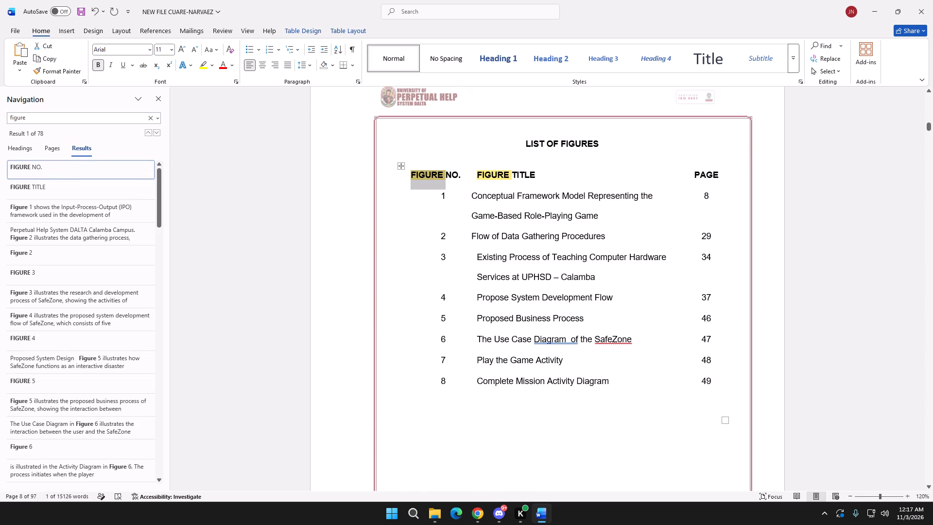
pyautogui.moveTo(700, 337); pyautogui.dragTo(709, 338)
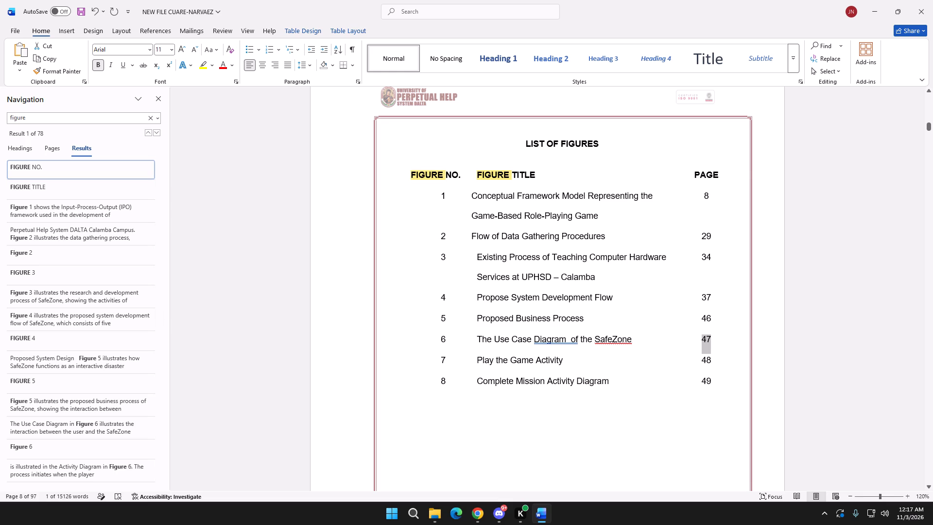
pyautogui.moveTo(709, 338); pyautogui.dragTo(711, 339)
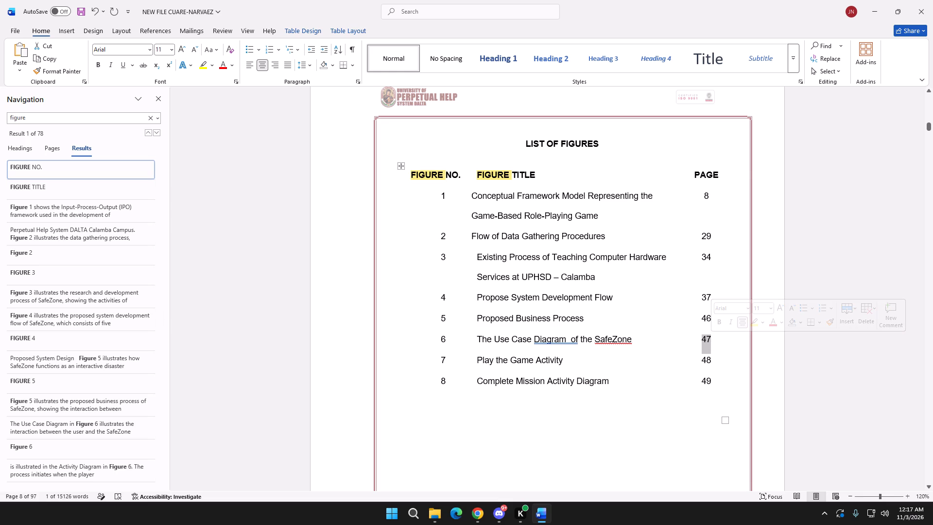
# Recheck the page of Figure 6 and set figure 6's page number in the List of Figures to 43.
pyautogui.click(79, 116)
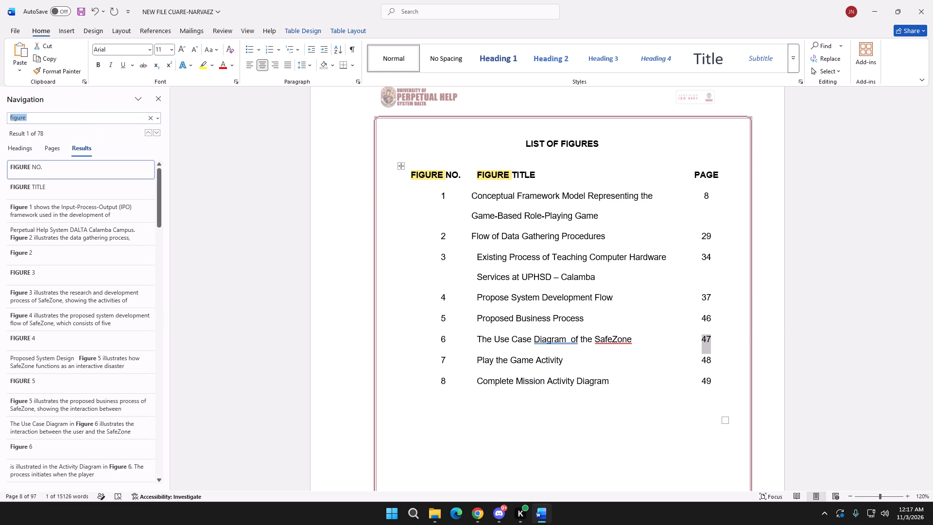
pyautogui.click(74, 120)
pyautogui.press('6')
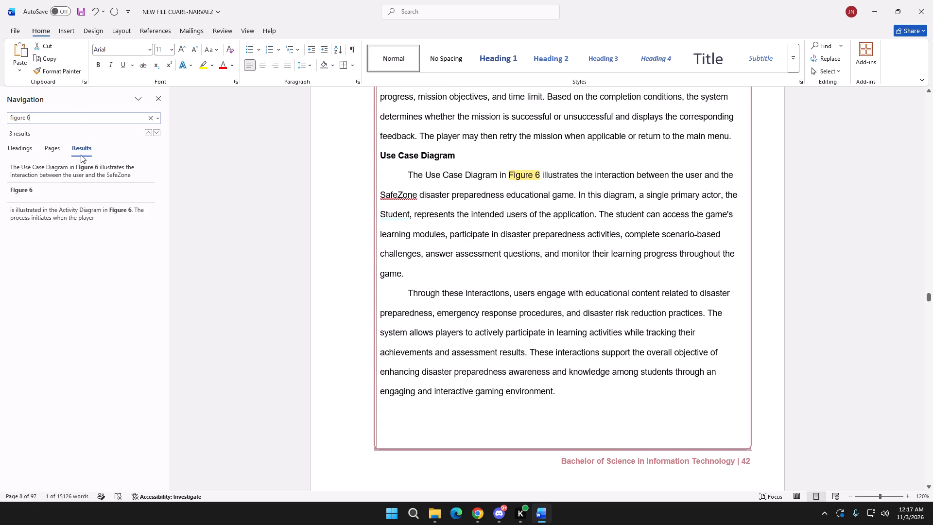
pyautogui.click(70, 192)
pyautogui.scroll(-7, 333, 261)
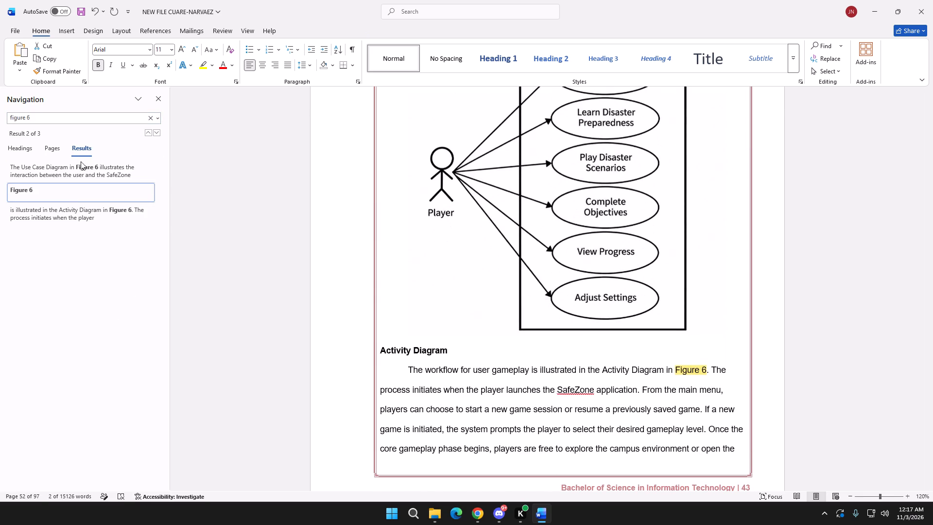
pyautogui.click(152, 118)
pyautogui.click(100, 119)
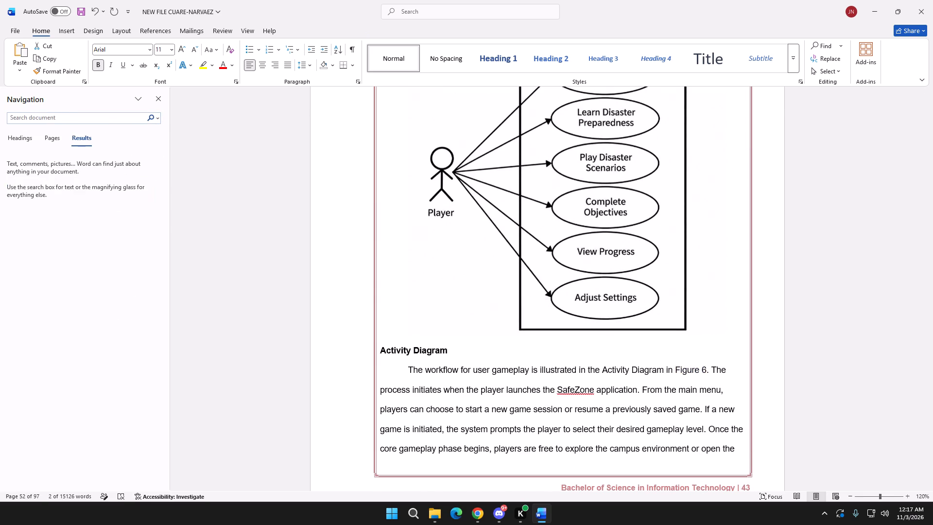
pyautogui.write('fog')
pyautogui.press('BackSpace')
pyautogui.press('BackSpace')
pyautogui.write('igure')
pyautogui.press('Return')
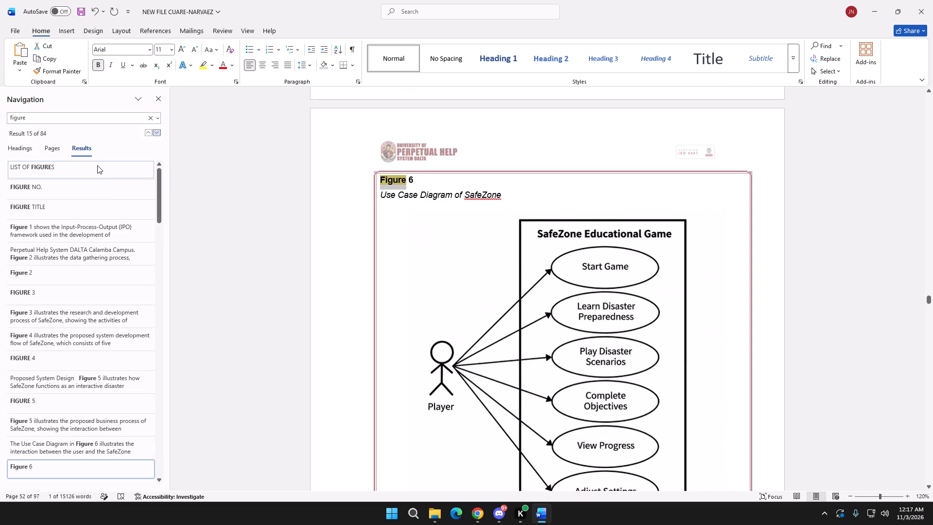
pyautogui.click(85, 190)
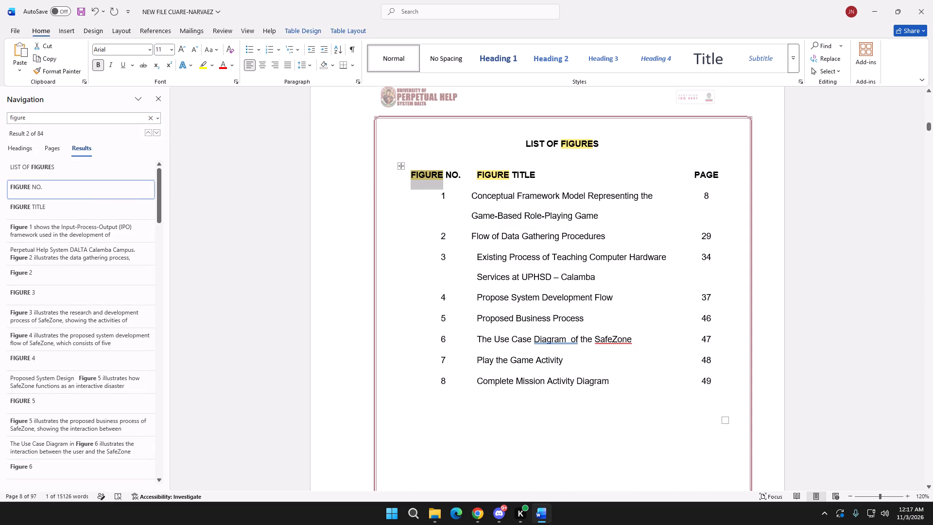
pyautogui.moveTo(702, 339); pyautogui.dragTo(710, 340)
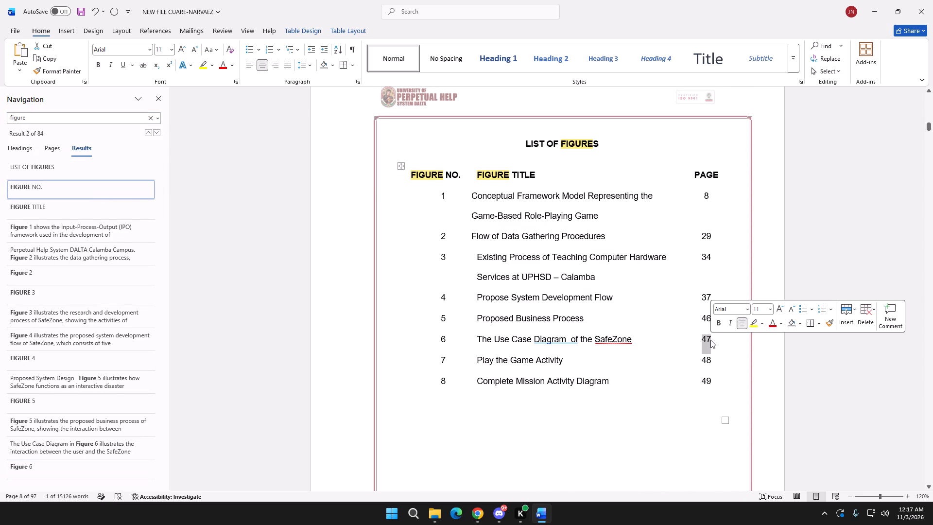
pyautogui.press('4')
pyautogui.press('3')
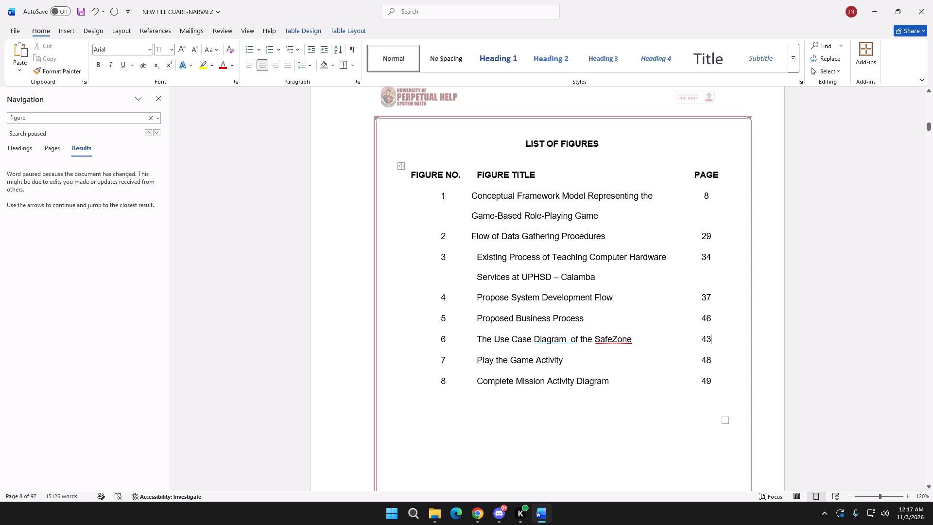
# Look up the page of the Figure 5 Proposed Business Process diagram and set figure 5's page number in the List of Figures to 41.
pyautogui.click(128, 120)
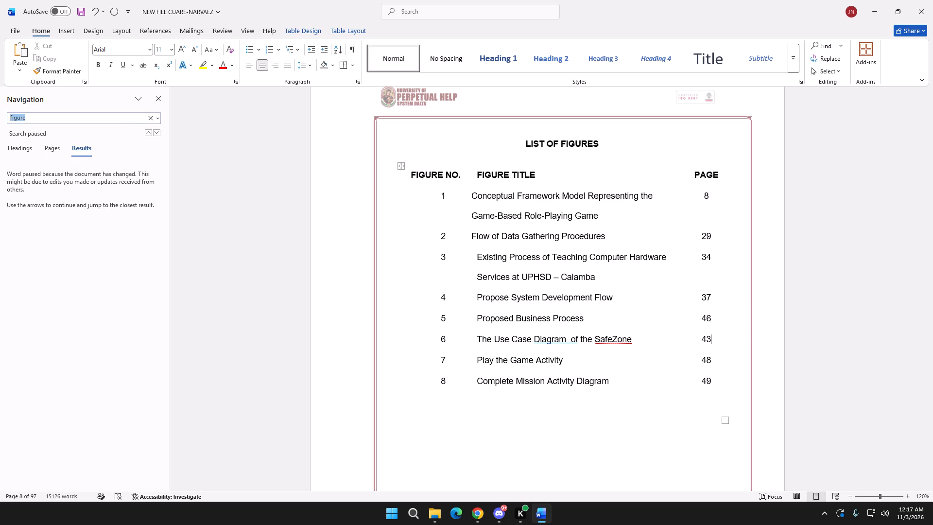
pyautogui.write('figure 5')
pyautogui.press('Return')
pyautogui.scroll(-8, 357, 180)
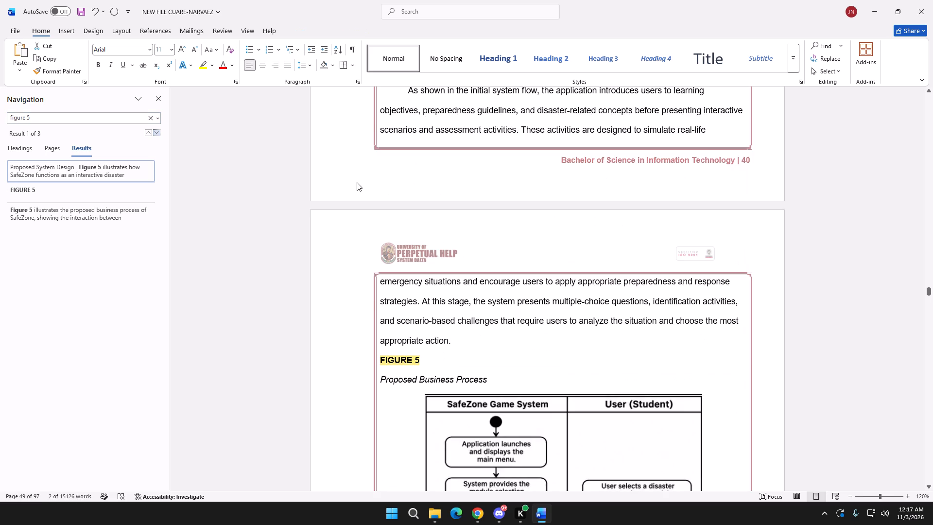
pyautogui.scroll(-13, 357, 182)
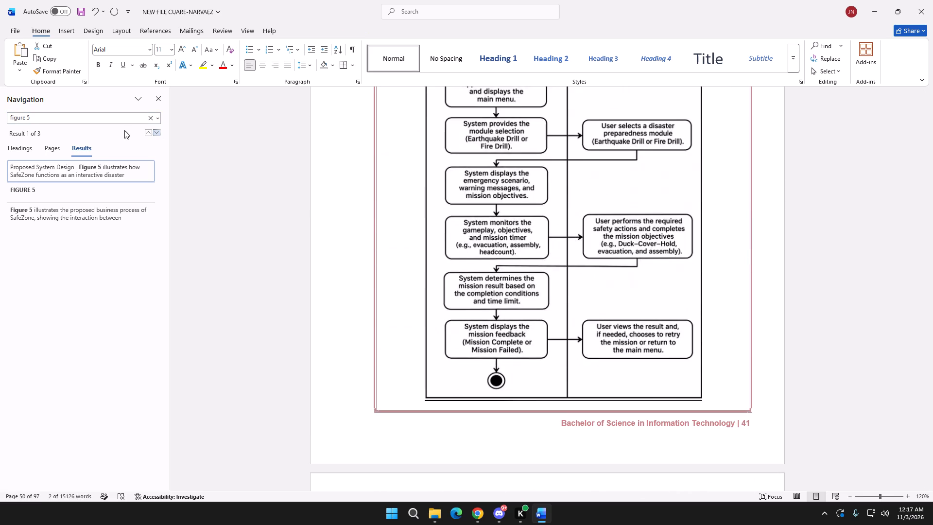
pyautogui.doubleClick(63, 118)
pyautogui.press('BackSpace')
pyautogui.press('Return')
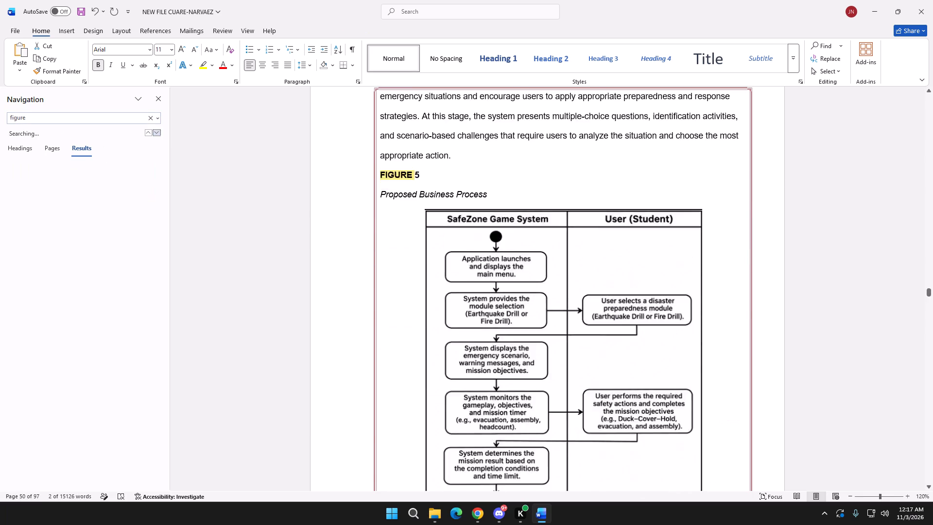
pyautogui.click(87, 163)
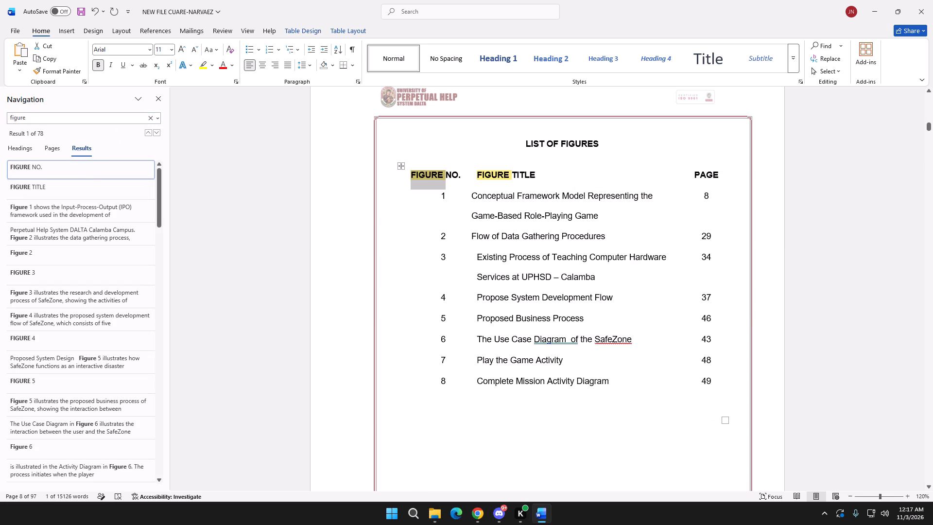
pyautogui.moveTo(700, 320); pyautogui.dragTo(709, 321)
pyautogui.write('41')
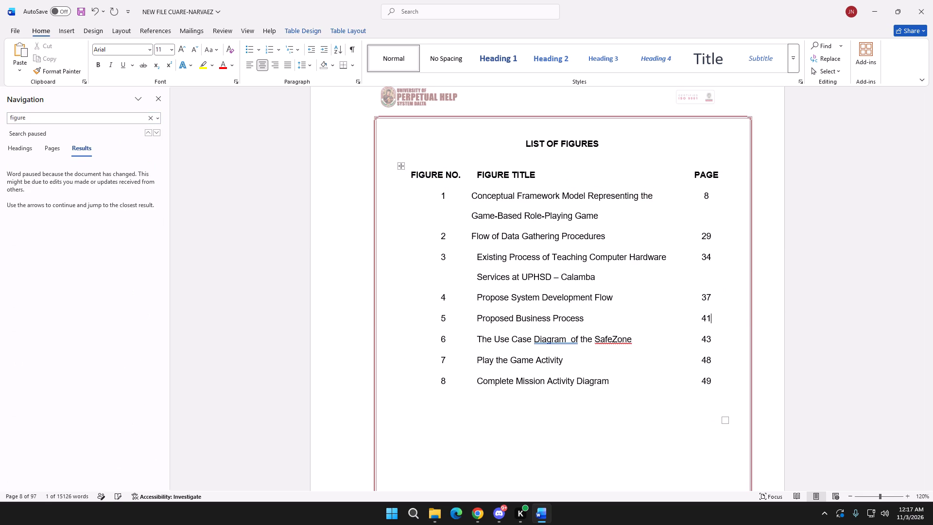
# Look up the page of the Figure 7 activity diagram and set figure 7's page number in the List of Figures to 44.
pyautogui.doubleClick(84, 118)
pyautogui.press('7')
pyautogui.press('Return')
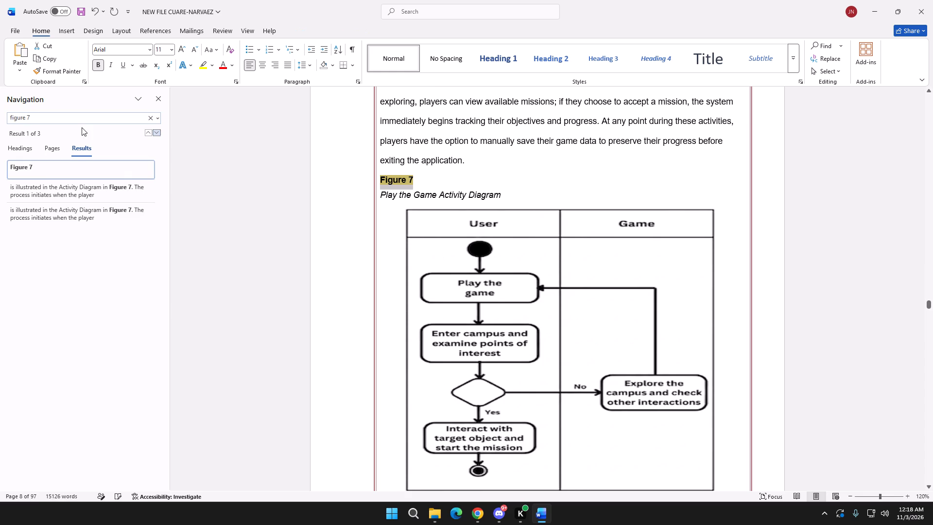
pyautogui.scroll(-7, 369, 280)
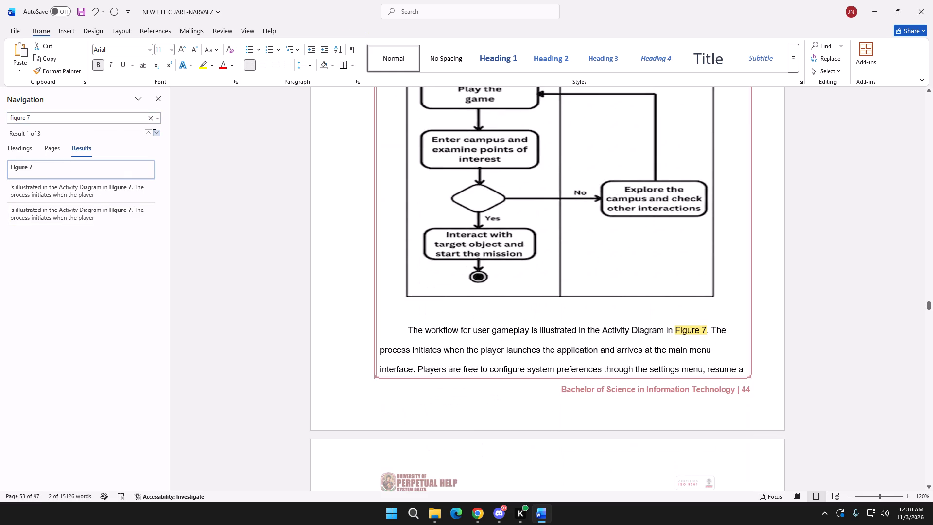
pyautogui.doubleClick(116, 117)
pyautogui.press('BackSpace')
pyautogui.press('Return')
pyautogui.click(44, 171)
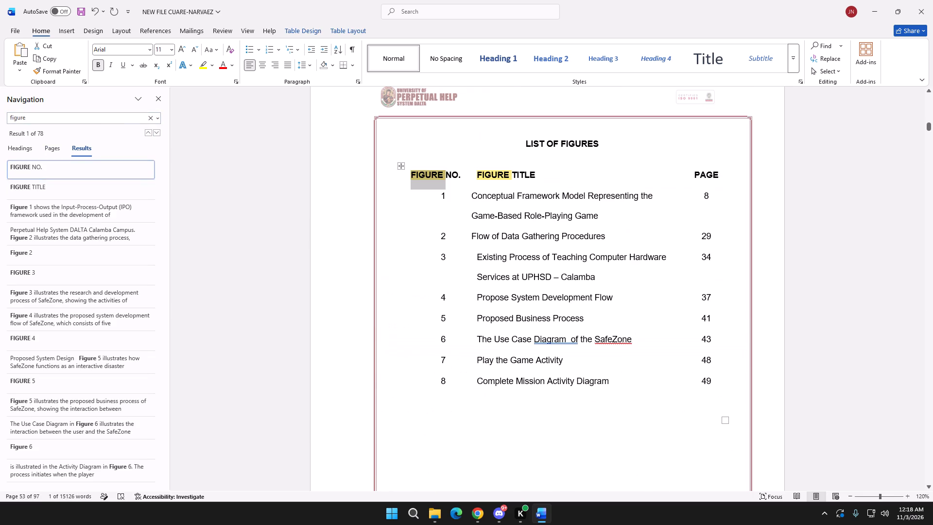
pyautogui.moveTo(702, 362); pyautogui.dragTo(709, 363)
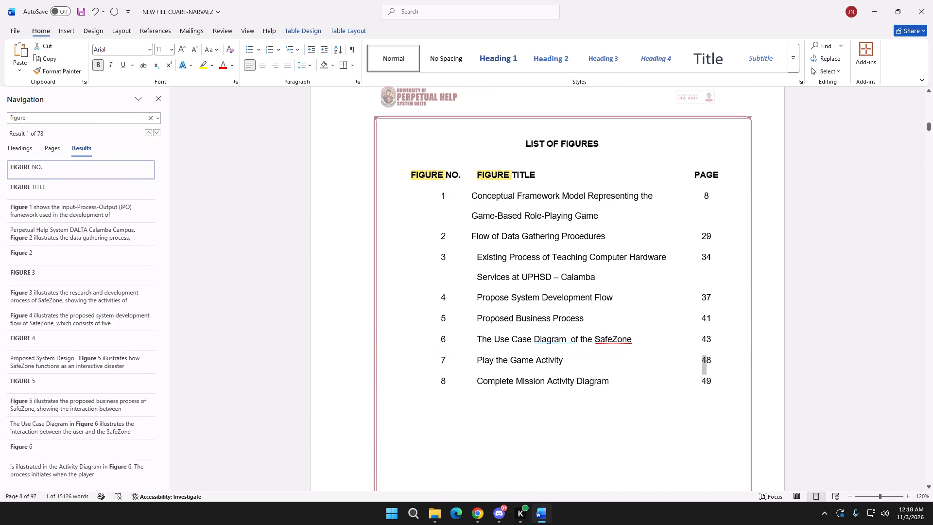
pyautogui.moveTo(709, 363); pyautogui.dragTo(709, 363)
pyautogui.press('4')
pyautogui.press('4')
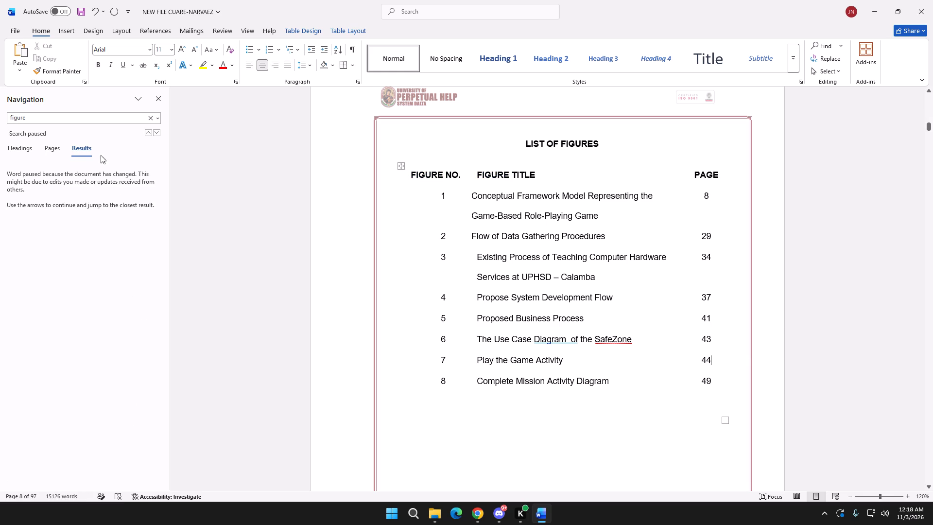
# Look up the page of the Figure 8 diagram and set figure 8's page number in the List of Figures to 46.
pyautogui.click(80, 117)
pyautogui.click(80, 116)
pyautogui.press('8')
pyautogui.press('Return')
pyautogui.scroll(-3, 366, 262)
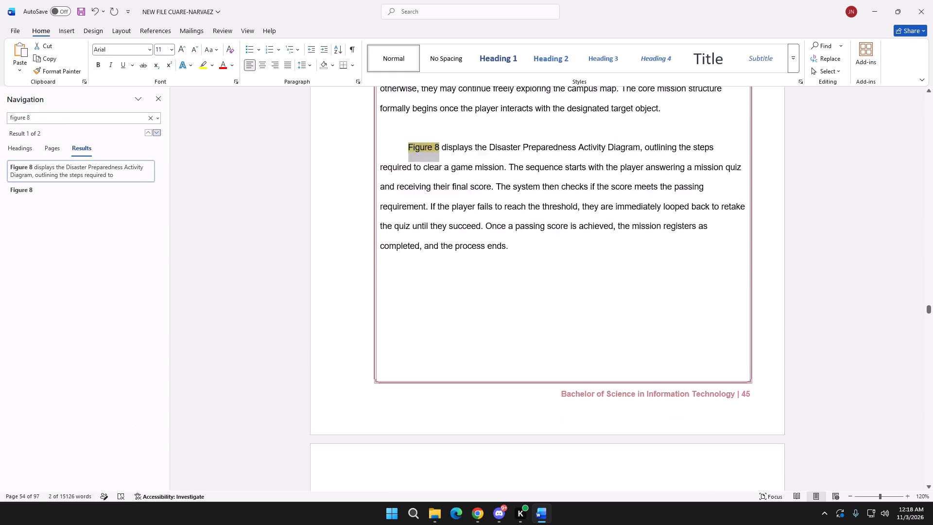
pyautogui.scroll(-17, 366, 262)
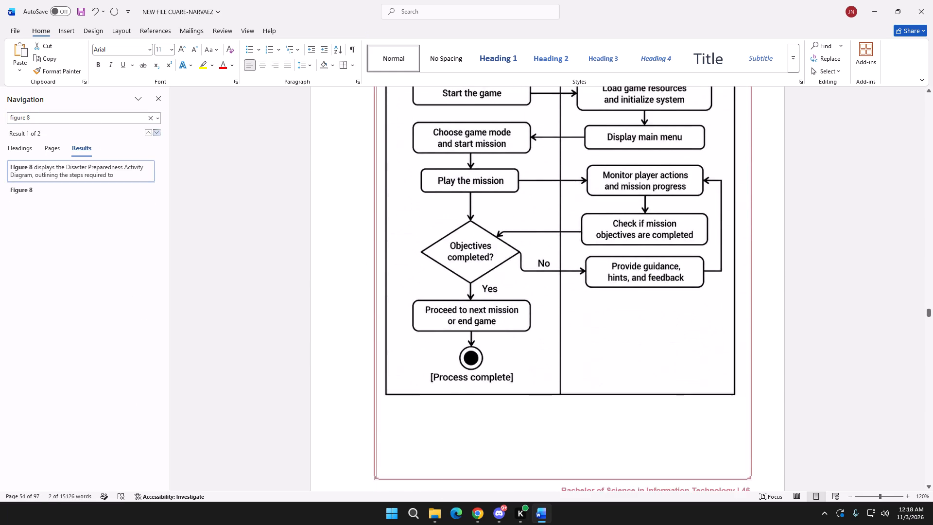
pyautogui.scroll(-1, 366, 262)
pyautogui.doubleClick(68, 120)
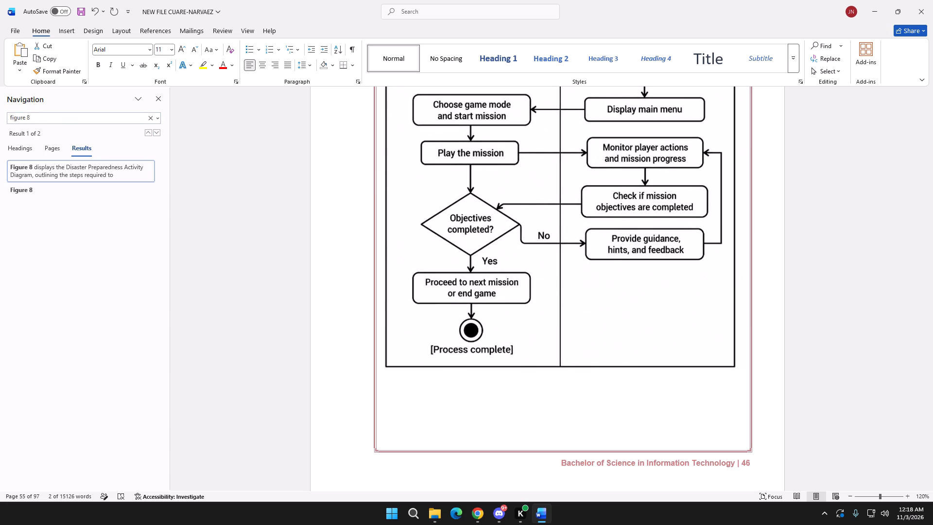
pyautogui.press('BackSpace')
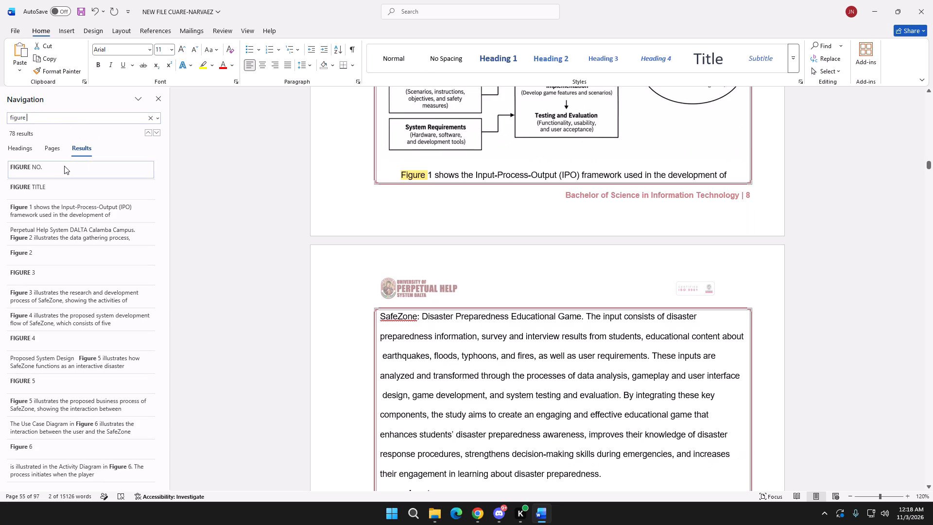
pyautogui.click(64, 166)
pyautogui.moveTo(704, 384); pyautogui.dragTo(709, 385)
pyautogui.press('6')
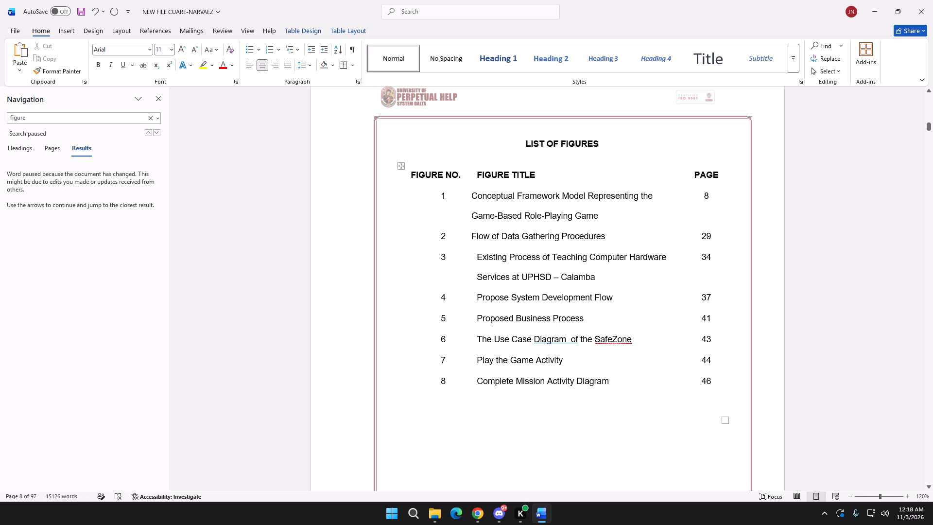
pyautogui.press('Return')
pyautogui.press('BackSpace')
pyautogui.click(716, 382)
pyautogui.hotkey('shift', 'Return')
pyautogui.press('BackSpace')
# Add figure numbers 9, 10 and 11 on separate lines below figure 8 in the List of Figures' number column.
pyautogui.scroll(-6, 690, 383)
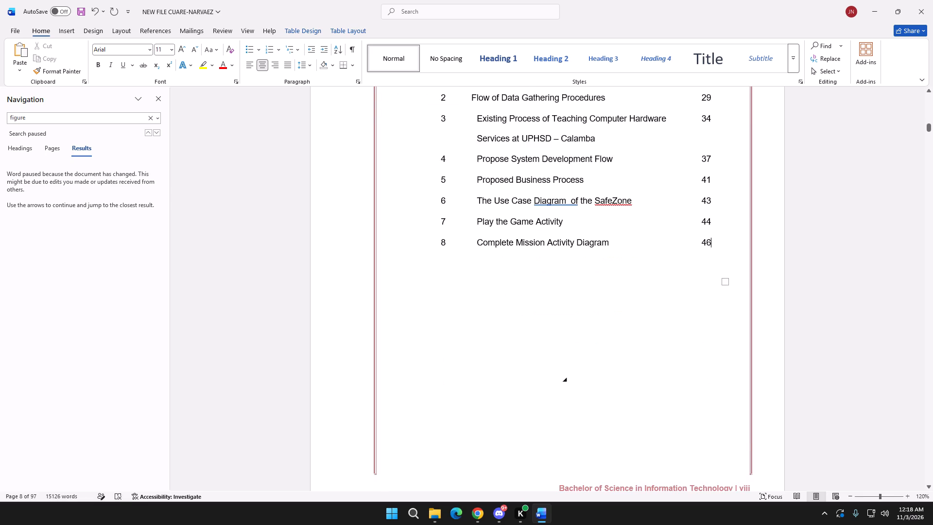
pyautogui.click(449, 229)
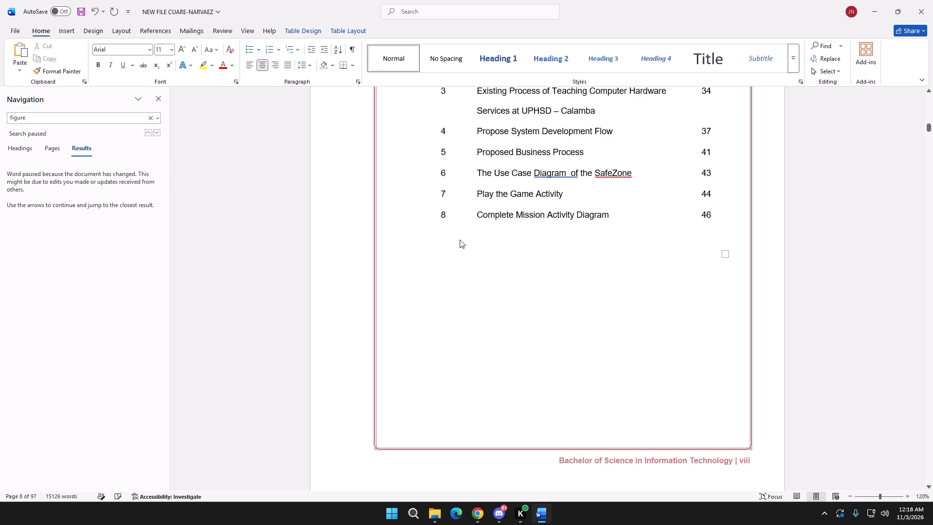
pyautogui.press('Return')
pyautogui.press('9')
pyautogui.press('BackSpace')
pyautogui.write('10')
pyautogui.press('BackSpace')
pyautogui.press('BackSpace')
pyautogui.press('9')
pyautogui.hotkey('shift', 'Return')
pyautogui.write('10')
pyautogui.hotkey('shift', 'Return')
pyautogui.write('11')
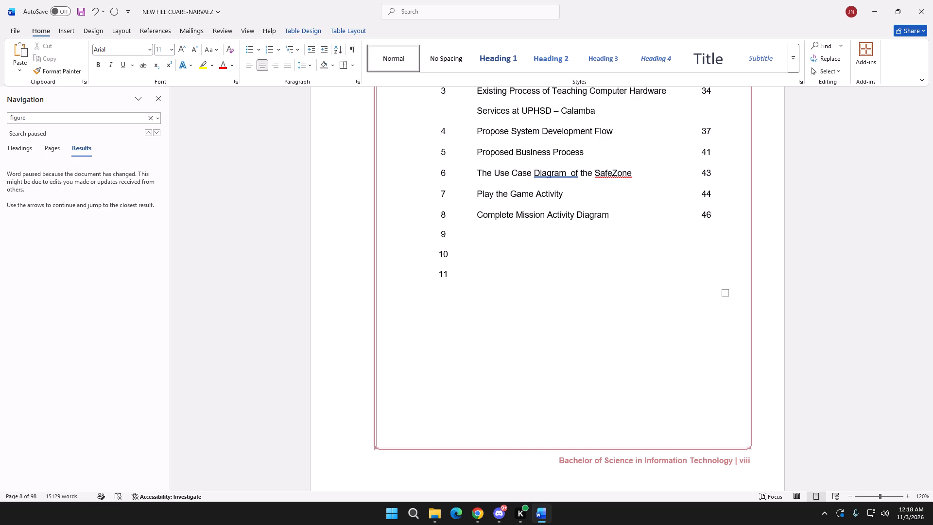
# Continue the List of Figures' number column with 12, 13, 14, 15 and 16, each on its own line.
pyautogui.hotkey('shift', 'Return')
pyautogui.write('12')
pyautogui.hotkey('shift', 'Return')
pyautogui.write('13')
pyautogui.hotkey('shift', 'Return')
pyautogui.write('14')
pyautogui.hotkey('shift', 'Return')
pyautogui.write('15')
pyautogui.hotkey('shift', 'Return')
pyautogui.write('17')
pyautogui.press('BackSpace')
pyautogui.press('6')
# Open the FINAL CHAP3 (1) document and examine how its List of Figures numbers and titles the entries.
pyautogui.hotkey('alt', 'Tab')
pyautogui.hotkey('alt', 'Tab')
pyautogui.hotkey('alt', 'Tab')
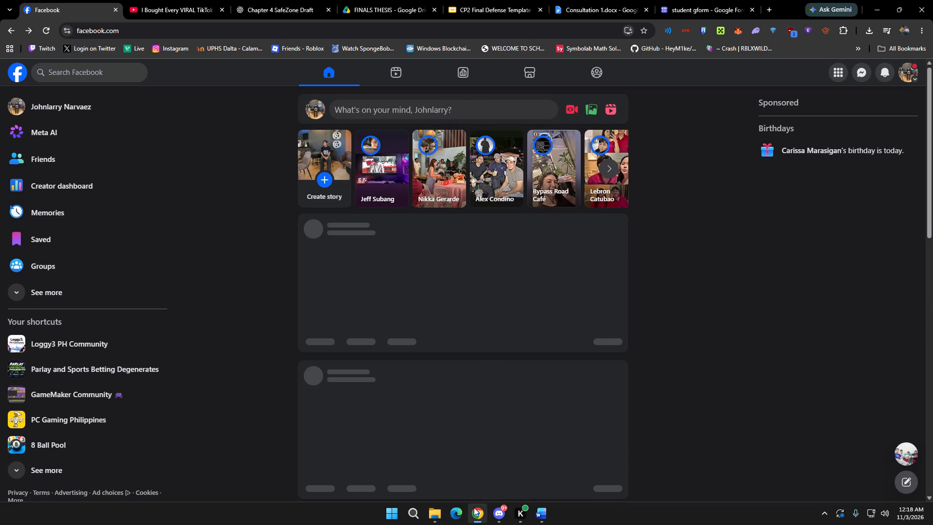
pyautogui.click(439, 512)
pyautogui.doubleClick(577, 177)
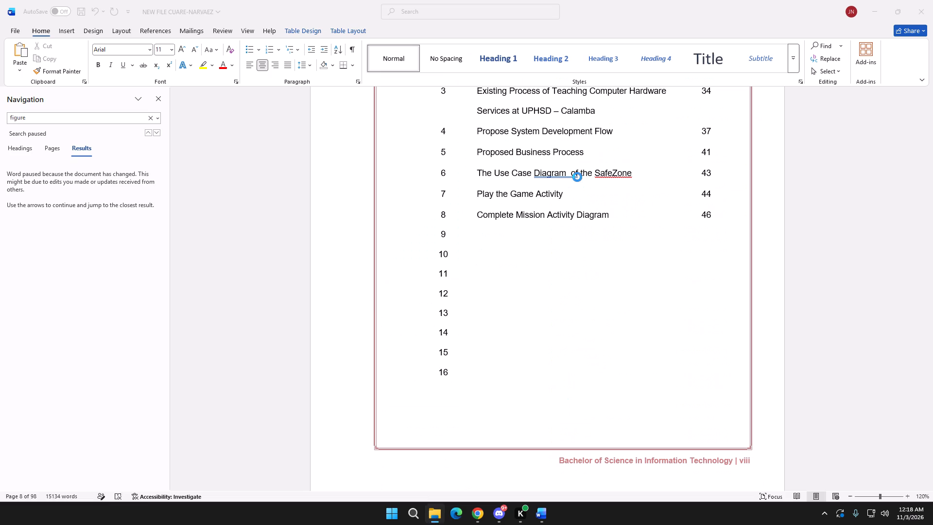
pyautogui.scroll(-11, 323, 217)
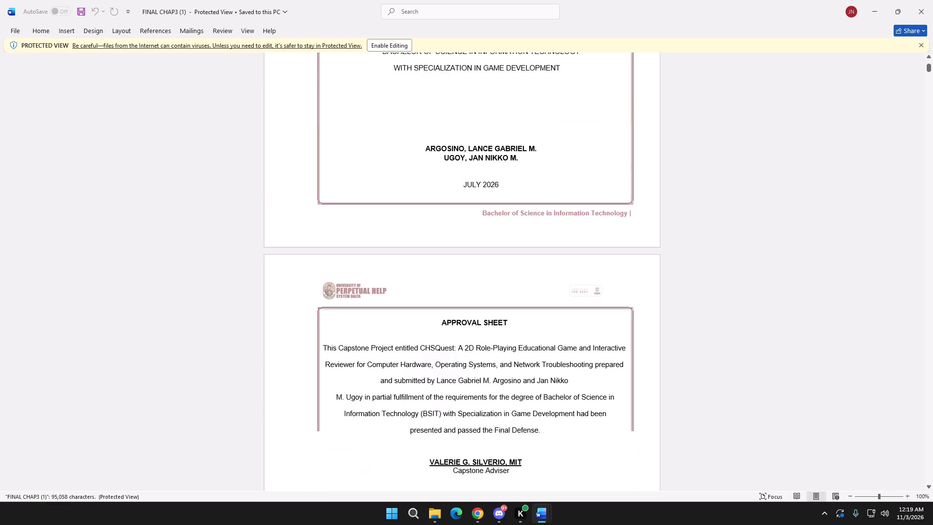
pyautogui.scroll(-20, 351, 229)
pyautogui.scroll(-20, 351, 229)
pyautogui.scroll(-17, 351, 229)
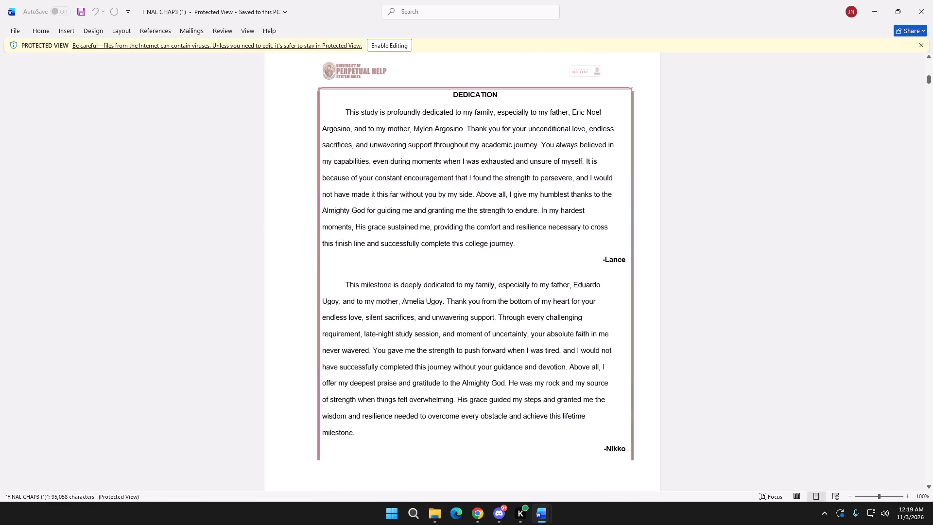
pyautogui.scroll(-11, 367, 240)
pyautogui.scroll(-10, 367, 241)
pyautogui.scroll(-20, 367, 241)
pyautogui.scroll(-3, 367, 241)
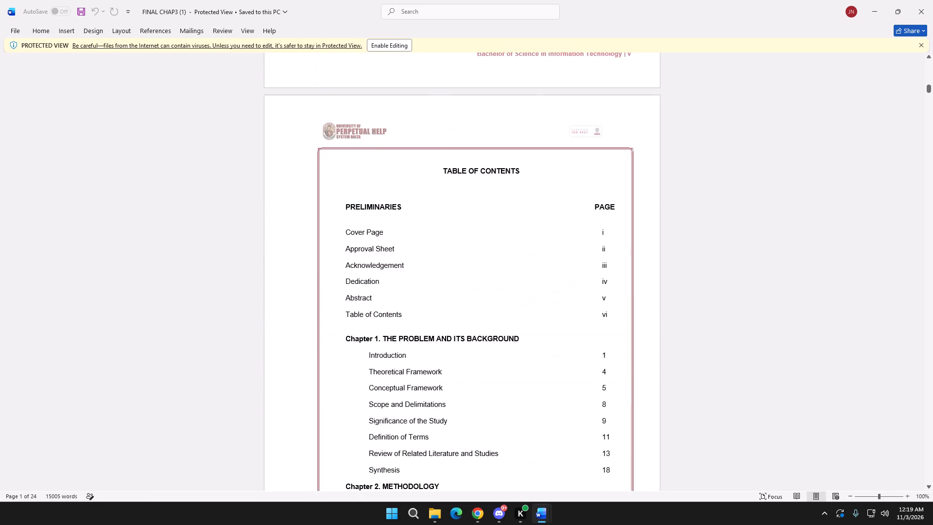
pyautogui.scroll(-20, 367, 241)
pyautogui.scroll(-20, 367, 241)
pyautogui.scroll(-17, 367, 241)
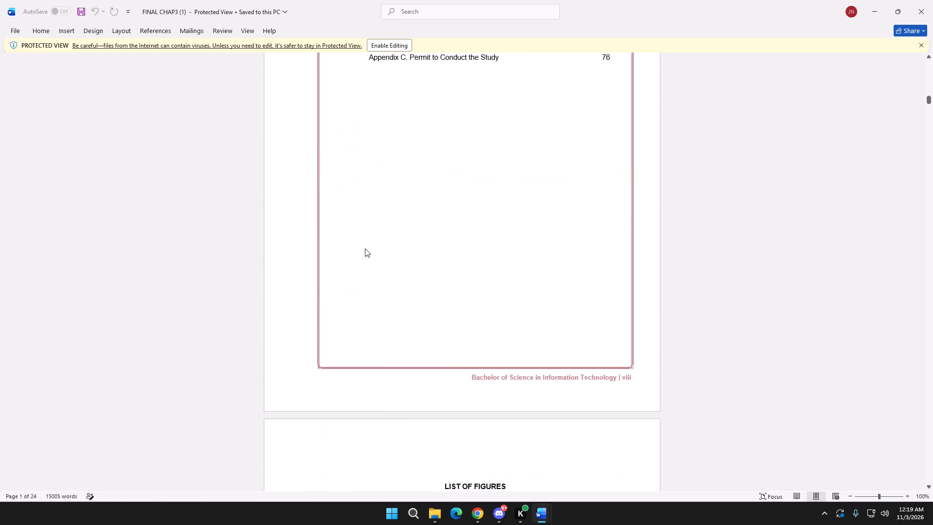
pyautogui.scroll(-16, 365, 248)
pyautogui.scroll(3, 366, 254)
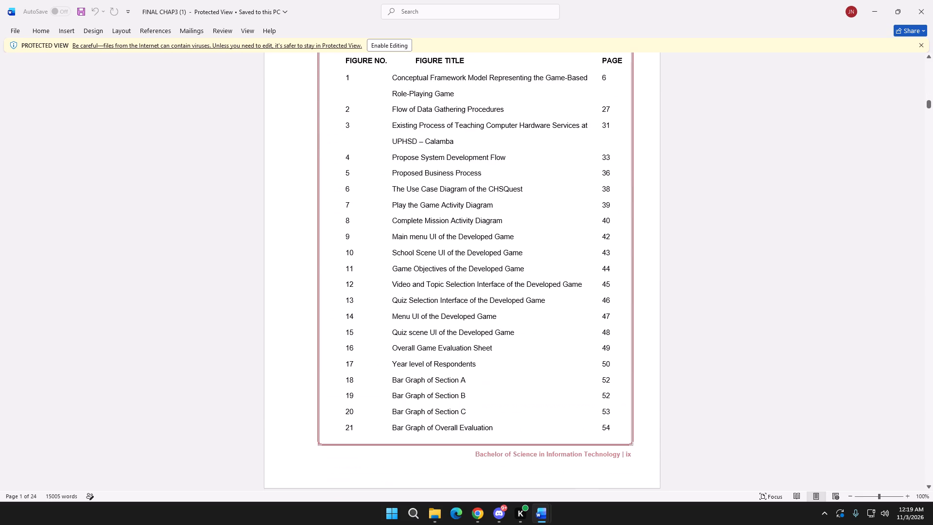
pyautogui.scroll(-10, 364, 251)
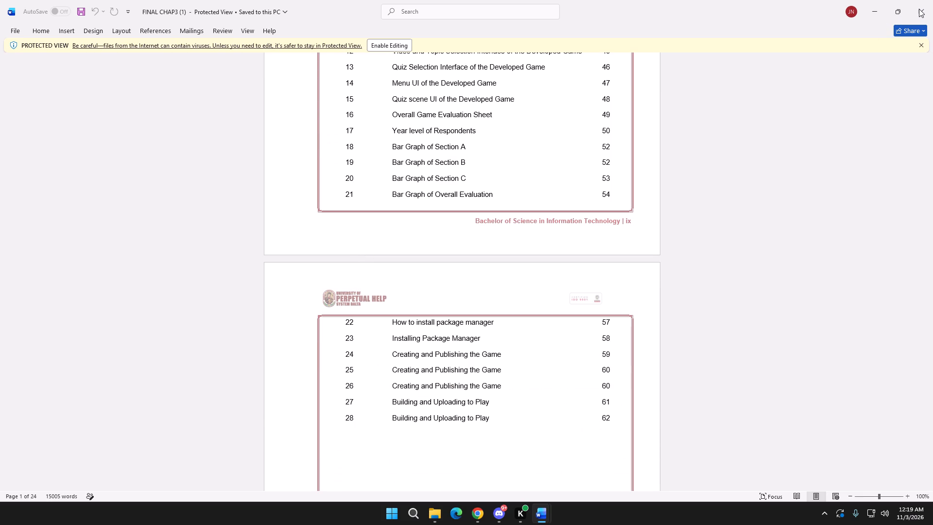
pyautogui.hotkey('alt', 'Tab')
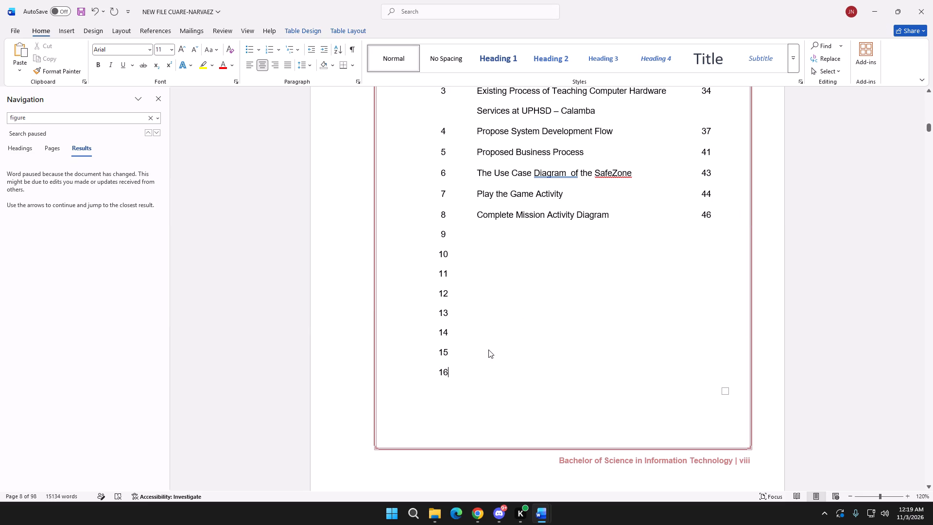
pyautogui.hotkey('shift', 'Return')
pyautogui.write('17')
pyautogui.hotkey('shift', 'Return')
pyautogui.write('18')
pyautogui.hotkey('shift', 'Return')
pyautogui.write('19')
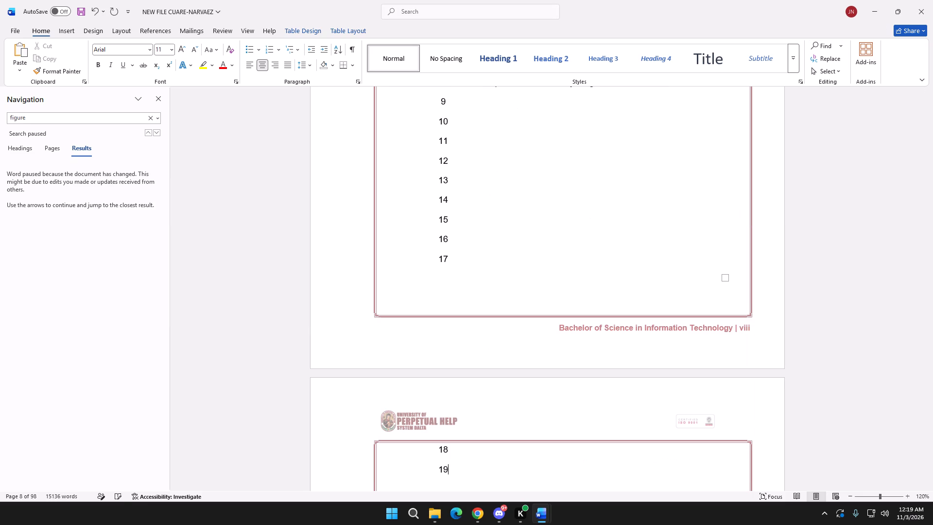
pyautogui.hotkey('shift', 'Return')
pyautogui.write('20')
# Search the document for "figure 9", check which page it is on, and go back to the List of Figures.
pyautogui.scroll(6, 539, 305)
pyautogui.click(471, 263)
pyautogui.click(473, 268)
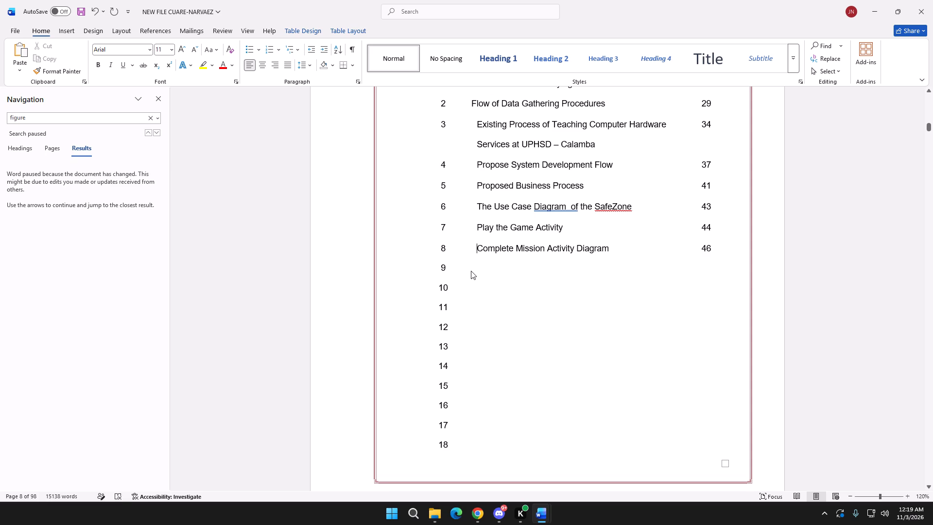
pyautogui.click(89, 122)
pyautogui.doubleClick(93, 117)
pyautogui.press('9')
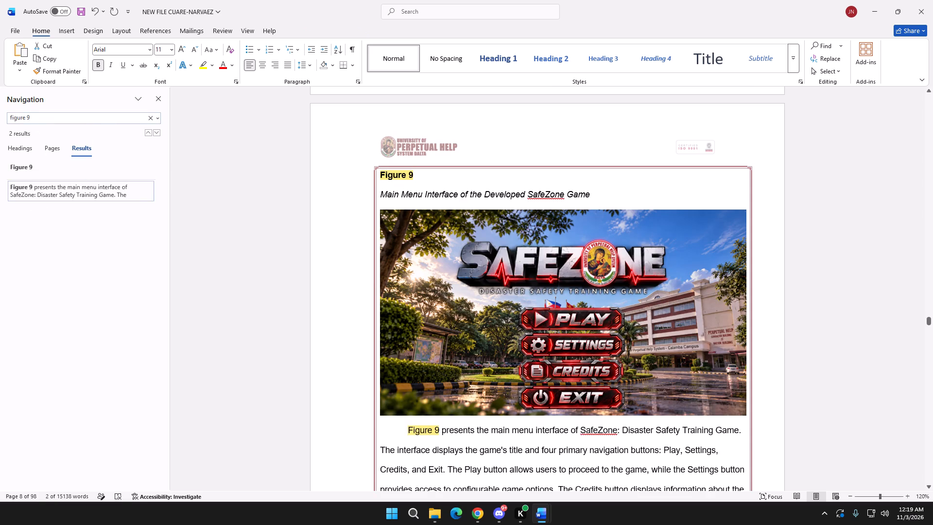
pyautogui.scroll(-8, 363, 245)
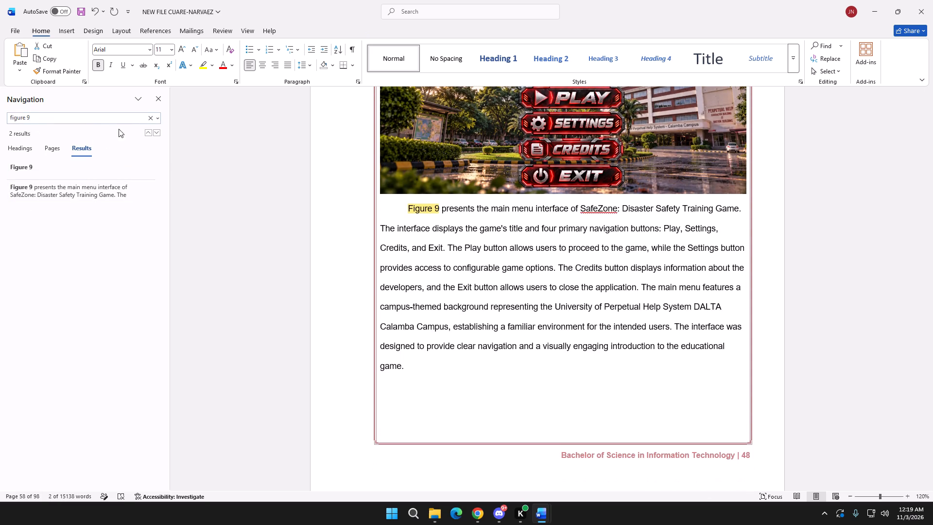
pyautogui.press('BackSpace')
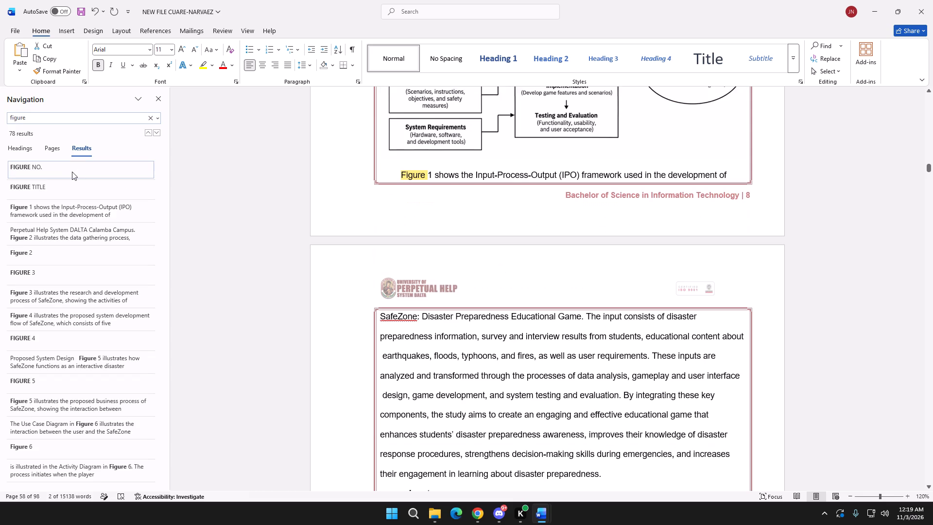
pyautogui.click(71, 173)
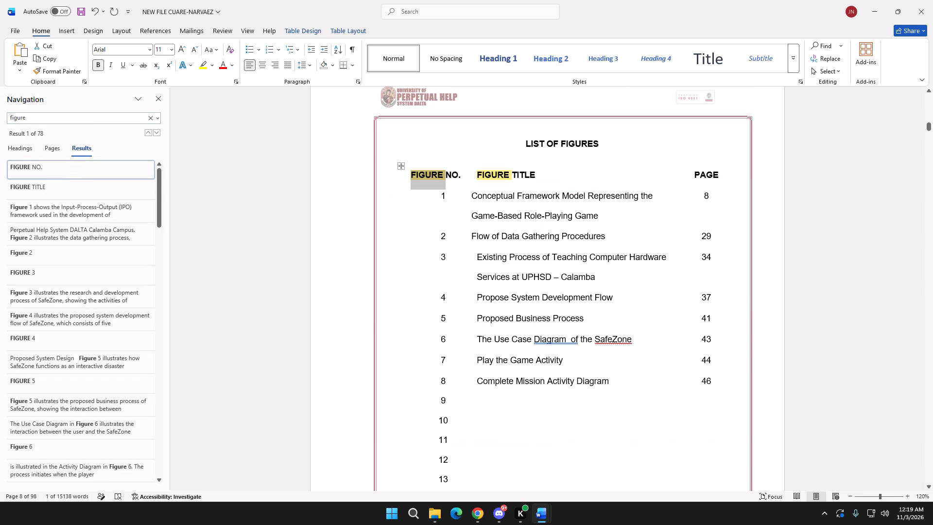
pyautogui.click(534, 397)
# Copy the Figure 9 caption "Main Menu Interface of the Developed SafeZone Game" onto a new line below figure 8's title in the List of Figures.
pyautogui.click(62, 119)
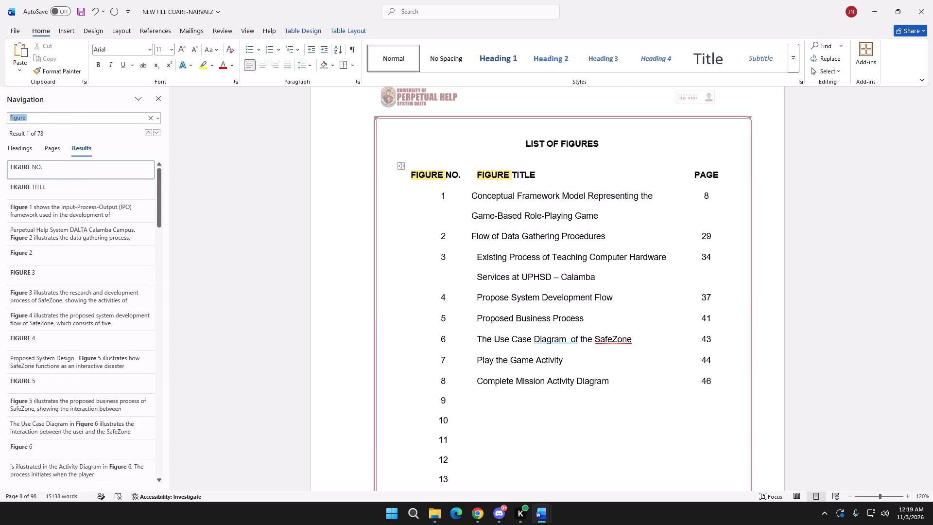
pyautogui.click(62, 119)
pyautogui.press('9')
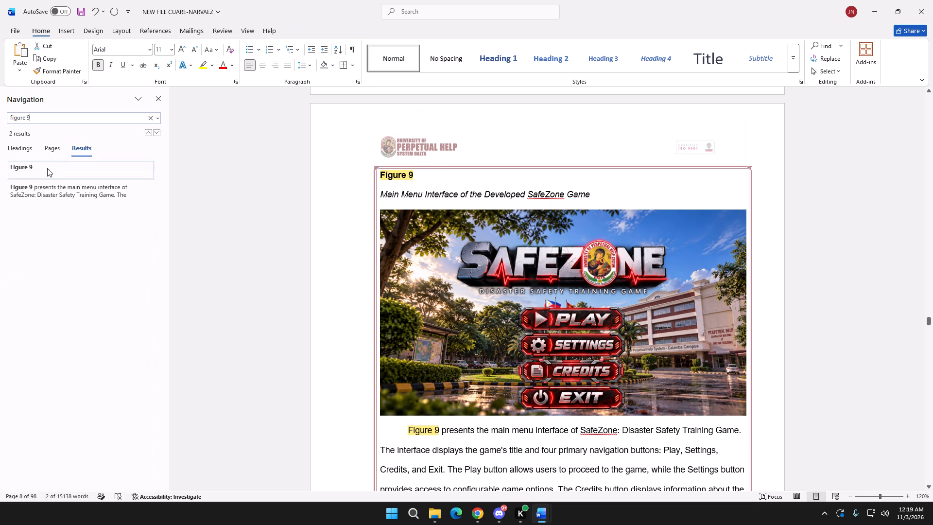
pyautogui.click(594, 198)
pyautogui.moveTo(595, 195); pyautogui.dragTo(399, 197)
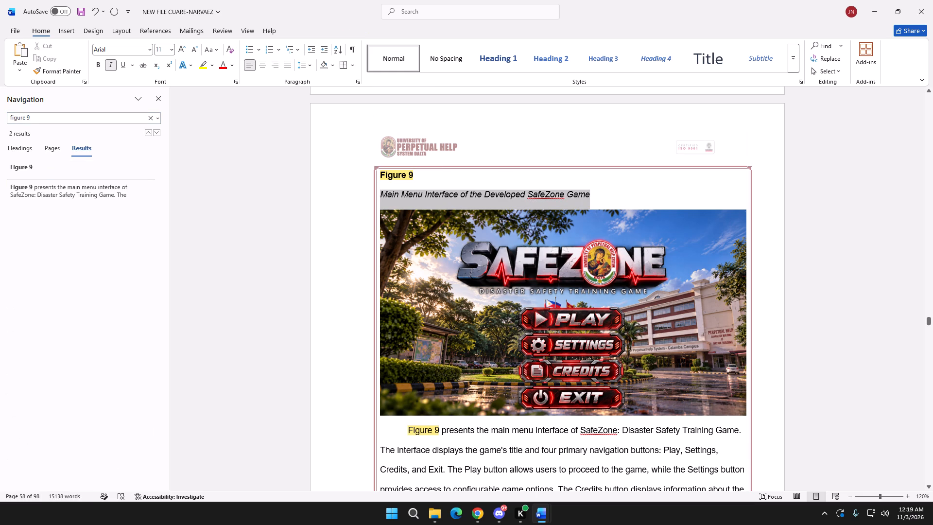
pyautogui.moveTo(399, 197); pyautogui.dragTo(387, 196)
pyautogui.hotkey('ctrl', 'c')
pyautogui.click(76, 116)
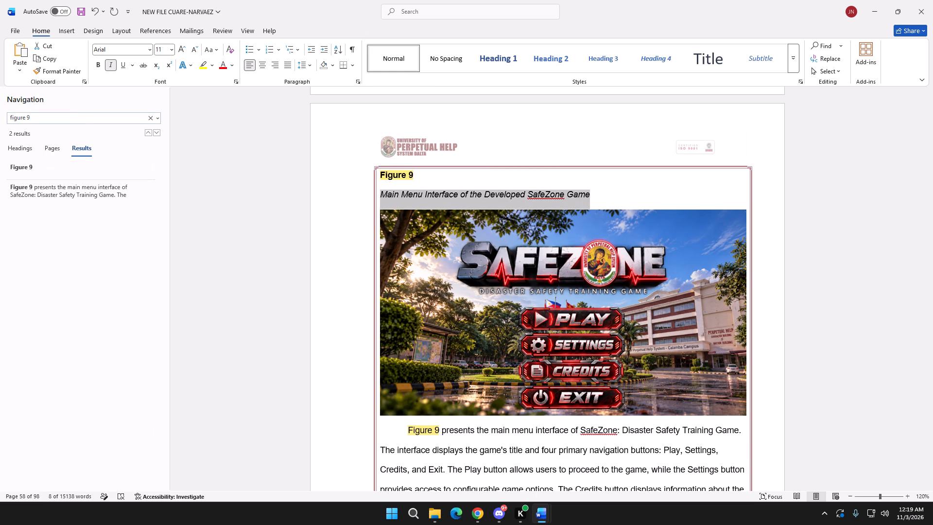
pyautogui.click(75, 116)
pyautogui.press('BackSpace')
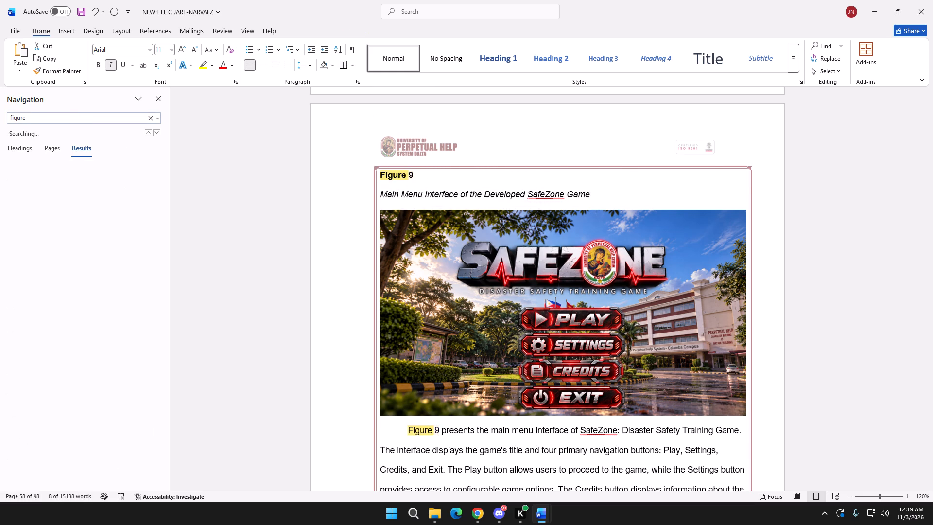
pyautogui.click(58, 166)
pyautogui.click(495, 406)
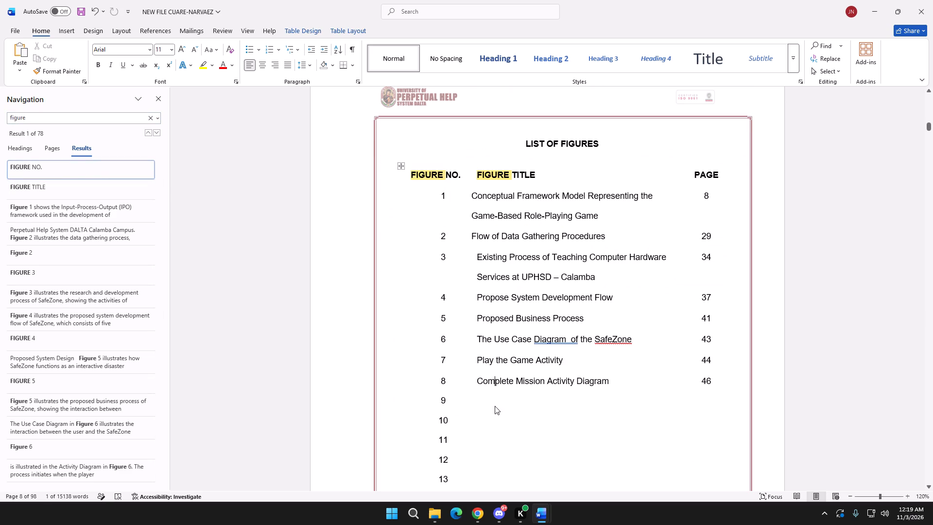
pyautogui.click(480, 401)
pyautogui.click(613, 385)
pyautogui.hotkey('shift', 'Return')
pyautogui.hotkey('ctrl', 'v')
# Remove the italics from the pasted figure 9 title in the List of Figures.
pyautogui.moveTo(504, 421); pyautogui.dragTo(496, 416)
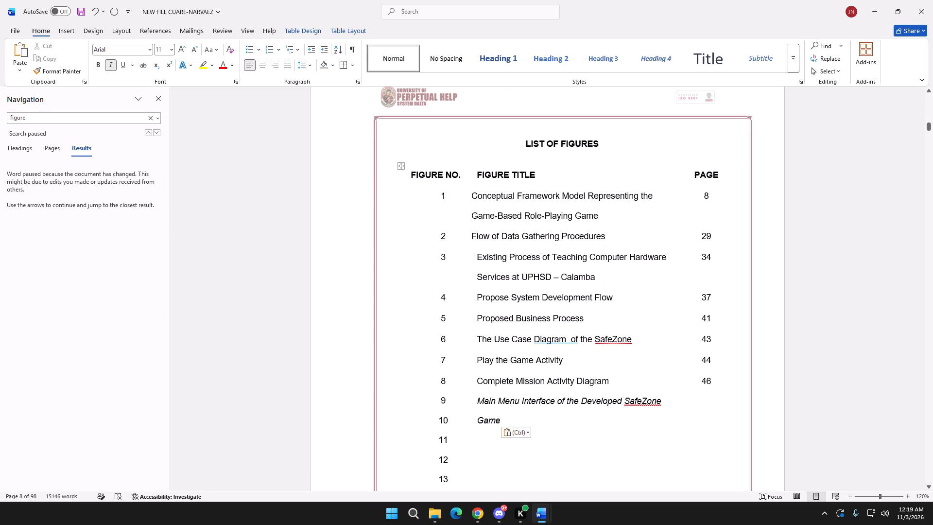
pyautogui.moveTo(496, 416); pyautogui.dragTo(480, 404)
pyautogui.click(498, 386)
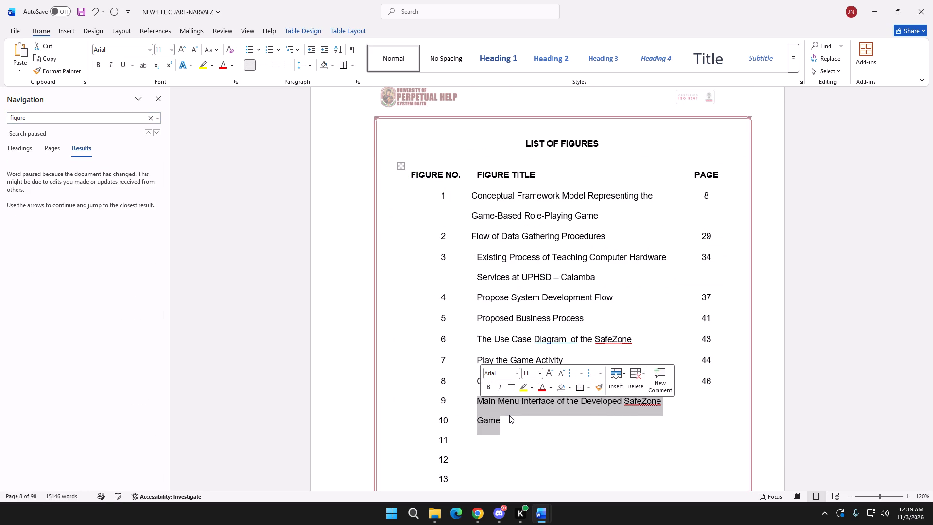
pyautogui.click(509, 415)
# Insert a line break before figure number 10 so that it sits below figure 9's two-line title.
pyautogui.scroll(-2, 524, 411)
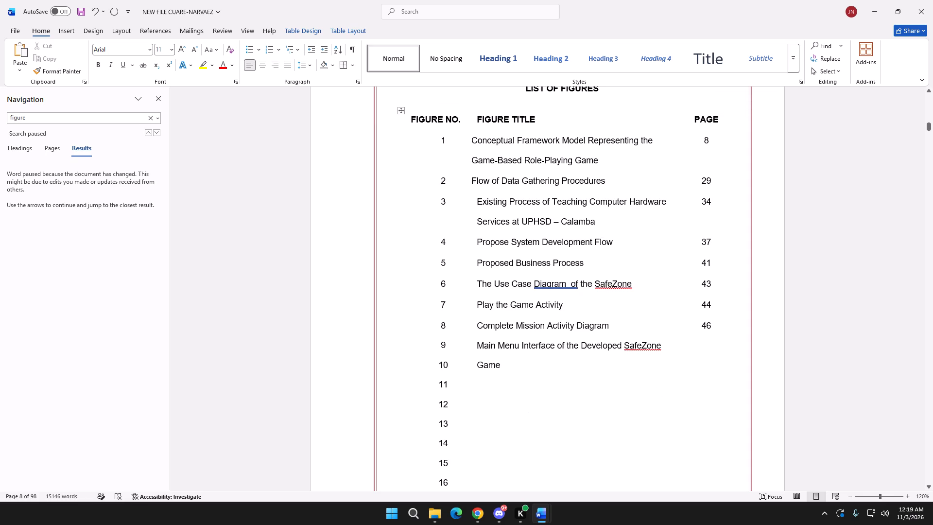
pyautogui.click(449, 363)
pyautogui.hotkey('shift', 'Return')
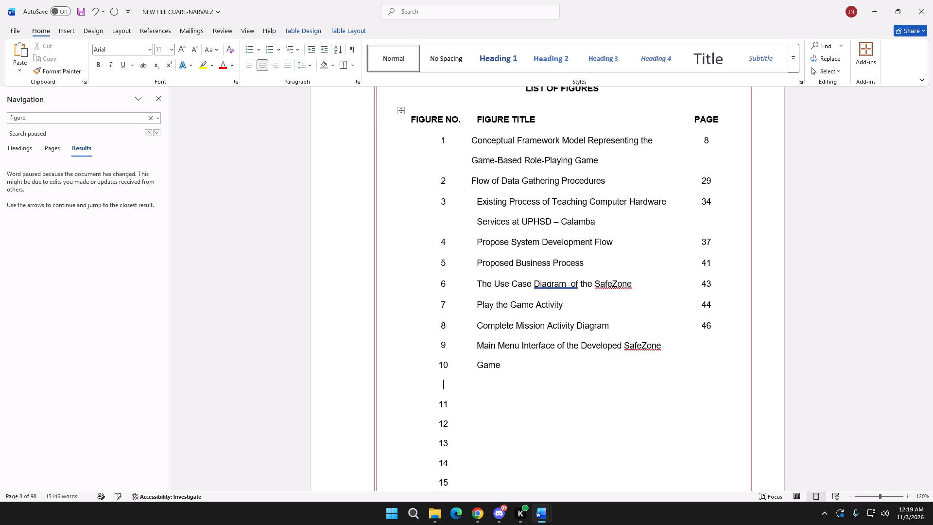
pyautogui.press('BackSpace')
pyautogui.click(440, 366)
pyautogui.hotkey('shift', 'Return')
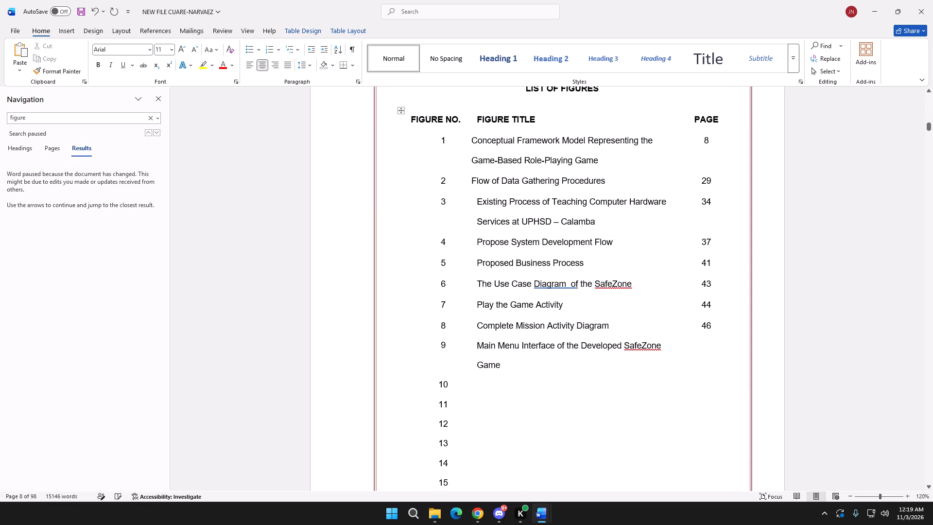
# Add page number 48 for figure 9 on a new line below figure 8's page number.
pyautogui.click(523, 367)
pyautogui.click(698, 348)
pyautogui.click(709, 347)
pyautogui.click(716, 332)
pyautogui.hotkey('shift', 'Return')
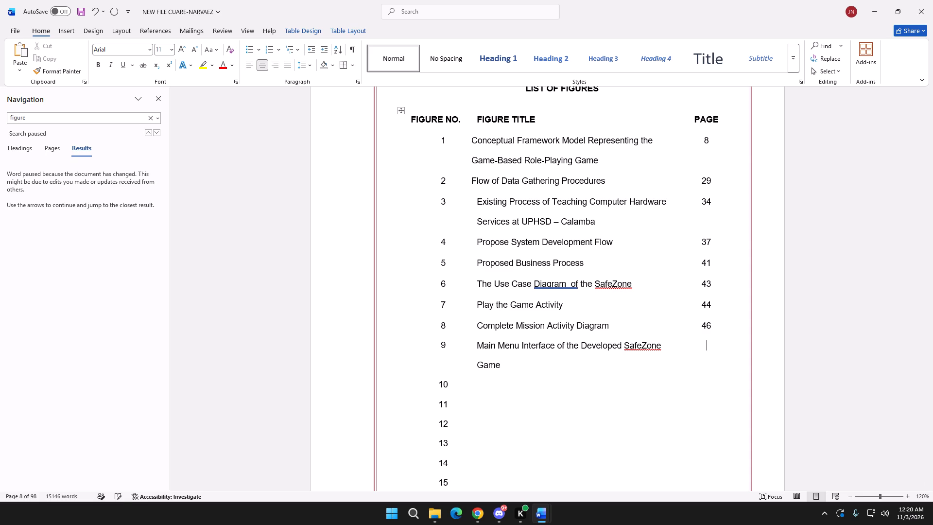
pyautogui.write('48')
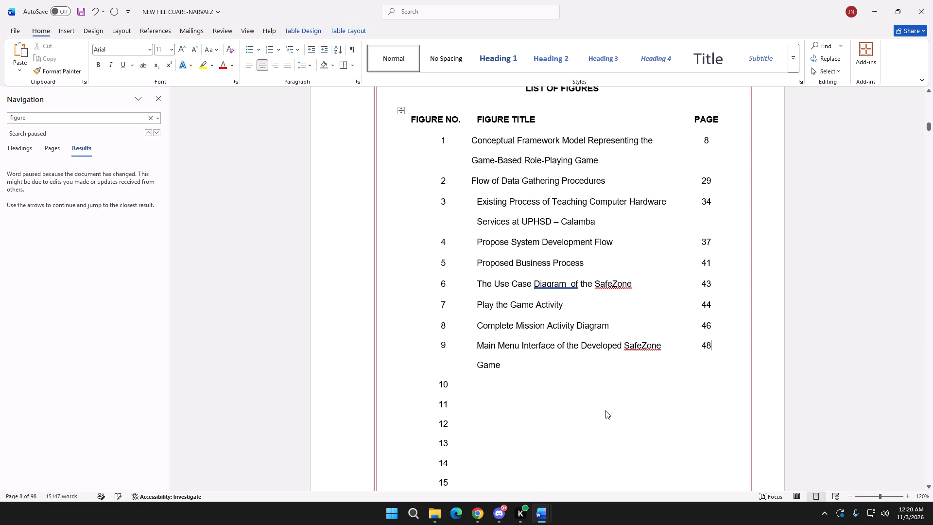
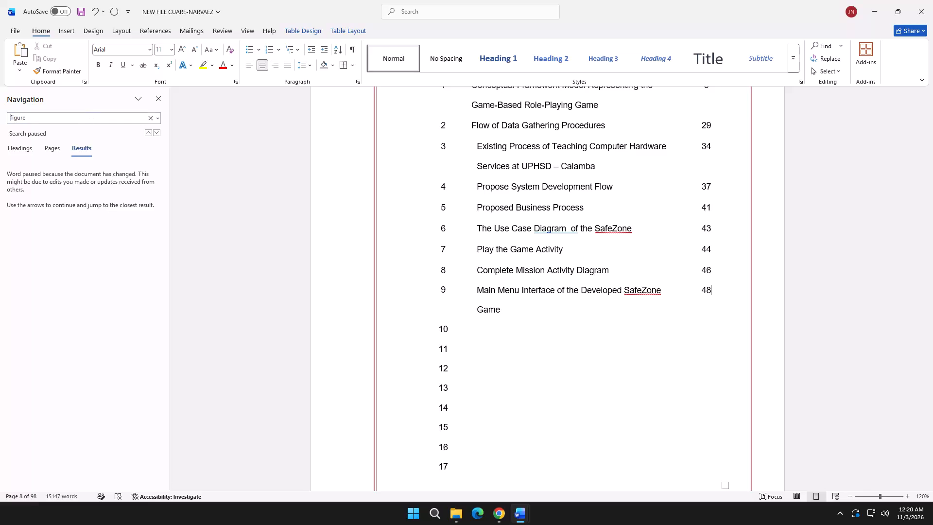
# Search the thesis for "figure 10" and copy the caption "Character Selection Interface of the Developed SafeZone Game".
pyautogui.write('10')
pyautogui.press('Return')
pyautogui.scroll(4, 336, 243)
pyautogui.scroll(-2, 337, 242)
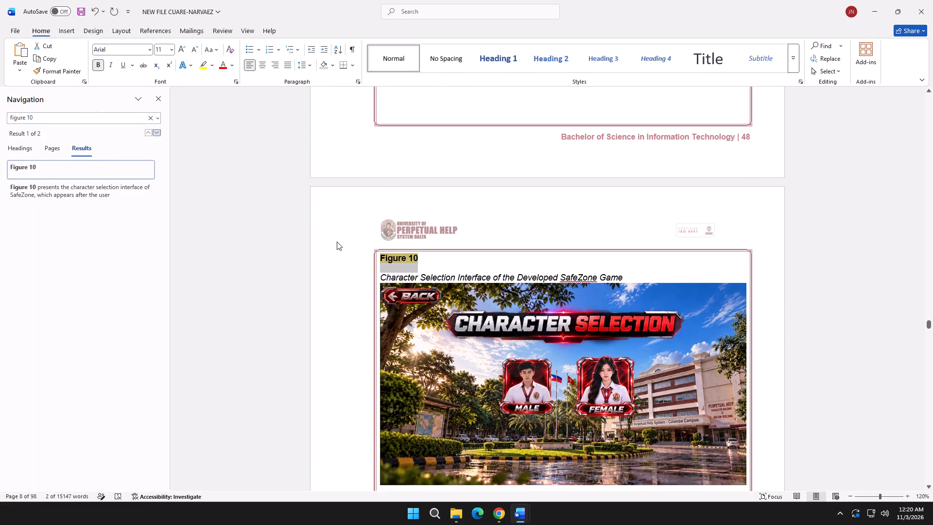
pyautogui.scroll(-11, 337, 242)
pyautogui.scroll(7, 336, 242)
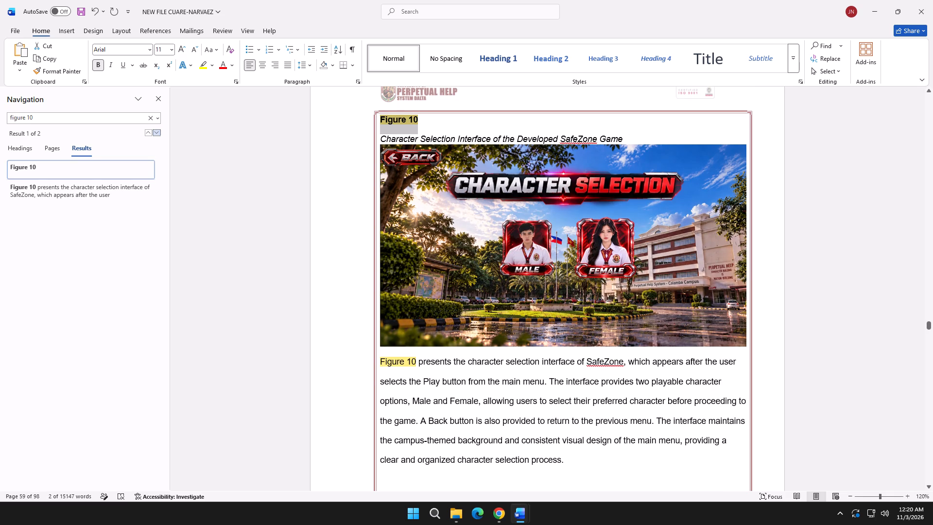
pyautogui.moveTo(634, 139); pyautogui.dragTo(391, 140)
pyautogui.hotkey('ctrl', 'c')
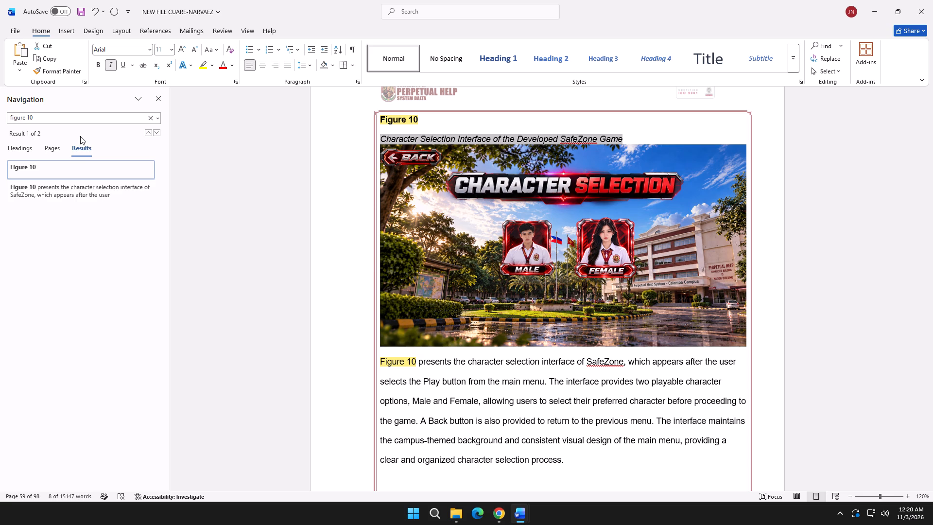
# Return to the List of Figures by searching for "figure" and paste the figure 10 caption on a new line below figure 9's title.
pyautogui.click(127, 115)
pyautogui.click(127, 115)
pyautogui.press('BackSpace')
pyautogui.press('BackSpace')
pyautogui.press('Return')
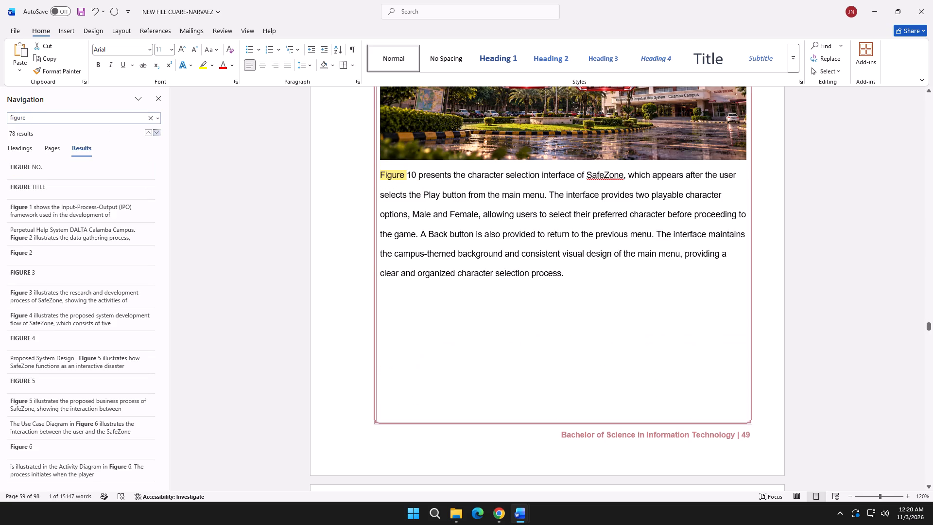
pyautogui.click(80, 164)
pyautogui.scroll(-5, 536, 287)
pyautogui.click(487, 301)
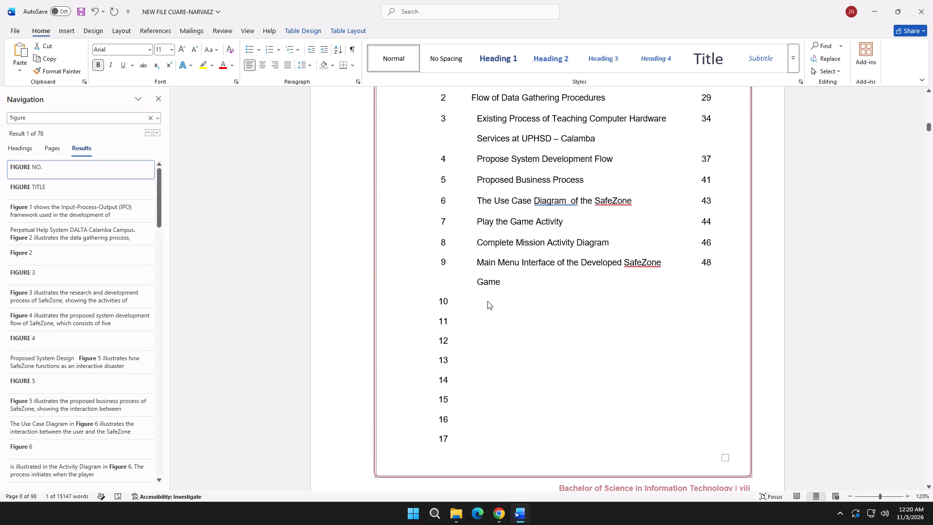
pyautogui.click(483, 304)
pyautogui.click(509, 286)
pyautogui.hotkey('shift', 'Return')
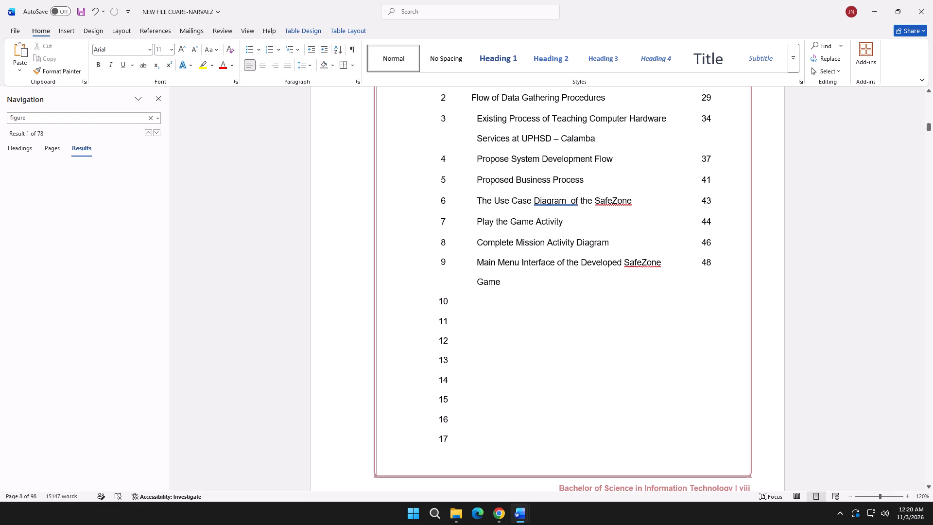
pyautogui.hotkey('ctrl', 'v')
# Remove the italics from the pasted figure 10 title in the List of Figures.
pyautogui.moveTo(547, 323); pyautogui.dragTo(474, 303)
pyautogui.click(492, 286)
pyautogui.click(500, 314)
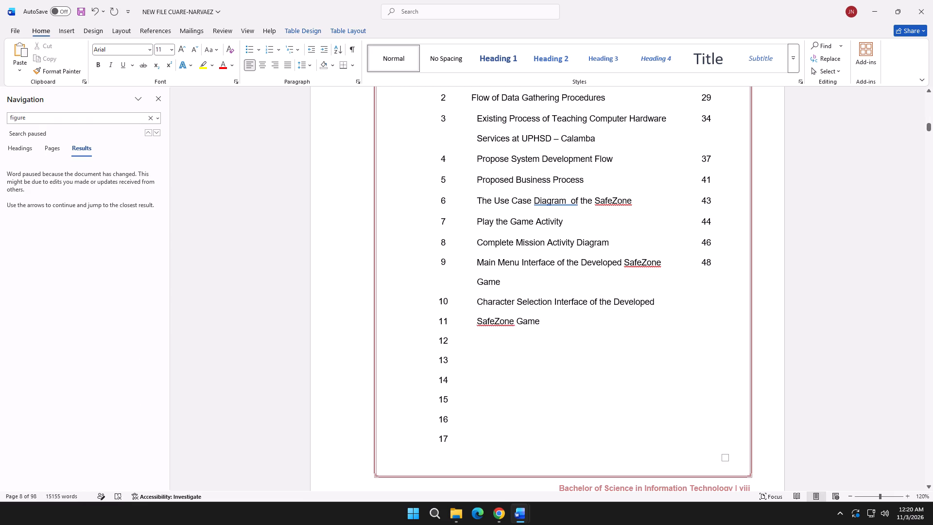
pyautogui.click(518, 250)
pyautogui.click(528, 308)
# Add page number 49 for figure 10 in the page column, level with the first line of its title.
pyautogui.click(708, 300)
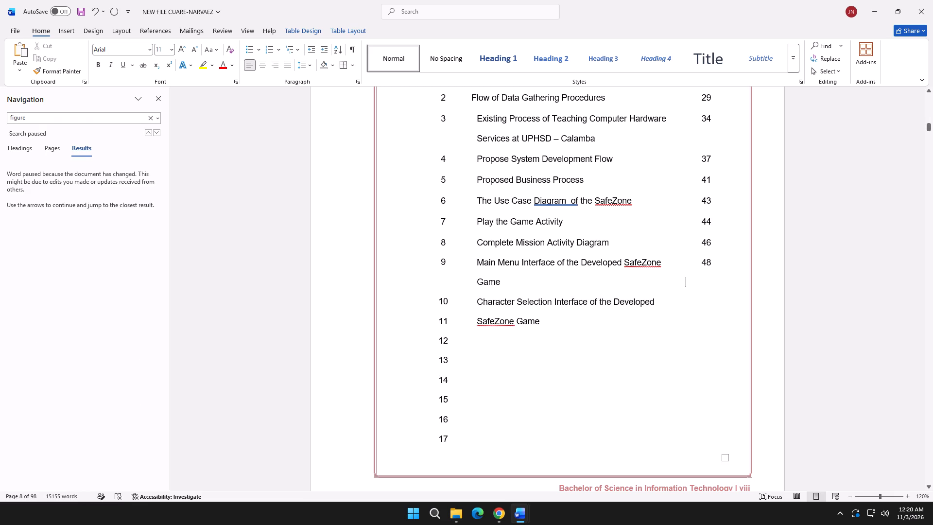
pyautogui.click(713, 268)
pyautogui.hotkey('shift', 'Return')
pyautogui.hotkey('shift', 'Return')
pyautogui.write('49')
# Insert line breaks after figure number 10 and after figure 10's title so that the figure 11 entry starts below them.
pyautogui.click(449, 306)
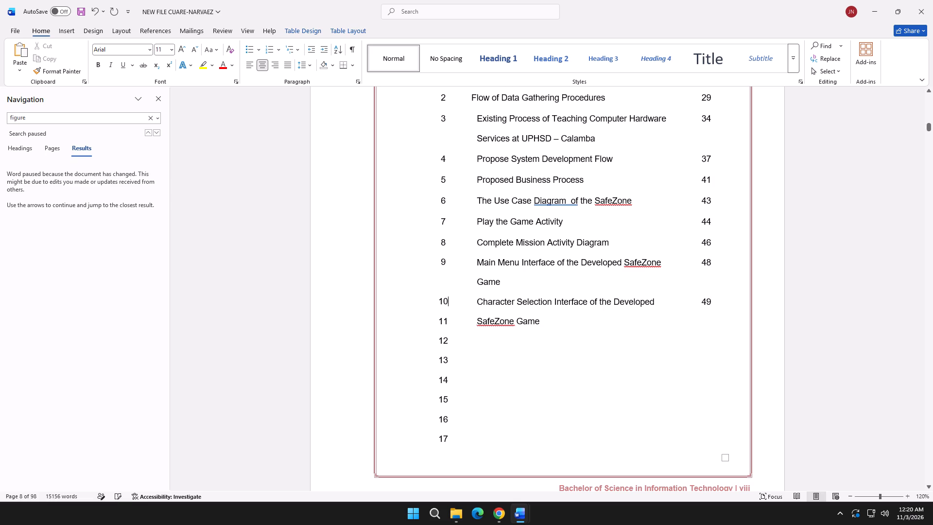
pyautogui.hotkey('shift', 'Return')
pyautogui.click(470, 337)
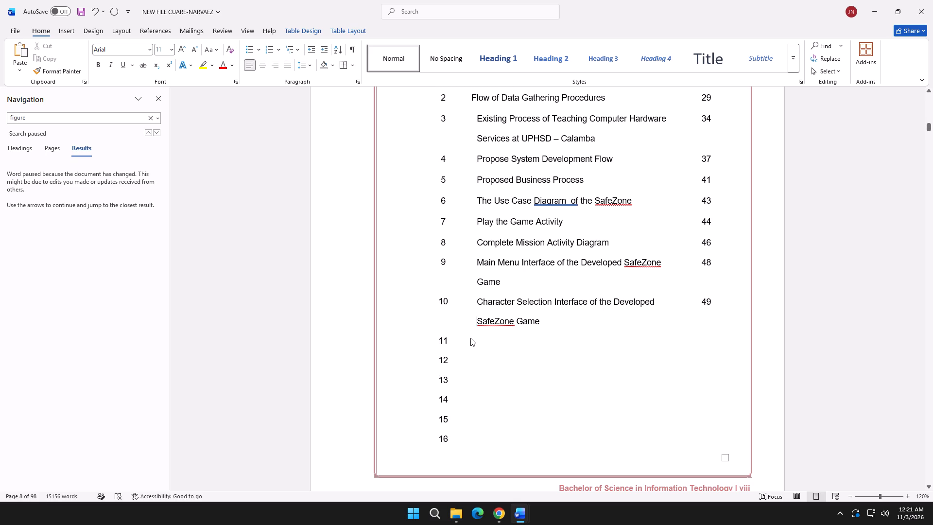
pyautogui.click(547, 323)
pyautogui.hotkey('shift', 'Return')
# Switch to the FINAL CHAP3 (1) document and examine the layout of its List of Figures for reference.
pyautogui.scroll(5, 547, 323)
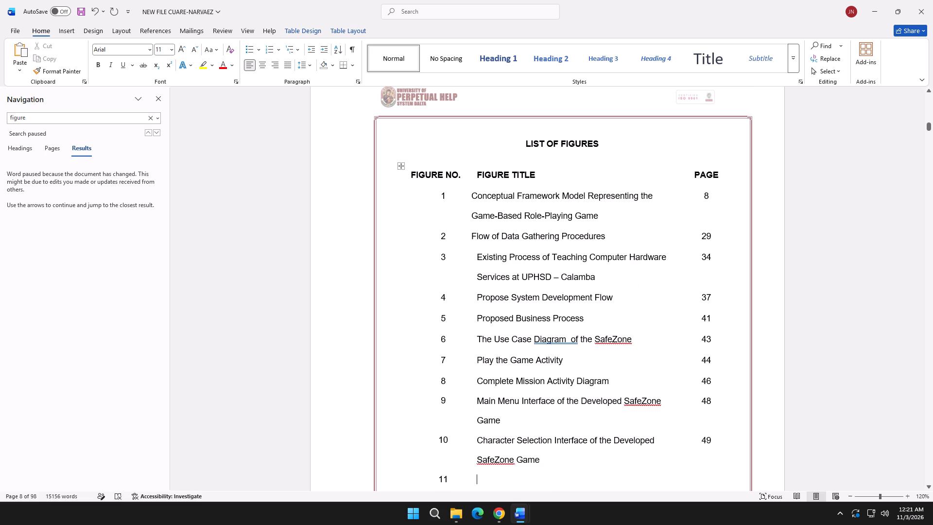
pyautogui.click(528, 509)
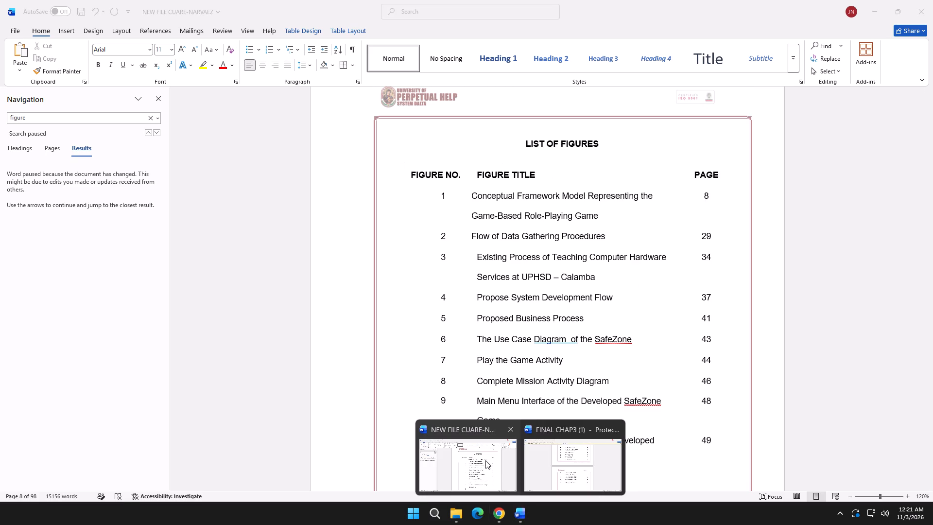
pyautogui.click(556, 458)
pyautogui.scroll(5, 468, 403)
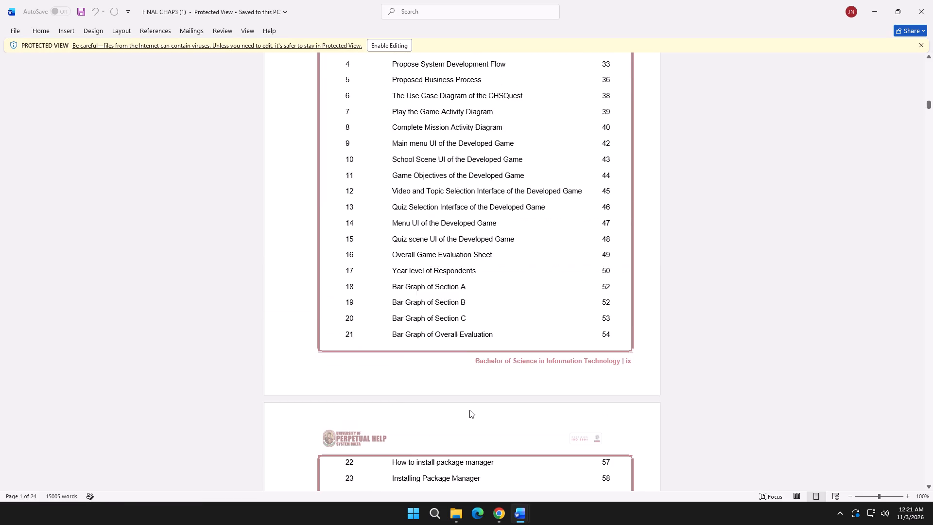
pyautogui.scroll(8, 469, 410)
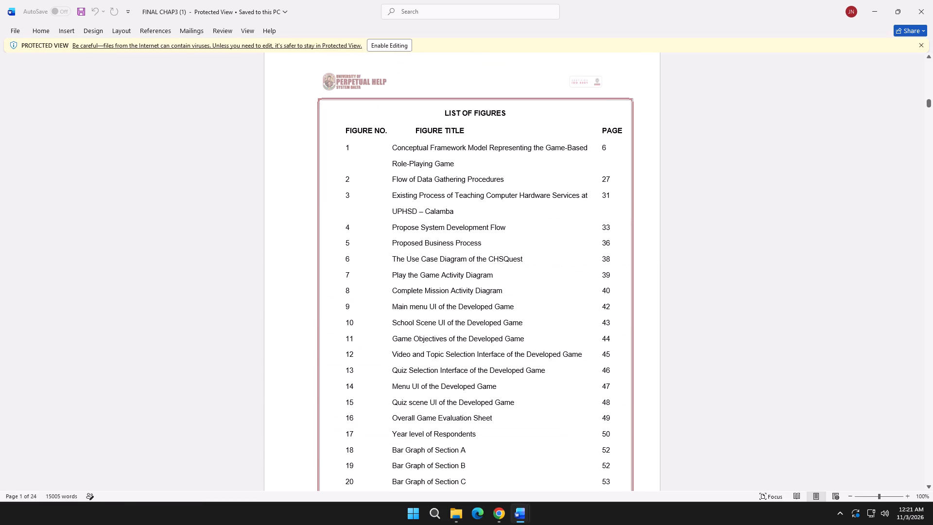
pyautogui.click(460, 241)
pyautogui.hotkey('alt', 'Tab')
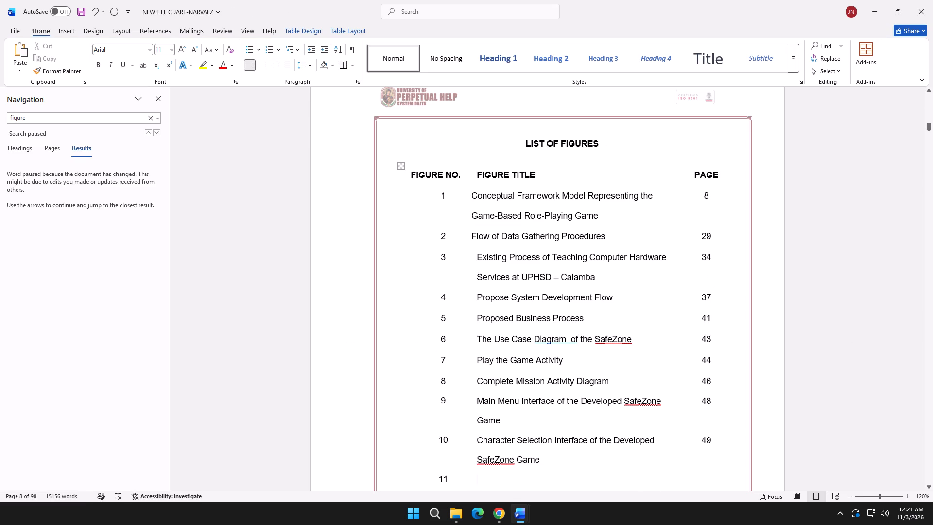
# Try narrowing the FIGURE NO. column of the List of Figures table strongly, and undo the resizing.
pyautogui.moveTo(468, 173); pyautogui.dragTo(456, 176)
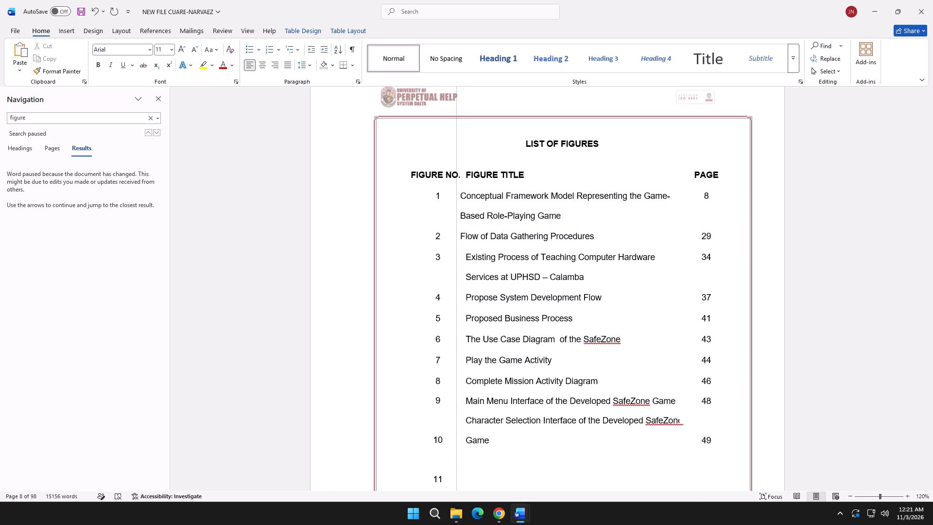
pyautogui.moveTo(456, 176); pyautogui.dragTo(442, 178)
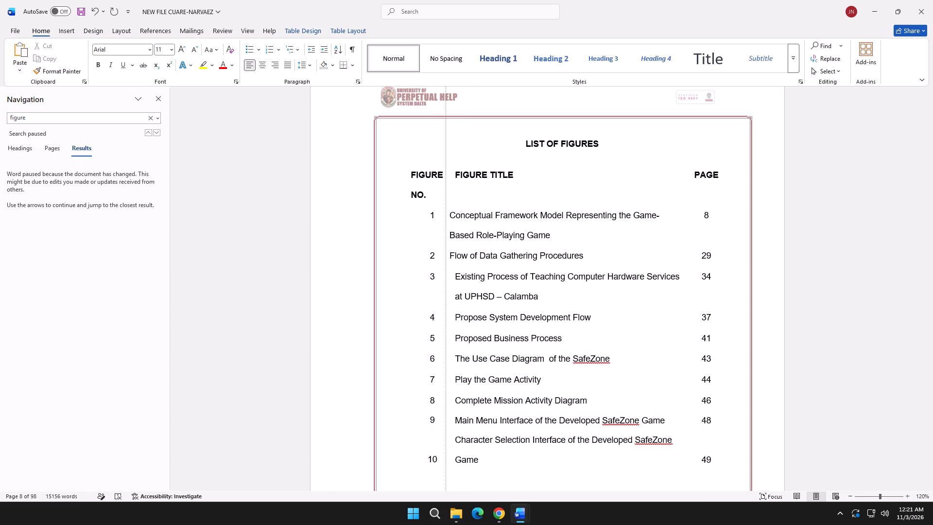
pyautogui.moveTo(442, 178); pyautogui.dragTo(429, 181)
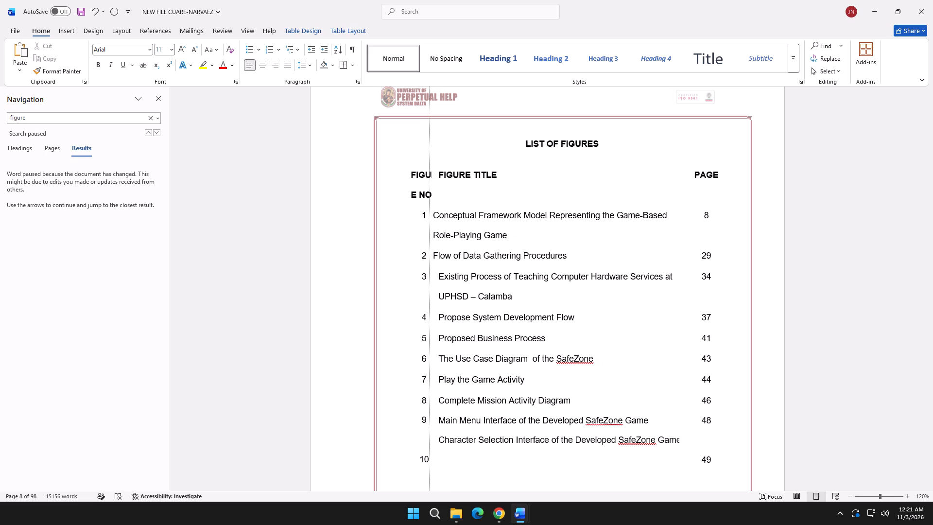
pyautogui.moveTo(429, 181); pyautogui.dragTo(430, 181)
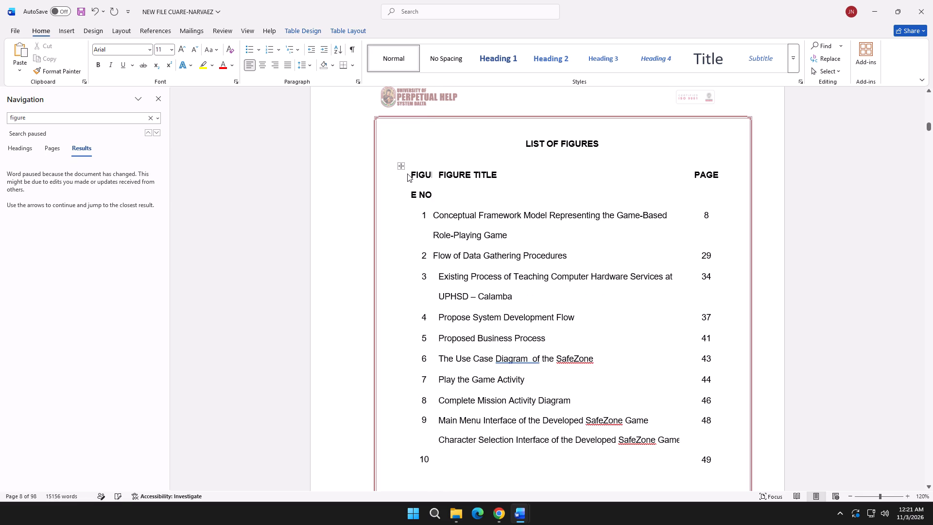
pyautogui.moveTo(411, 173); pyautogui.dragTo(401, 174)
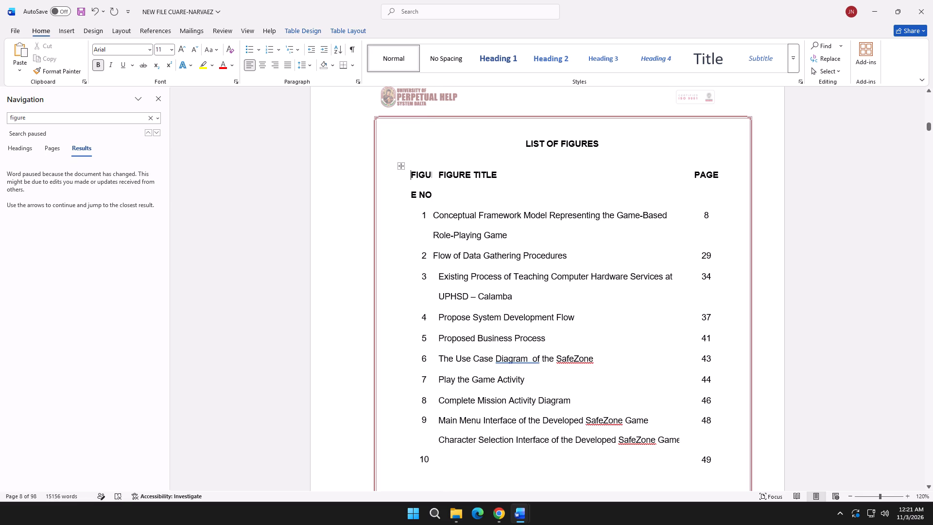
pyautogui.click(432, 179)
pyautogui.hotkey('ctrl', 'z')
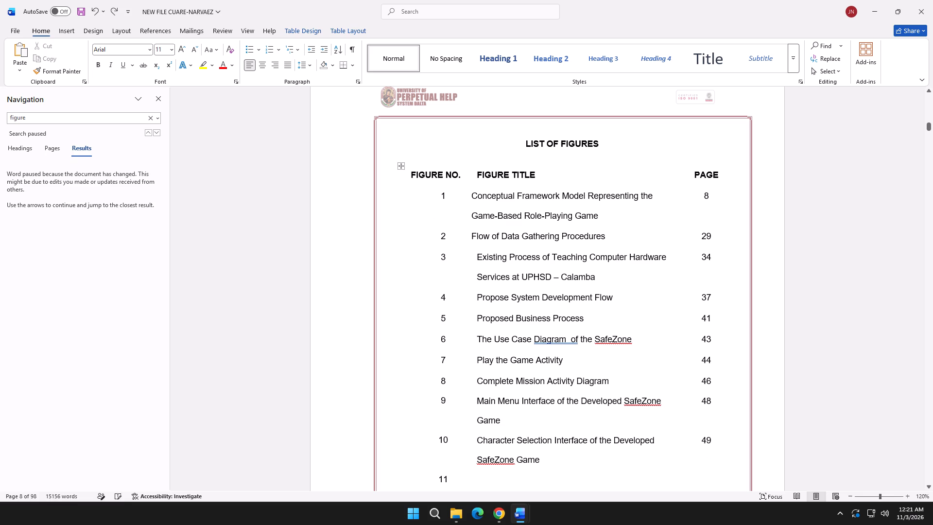
# Narrow the FIGURE NO. column slightly to widen the title column, keeping its heading on one line.
pyautogui.click(466, 179)
pyautogui.moveTo(469, 172); pyautogui.dragTo(469, 173)
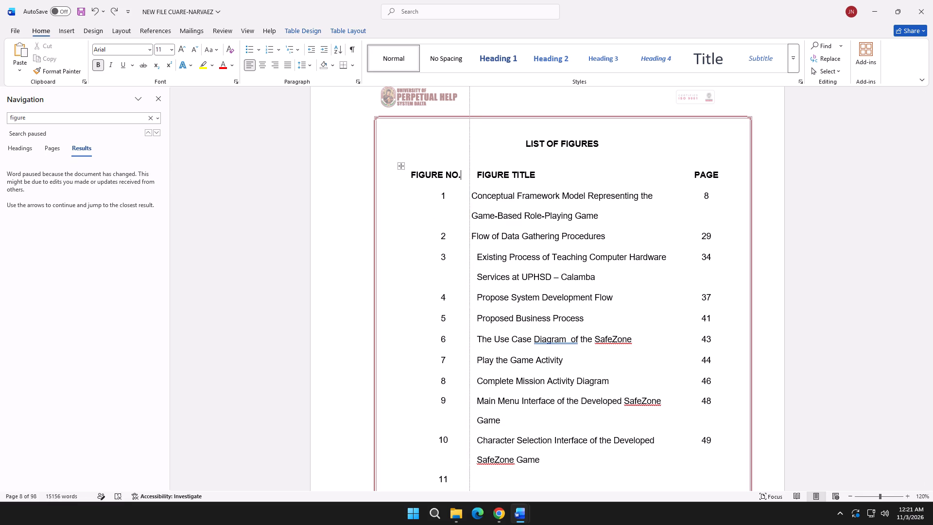
pyautogui.moveTo(469, 173); pyautogui.dragTo(463, 174)
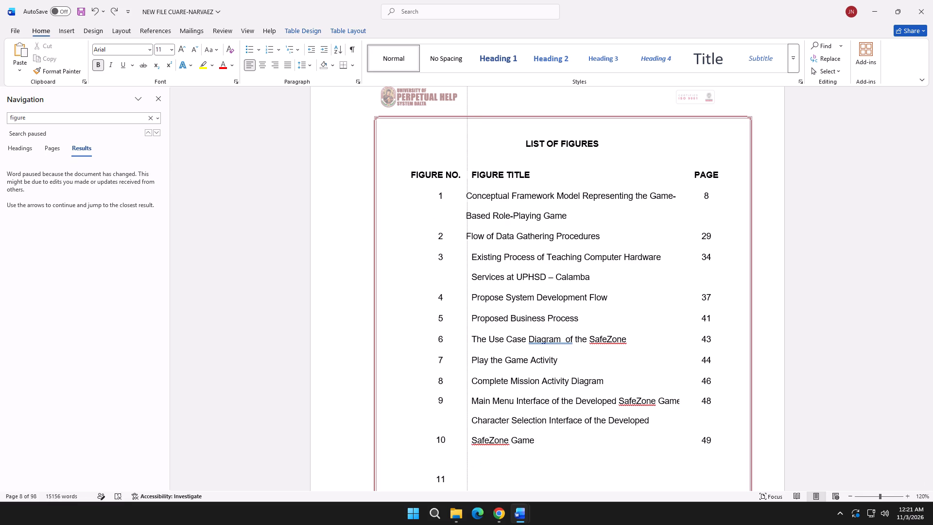
pyautogui.moveTo(463, 174); pyautogui.dragTo(463, 175)
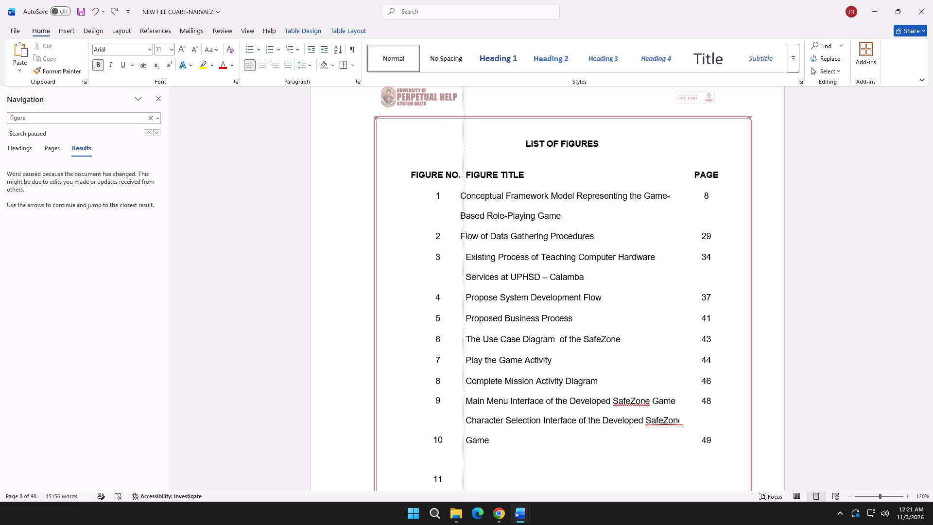
pyautogui.moveTo(463, 175); pyautogui.dragTo(464, 175)
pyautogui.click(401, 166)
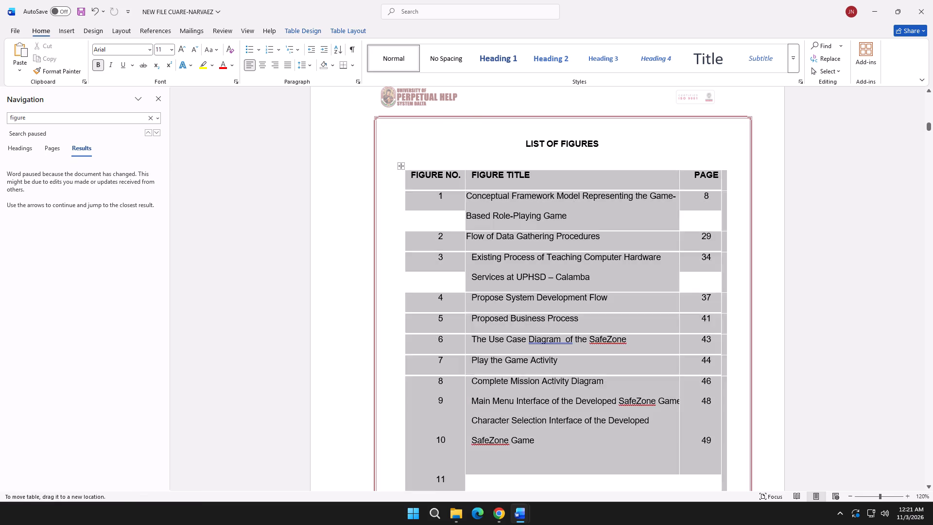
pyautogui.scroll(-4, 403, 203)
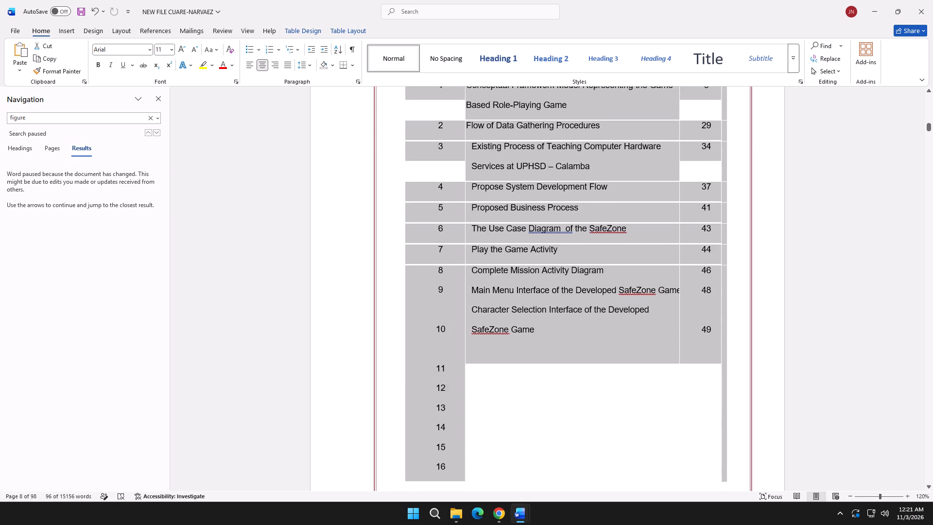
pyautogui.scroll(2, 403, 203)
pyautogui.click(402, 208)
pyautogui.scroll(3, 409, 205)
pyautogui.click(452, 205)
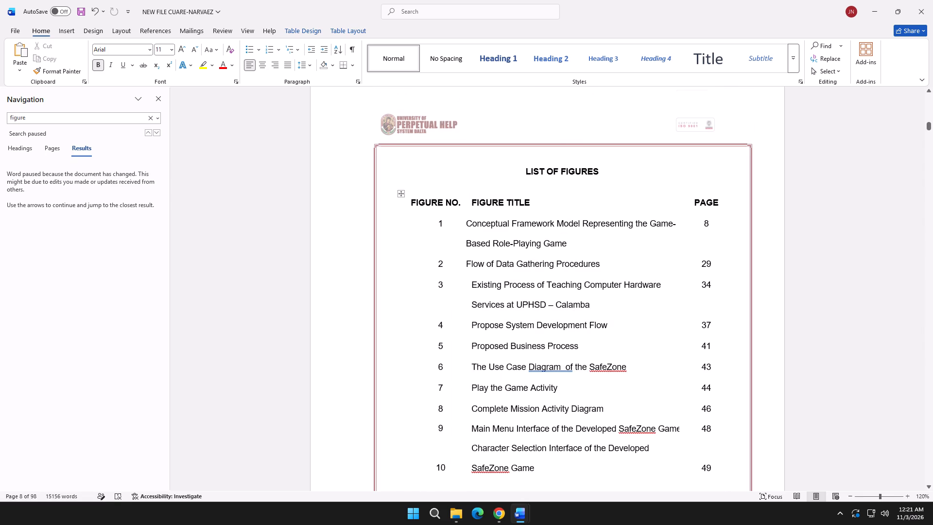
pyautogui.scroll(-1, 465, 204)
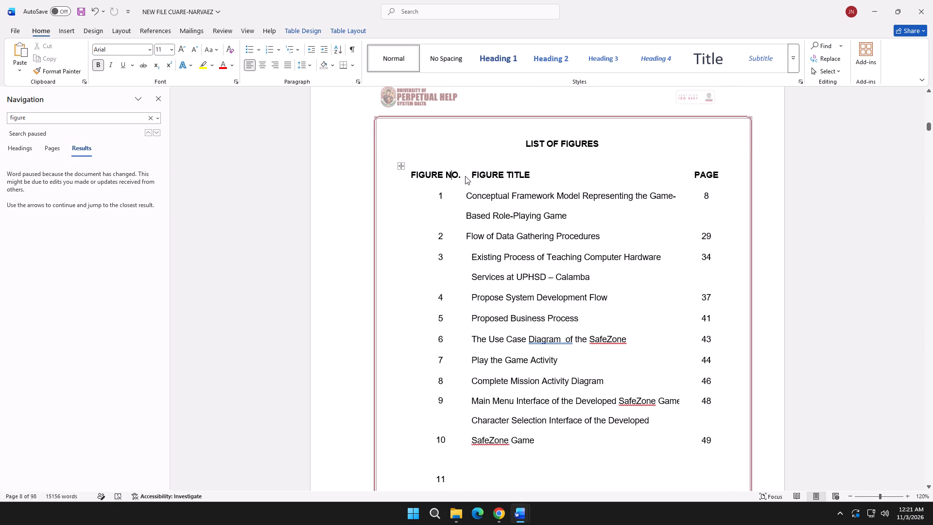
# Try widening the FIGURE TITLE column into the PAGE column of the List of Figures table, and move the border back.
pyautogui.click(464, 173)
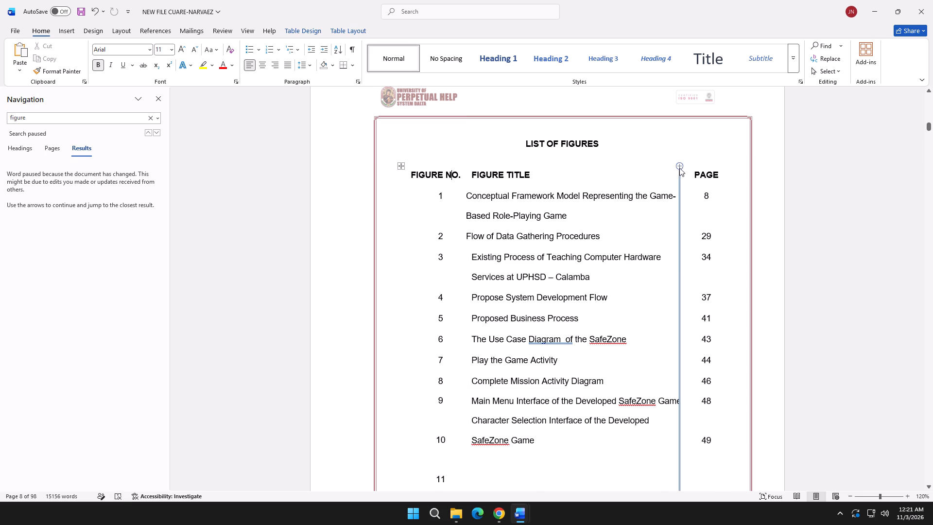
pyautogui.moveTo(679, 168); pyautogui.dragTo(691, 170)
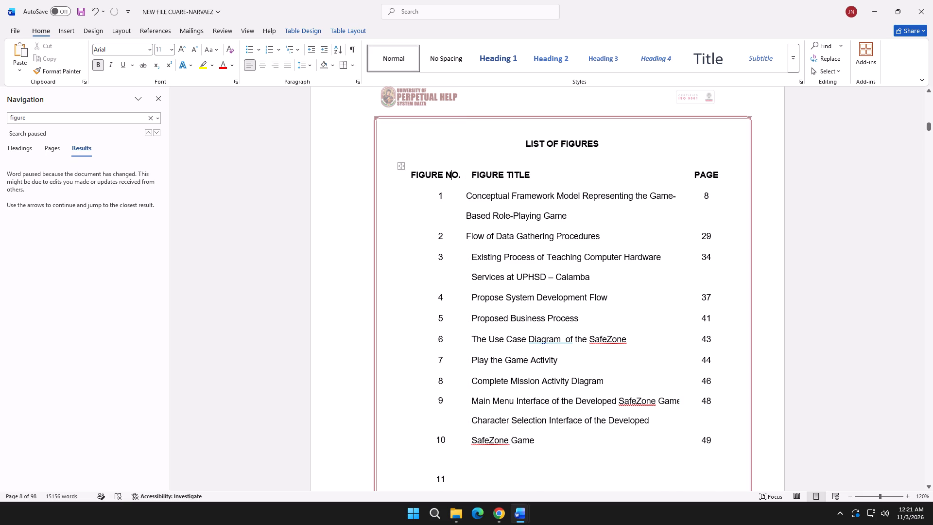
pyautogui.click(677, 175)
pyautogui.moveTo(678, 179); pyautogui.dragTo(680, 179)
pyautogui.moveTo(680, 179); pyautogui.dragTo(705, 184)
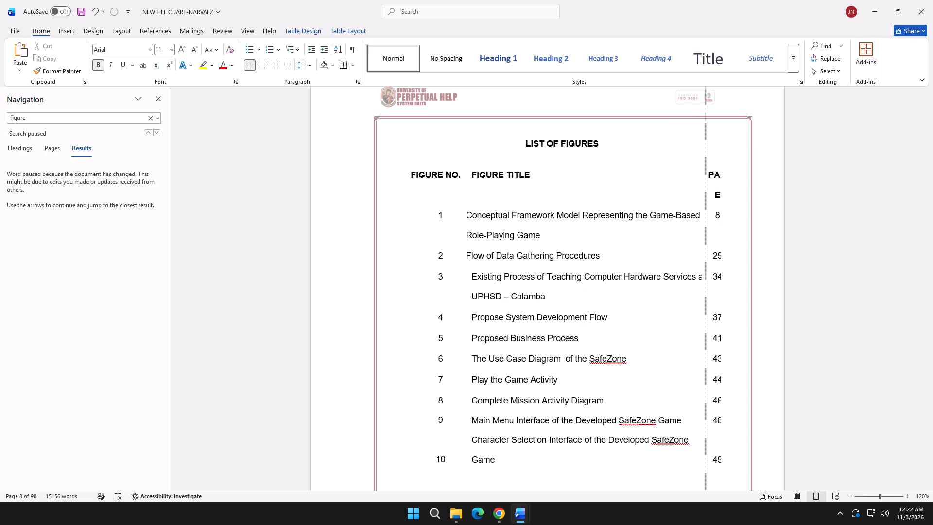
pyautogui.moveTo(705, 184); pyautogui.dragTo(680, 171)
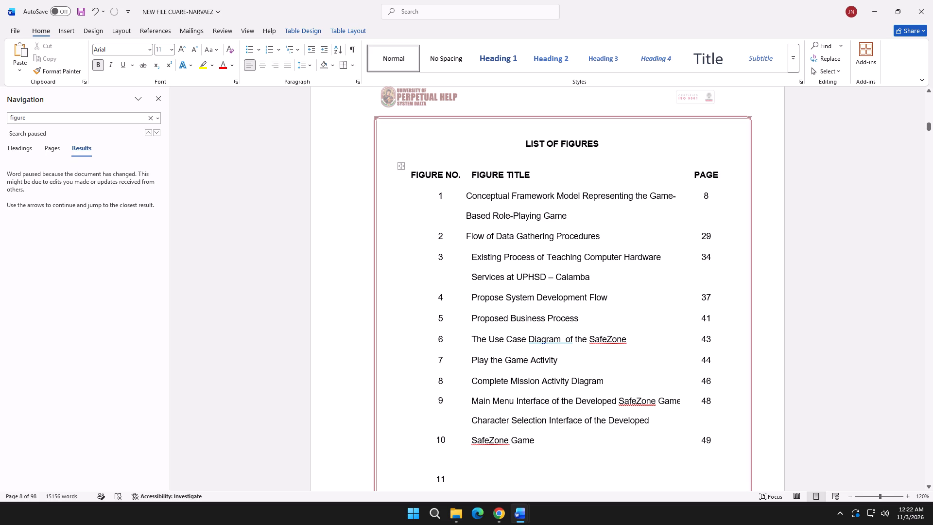
# Narrow the FIGURE NO. column slightly more, keeping its heading on one line and giving the figure titles more room.
pyautogui.click(458, 192)
pyautogui.moveTo(464, 179); pyautogui.dragTo(460, 179)
pyautogui.moveTo(460, 179); pyautogui.dragTo(456, 178)
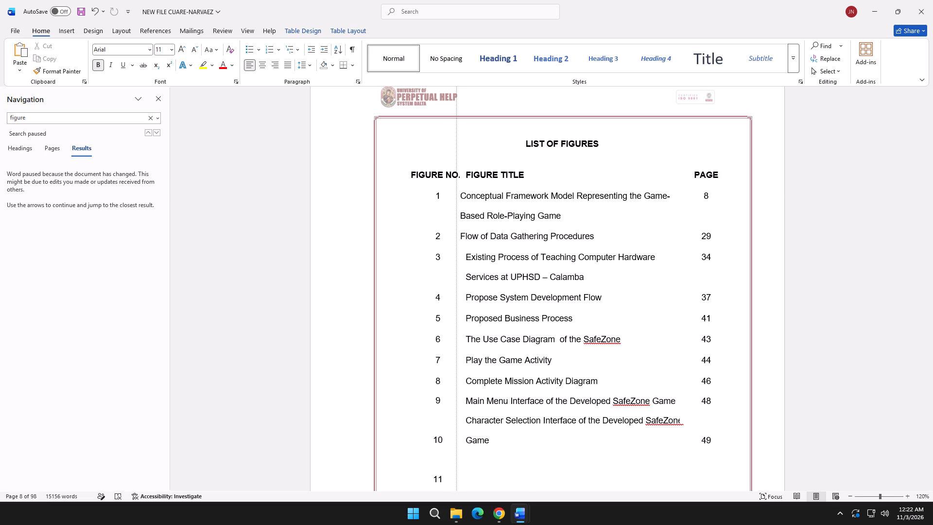
pyautogui.moveTo(456, 178); pyautogui.dragTo(458, 178)
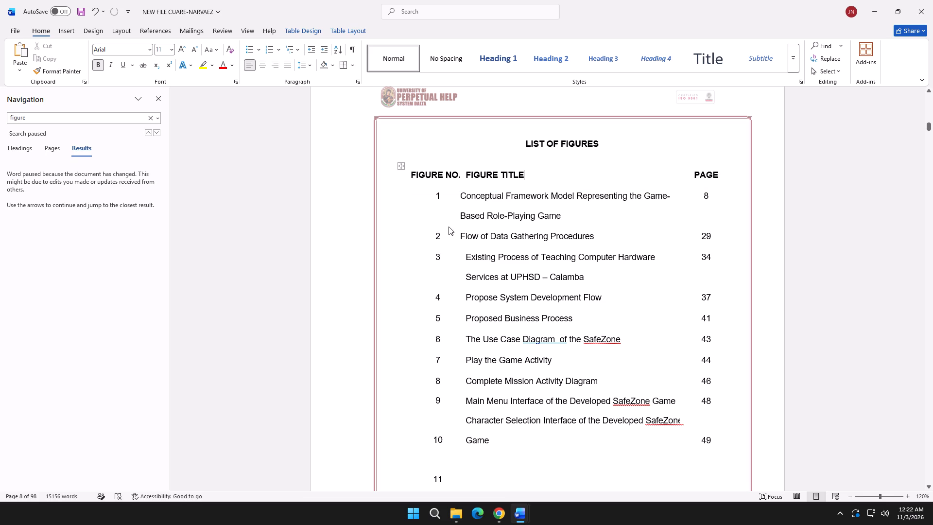
pyautogui.scroll(-5, 452, 238)
pyautogui.scroll(5, 471, 258)
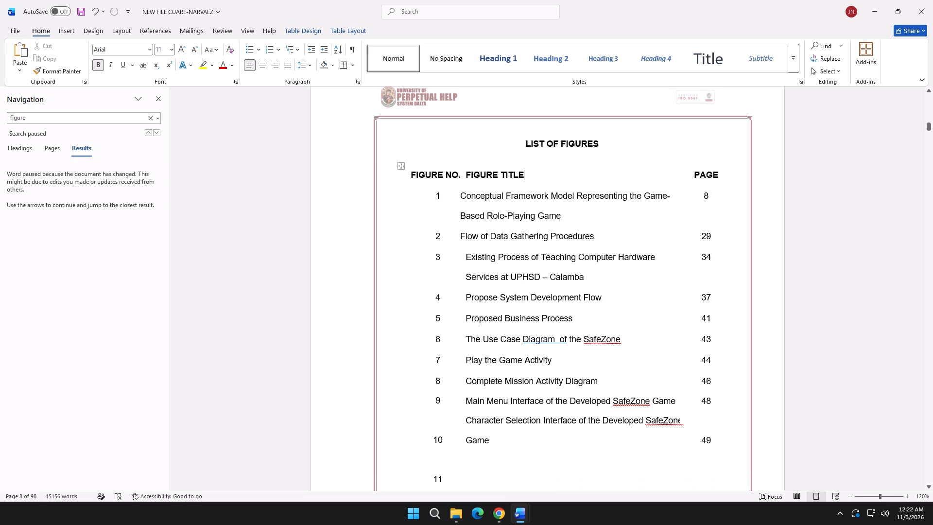
pyautogui.click(475, 265)
# Remove the indent before the FIGURE NO. heading so that it starts at the cell's left edge.
pyautogui.click(459, 175)
pyautogui.click(409, 174)
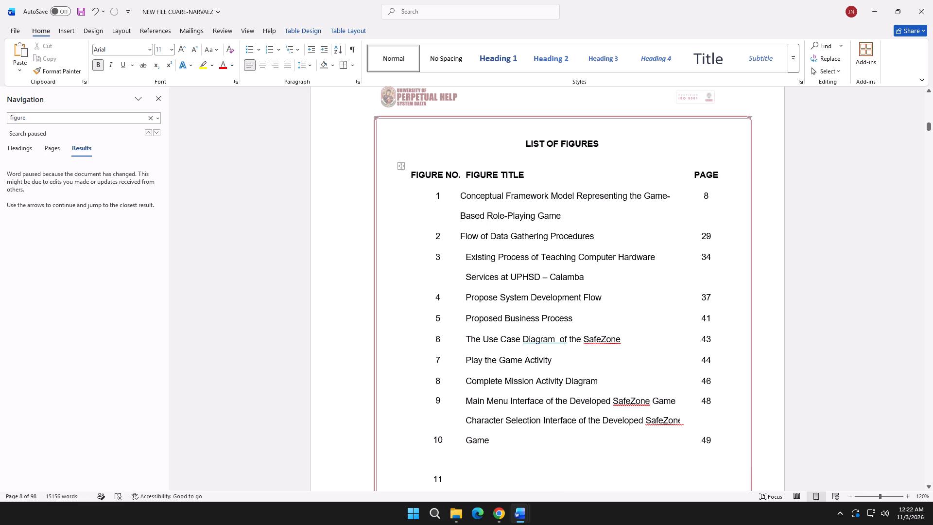
pyautogui.moveTo(399, 168); pyautogui.dragTo(394, 167)
pyautogui.click(405, 176)
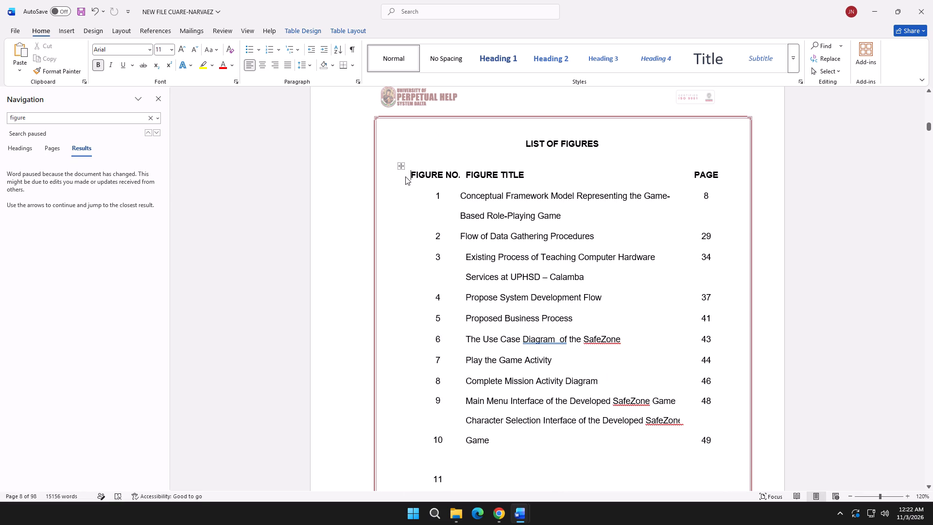
pyautogui.click(409, 176)
pyautogui.press('BackSpace')
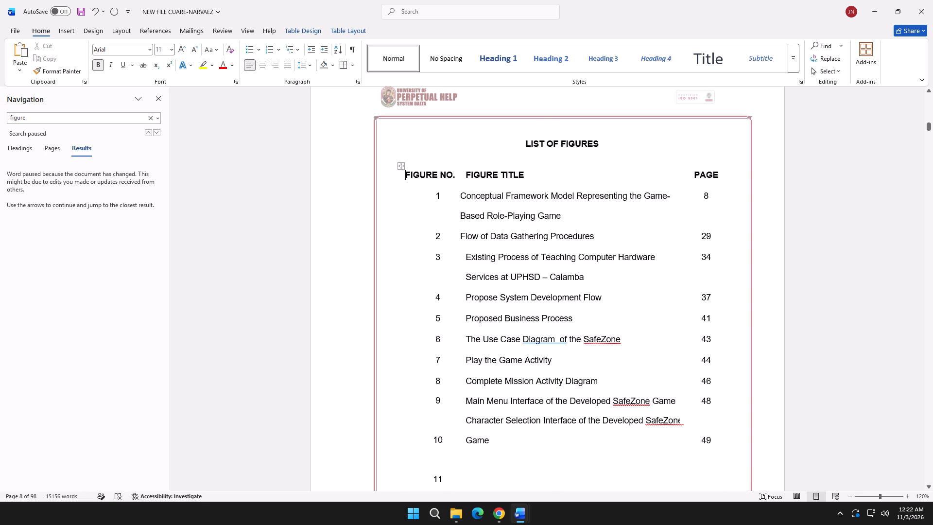
pyautogui.press('BackSpace')
# Change figure numbers 1 to 4 in the FIGURE NO. column from centred to left-aligned.
pyautogui.click(415, 195)
pyautogui.press('BackSpace')
pyautogui.click(433, 237)
pyautogui.press('BackSpace')
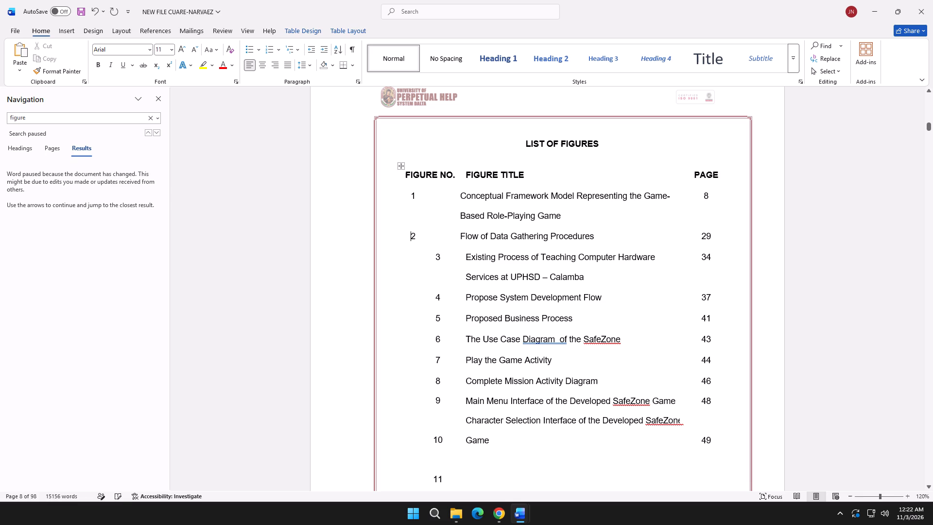
pyautogui.click(434, 258)
pyautogui.press('BackSpace')
pyautogui.click(435, 296)
pyautogui.press('BackSpace')
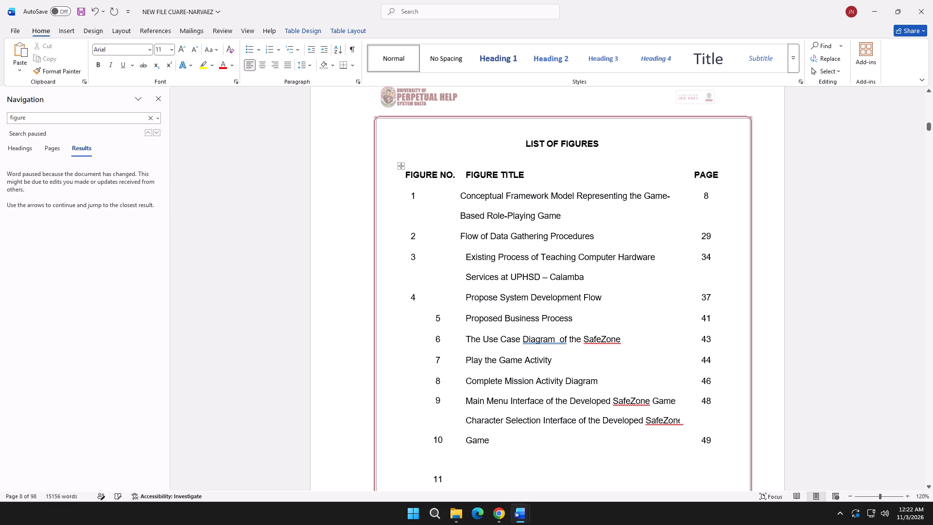
pyautogui.click(407, 175)
pyautogui.press('BackSpace')
# Left-align figure numbers 5 to 9, together with the numbers listed below 9, to match the entries above.
pyautogui.click(431, 317)
pyautogui.press('BackSpace')
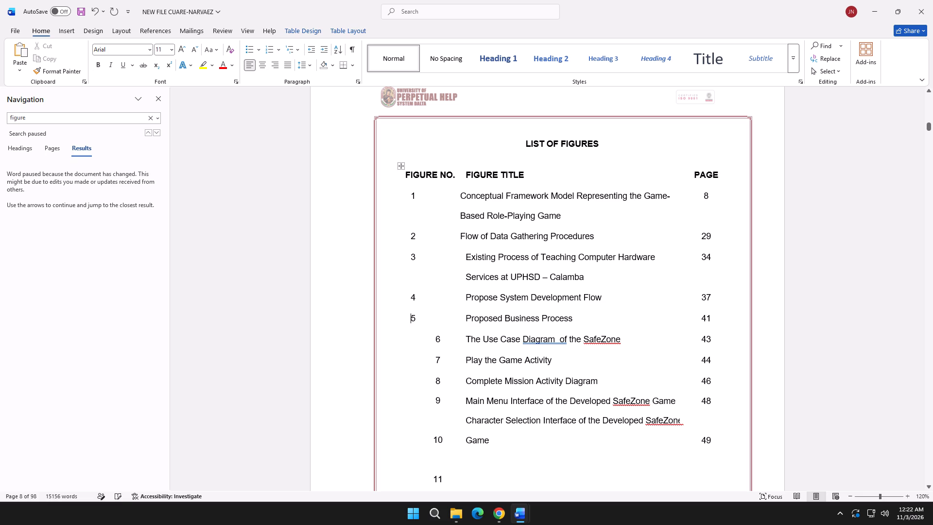
pyautogui.click(433, 343)
pyautogui.press('BackSpace')
pyautogui.click(435, 360)
pyautogui.press('BackSpace')
pyautogui.click(435, 382)
pyautogui.press('BackSpace')
pyautogui.click(435, 403)
pyautogui.press('BackSpace')
pyautogui.scroll(-4, 437, 371)
pyautogui.scroll(2, 437, 370)
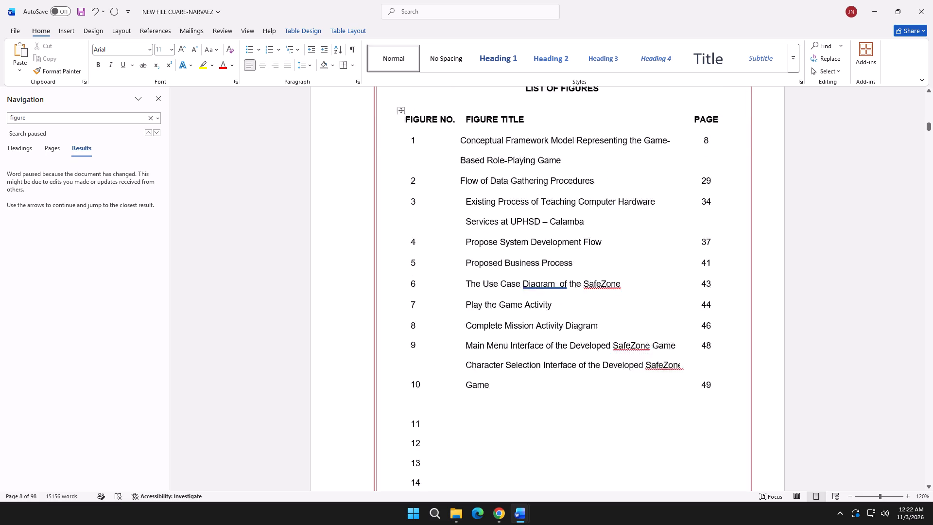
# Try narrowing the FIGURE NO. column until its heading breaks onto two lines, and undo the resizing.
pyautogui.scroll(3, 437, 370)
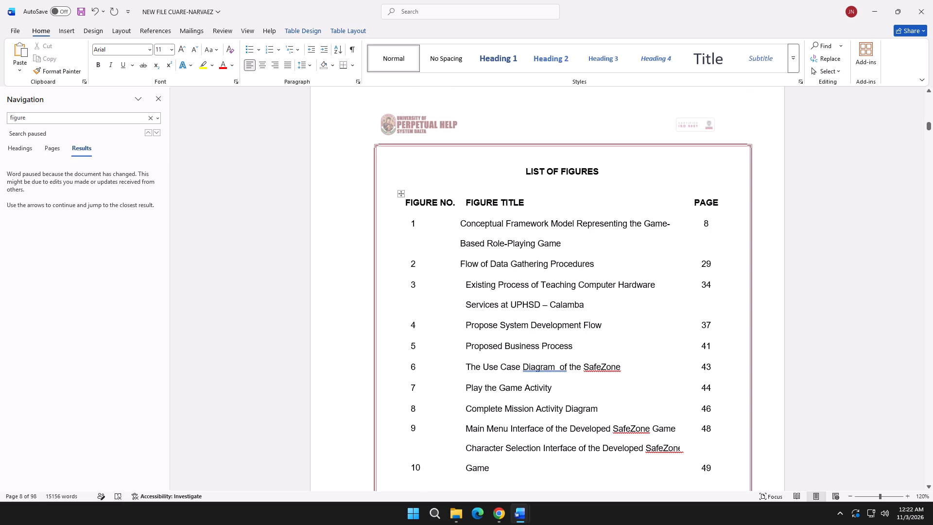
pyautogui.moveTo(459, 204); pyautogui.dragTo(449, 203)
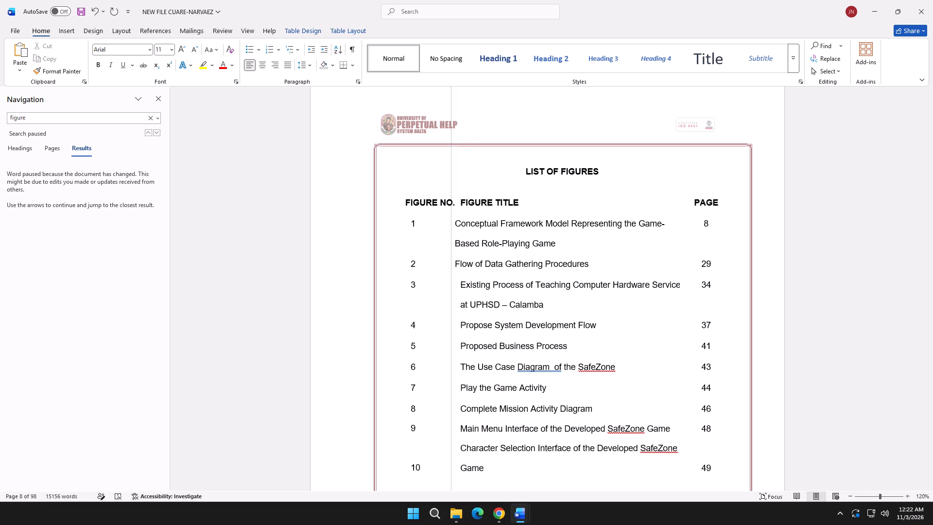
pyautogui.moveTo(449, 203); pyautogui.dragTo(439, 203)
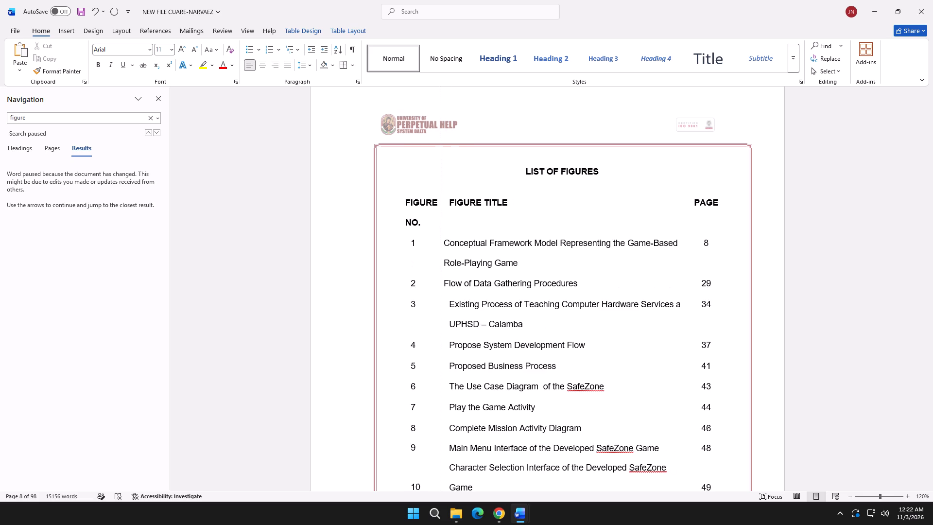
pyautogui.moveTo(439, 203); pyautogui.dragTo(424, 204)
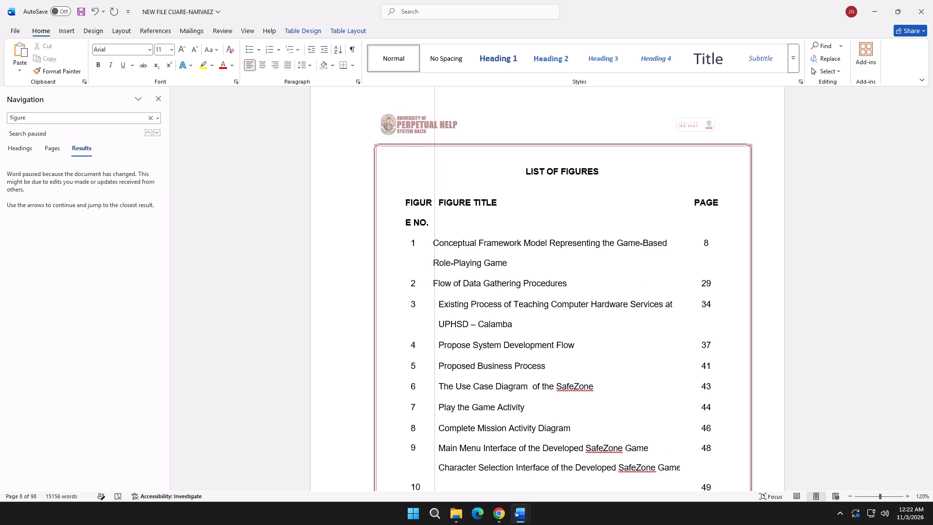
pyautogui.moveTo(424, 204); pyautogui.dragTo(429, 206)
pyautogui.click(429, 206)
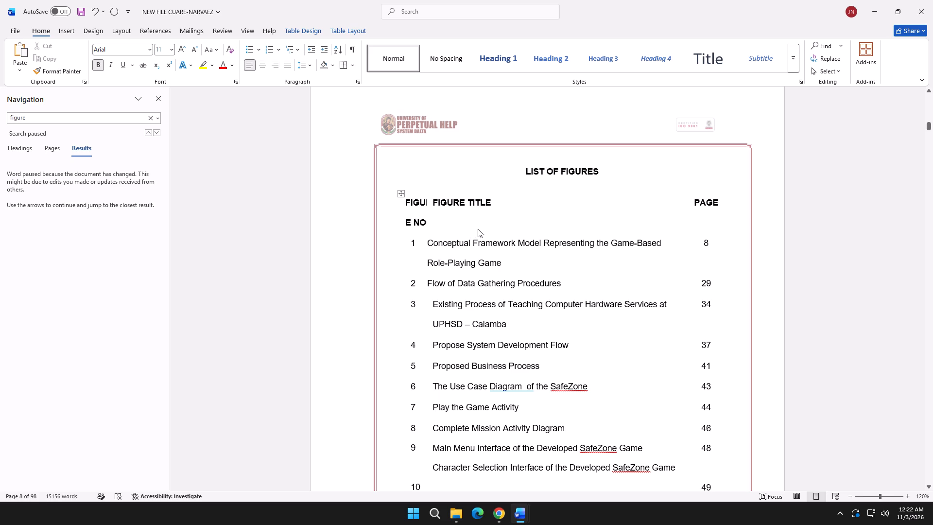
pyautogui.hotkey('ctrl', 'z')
pyautogui.scroll(-4, 478, 233)
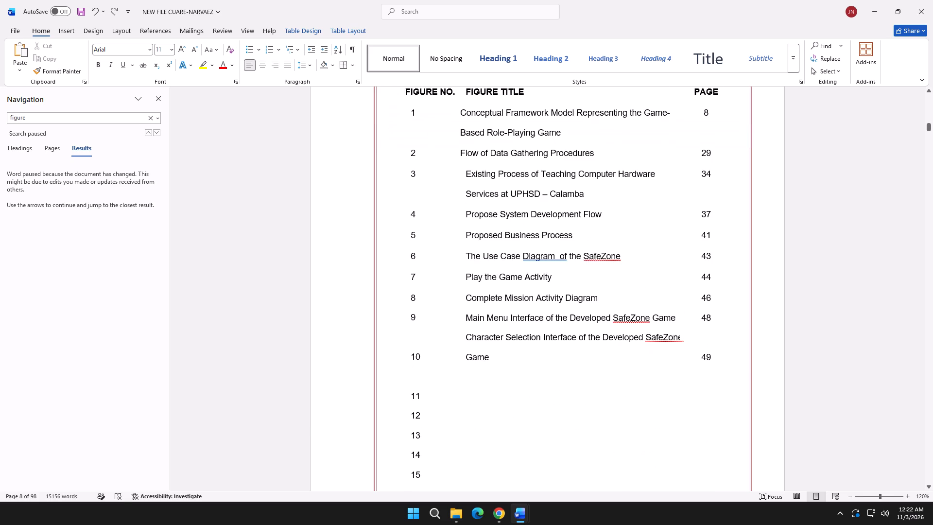
pyautogui.scroll(-11, 477, 235)
pyautogui.scroll(14, 478, 235)
pyautogui.hotkey('alt', 'Tab')
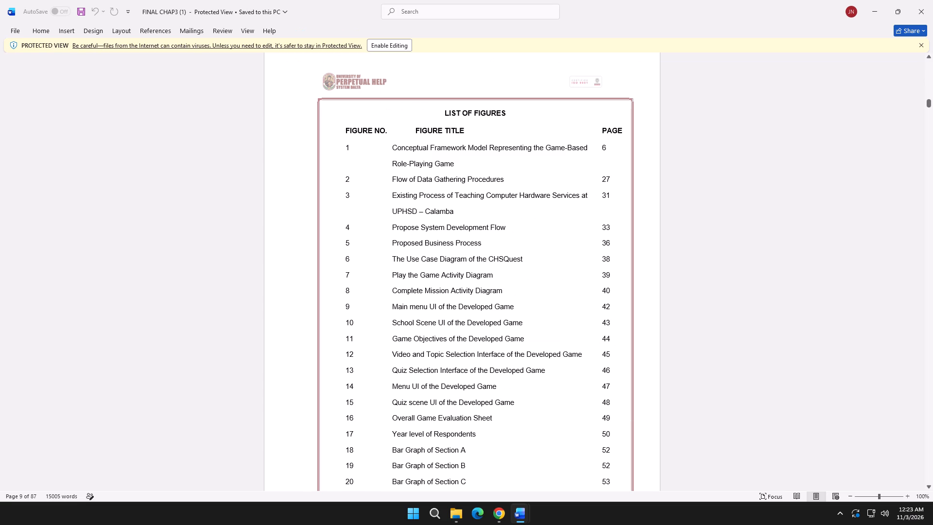
pyautogui.scroll(-5, 479, 227)
pyautogui.hotkey('alt', 'Tab')
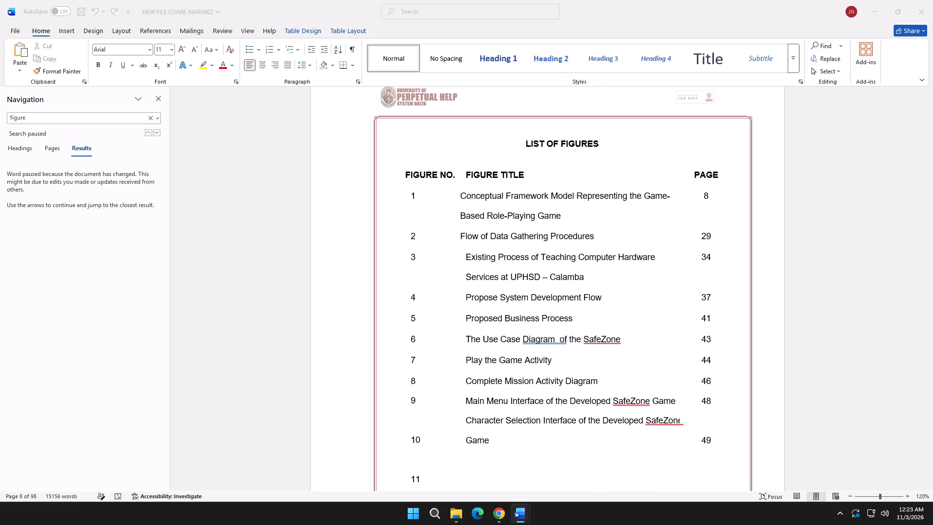
pyautogui.hotkey('alt', 'Tab')
pyautogui.scroll(5, 478, 228)
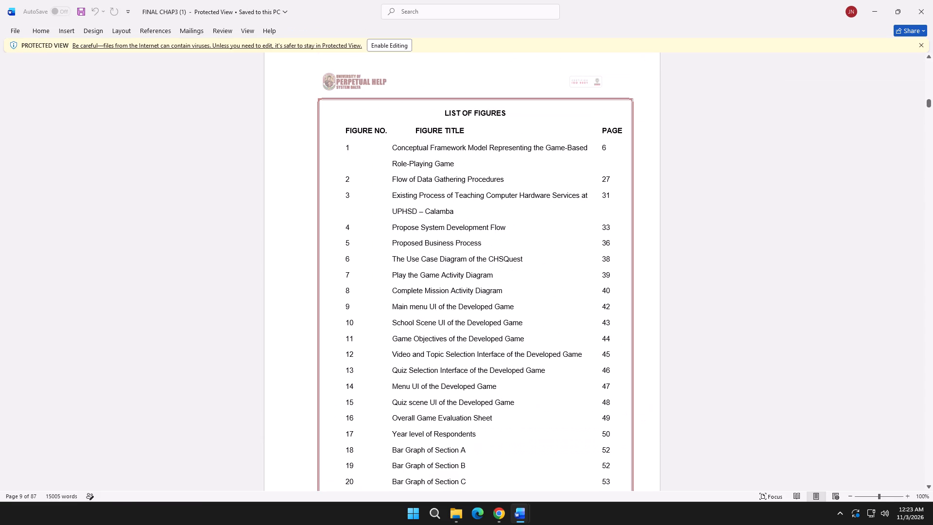
pyautogui.scroll(-5, 478, 227)
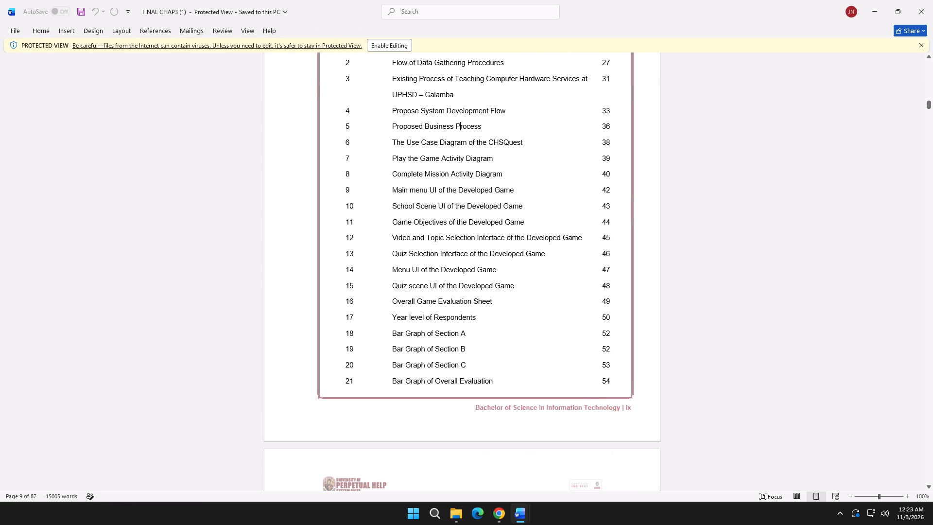
pyautogui.hotkey('alt', 'Tab')
pyautogui.scroll(-1, 580, 197)
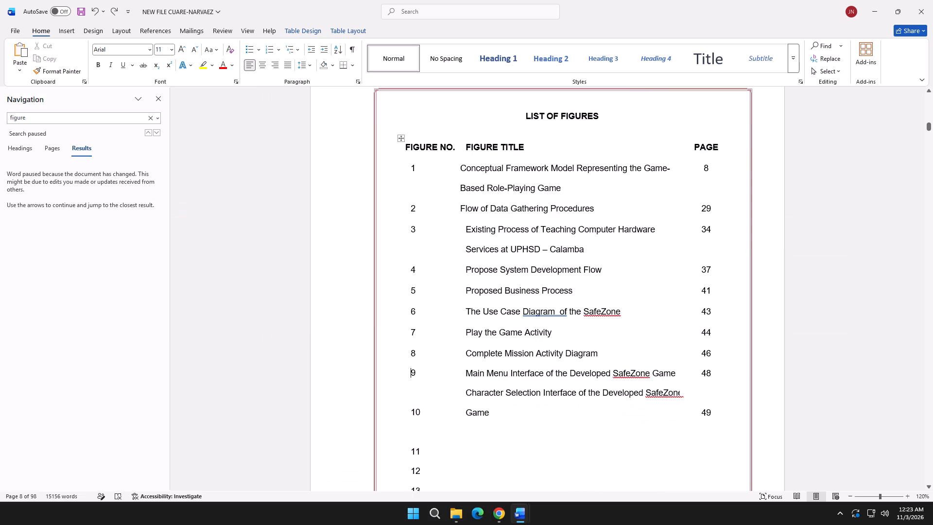
pyautogui.scroll(-2, 583, 195)
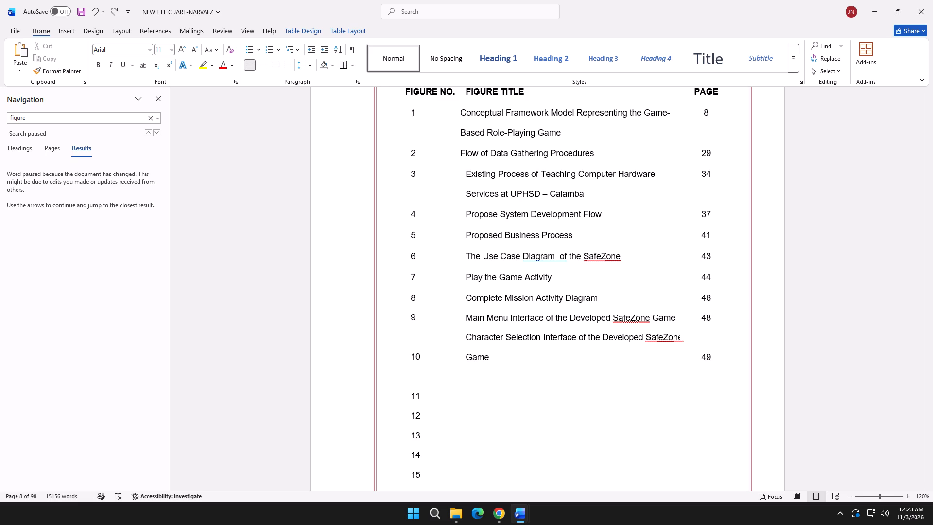
pyautogui.scroll(2, 457, 321)
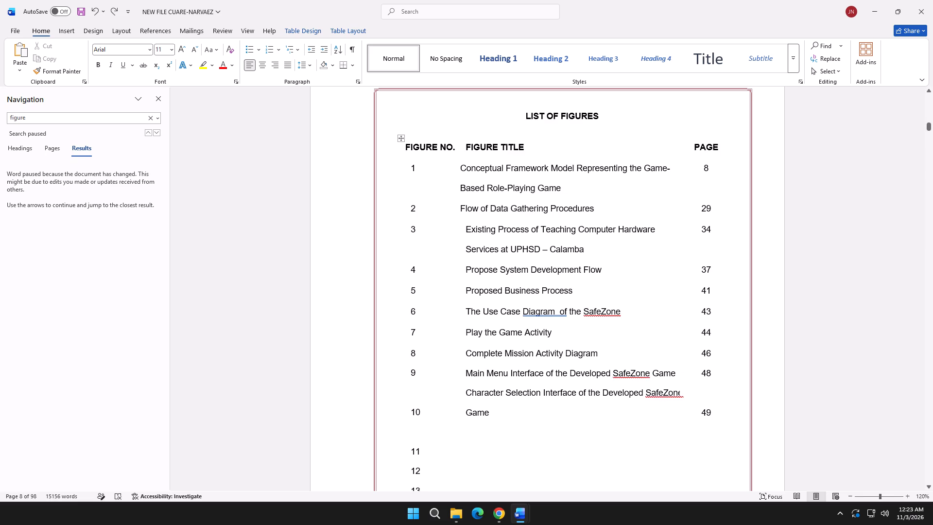
# Move page number 49 up one line to align with the first line of the Character Selection Interface title.
pyautogui.click(716, 414)
pyautogui.press('BackSpace')
pyautogui.press('BackSpace')
pyautogui.click(713, 372)
pyautogui.hotkey('shift', 'Return')
pyautogui.write('49')
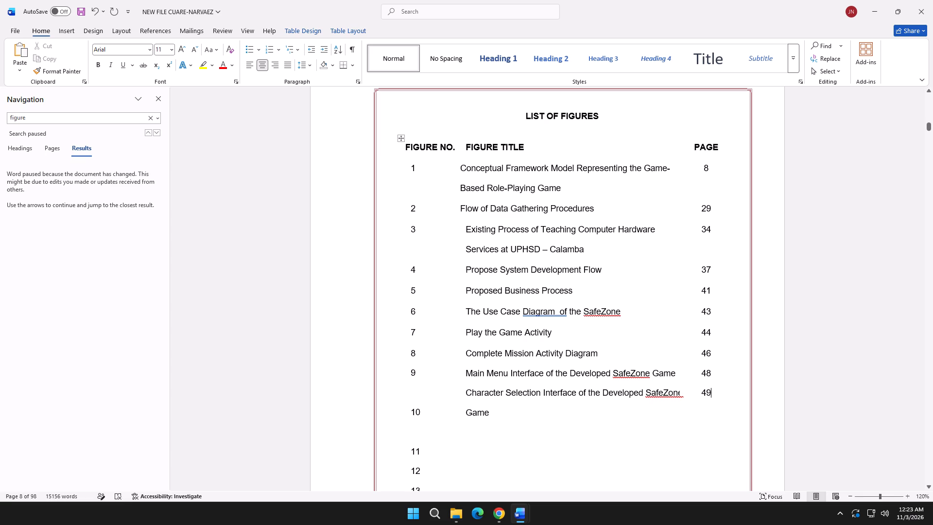
# Move figure number 10 up one line to align with the start of the Character Selection Interface title.
pyautogui.click(429, 410)
pyautogui.click(415, 400)
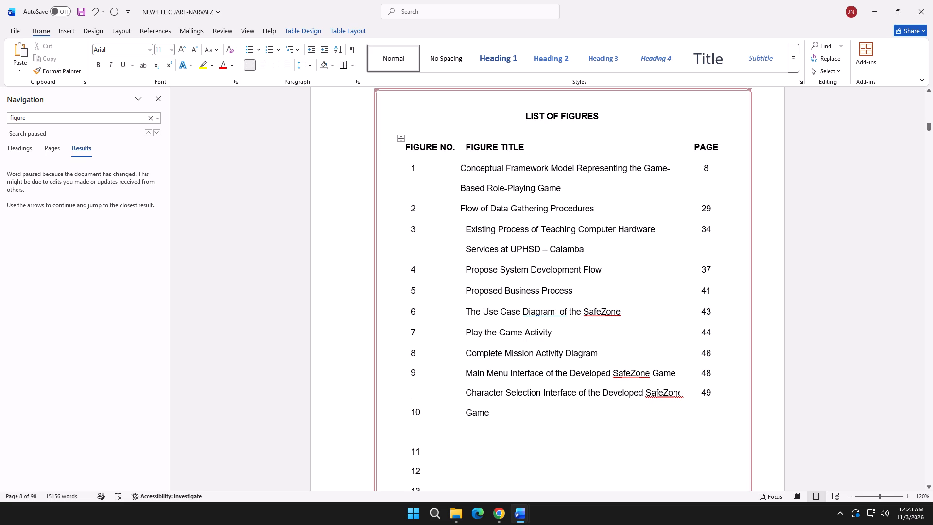
pyautogui.press('BackSpace')
pyautogui.click(420, 411)
# Search the thesis for "figure 11" and copy its caption title, Drill Selection Interface of the Developed SafeZone Game.
pyautogui.scroll(-5, 444, 408)
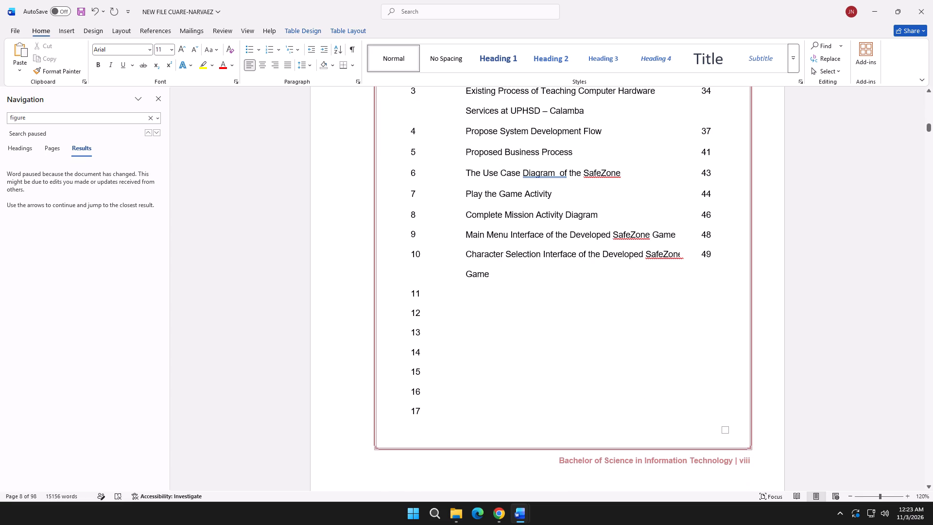
pyautogui.click(117, 116)
pyautogui.click(117, 116)
pyautogui.write('11')
pyautogui.press('Return')
pyautogui.scroll(-11, 400, 274)
pyautogui.scroll(3, 425, 278)
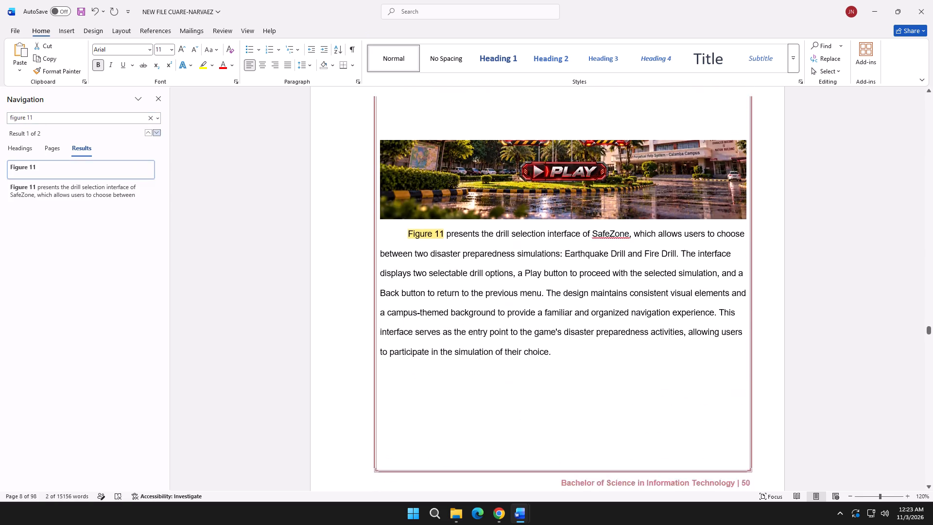
pyautogui.scroll(9, 425, 278)
pyautogui.click(412, 204)
pyautogui.moveTo(600, 223); pyautogui.dragTo(556, 221)
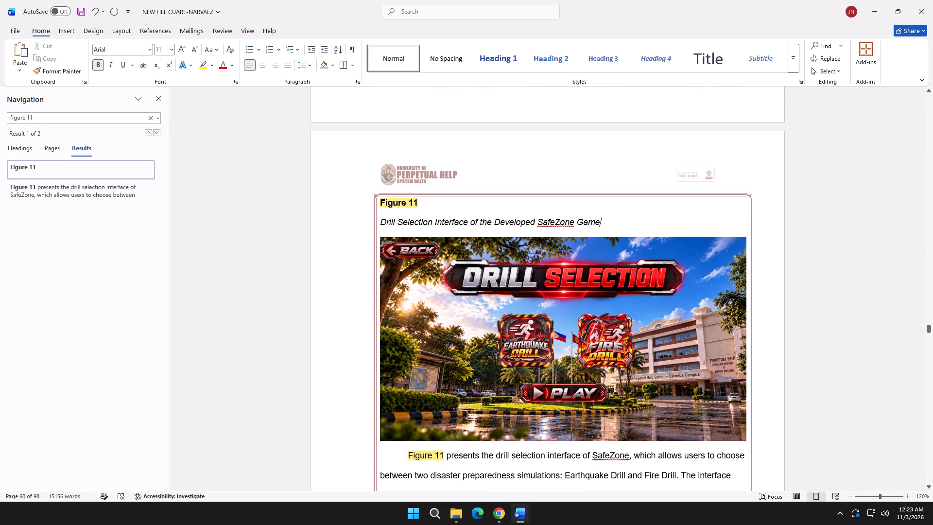
pyautogui.moveTo(556, 221); pyautogui.dragTo(385, 224)
pyautogui.hotkey('ctrl', 'c')
# Return to the List of Figures by searching for "figure" and paste the copied title beside figure number 11.
pyautogui.doubleClick(102, 121)
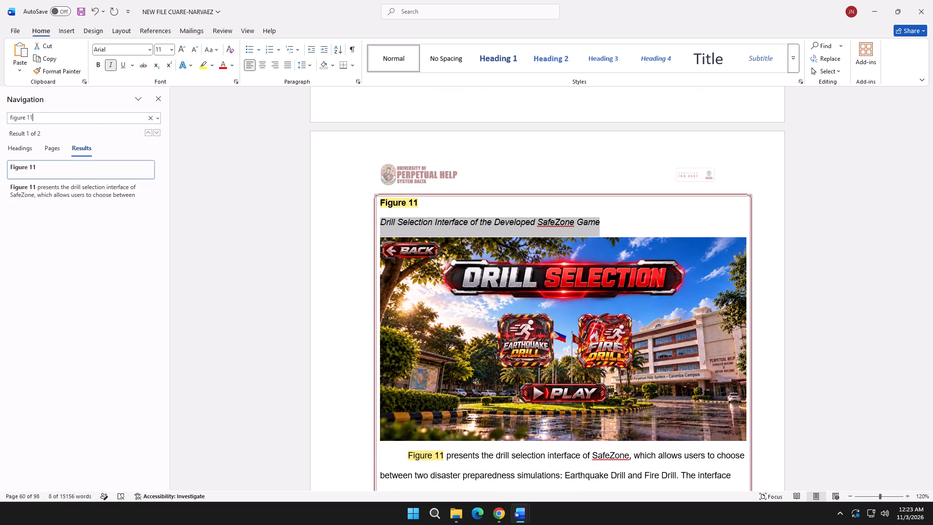
pyautogui.press('BackSpace')
pyautogui.press('BackSpace')
pyautogui.press('Return')
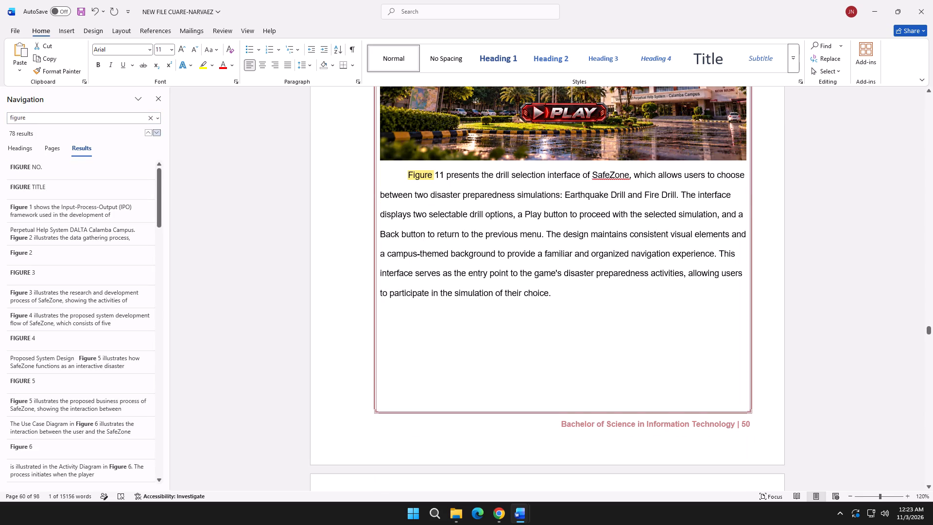
pyautogui.click(71, 178)
pyautogui.scroll(-4, 424, 287)
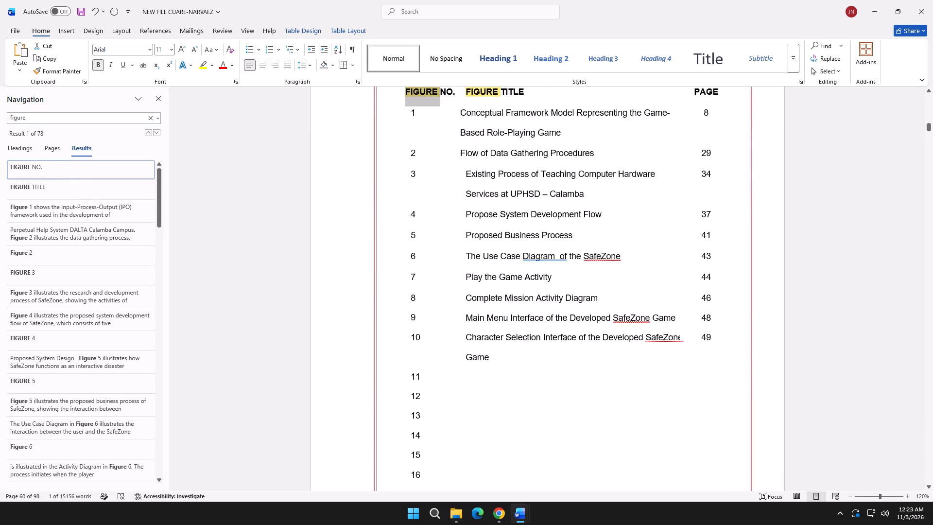
pyautogui.click(459, 349)
pyautogui.click(469, 349)
pyautogui.hotkey('ctrl', 'v')
pyautogui.click(504, 380)
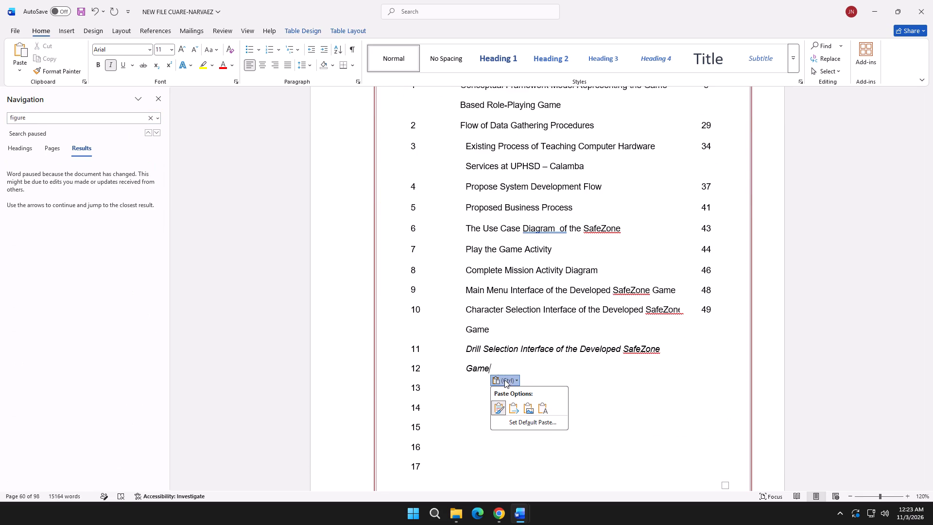
# Remove the italics from the pasted Drill Selection Interface title in the figure 11 entry.
pyautogui.click(496, 363)
pyautogui.moveTo(495, 367); pyautogui.dragTo(483, 364)
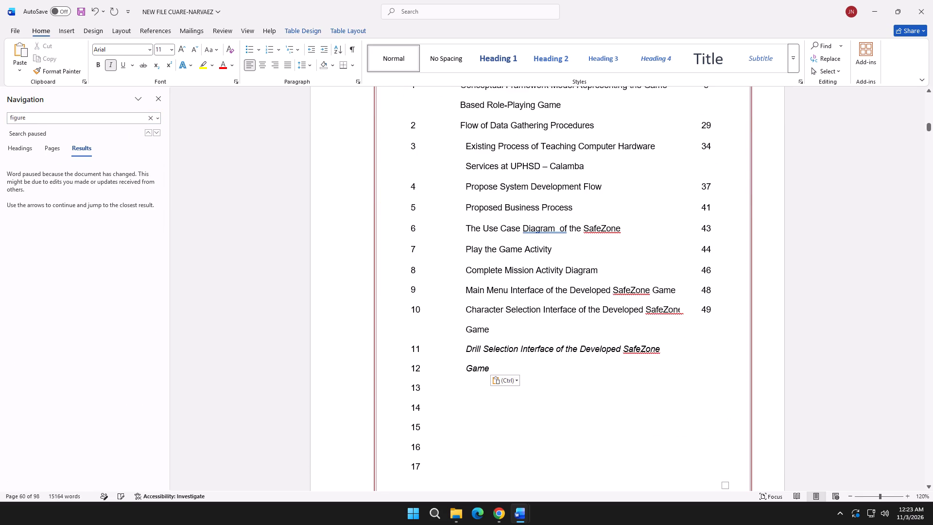
pyautogui.moveTo(483, 364); pyautogui.dragTo(458, 351)
pyautogui.moveTo(458, 351); pyautogui.dragTo(464, 354)
pyautogui.click(469, 354)
pyautogui.hotkey('ctrl', 'z')
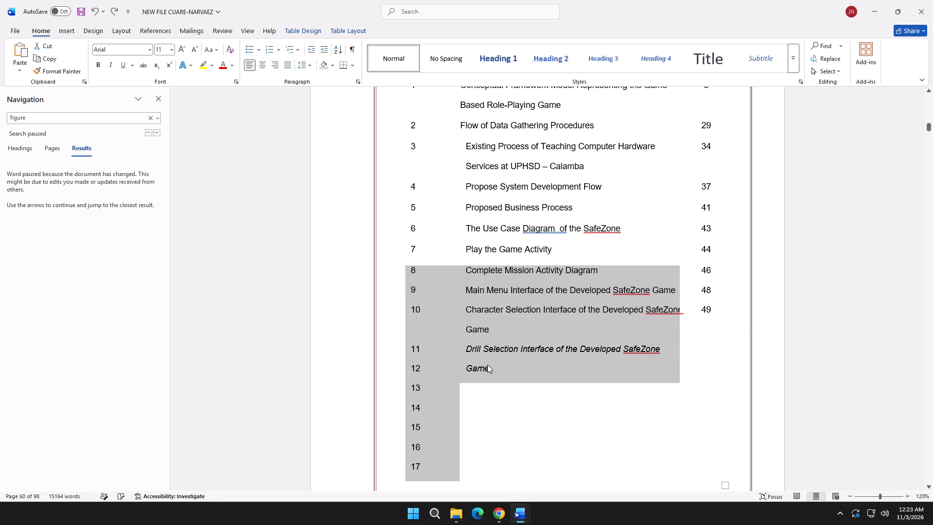
pyautogui.click(489, 368)
pyautogui.moveTo(490, 370); pyautogui.dragTo(467, 356)
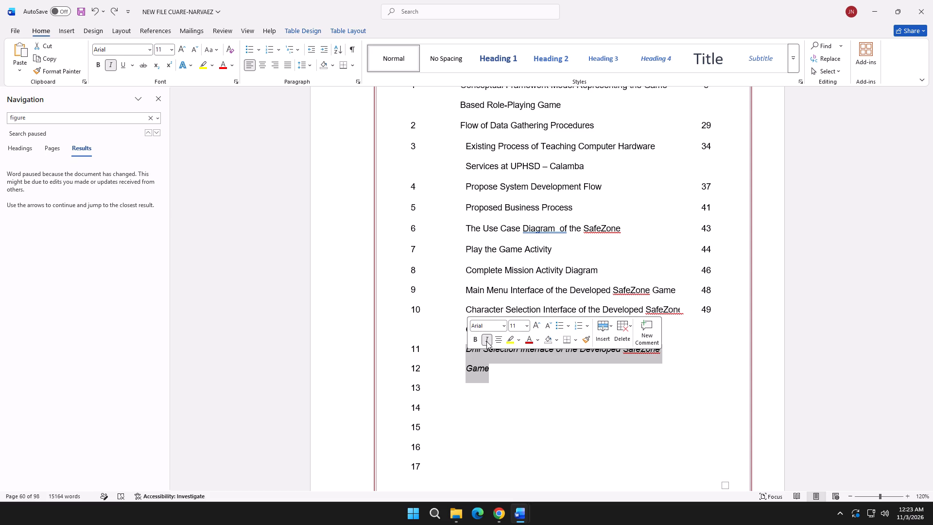
pyautogui.click(486, 341)
pyautogui.click(467, 364)
pyautogui.click(492, 373)
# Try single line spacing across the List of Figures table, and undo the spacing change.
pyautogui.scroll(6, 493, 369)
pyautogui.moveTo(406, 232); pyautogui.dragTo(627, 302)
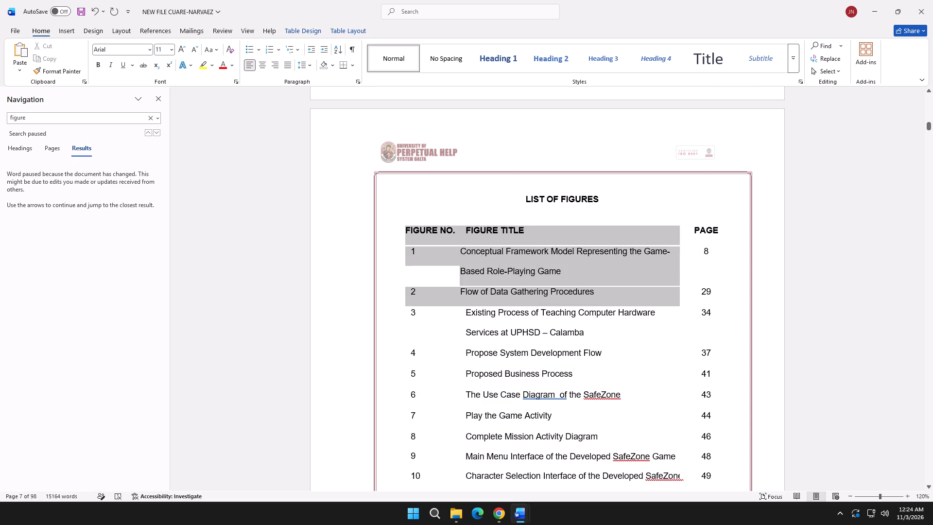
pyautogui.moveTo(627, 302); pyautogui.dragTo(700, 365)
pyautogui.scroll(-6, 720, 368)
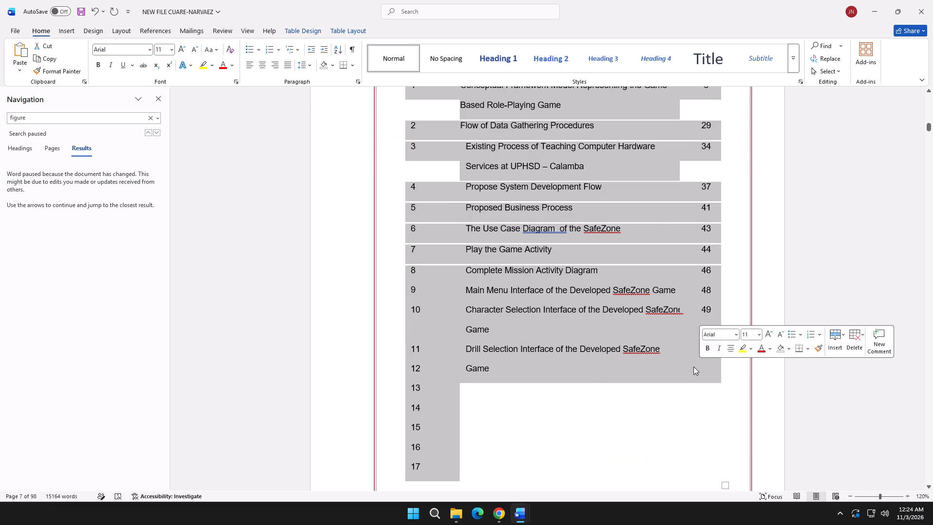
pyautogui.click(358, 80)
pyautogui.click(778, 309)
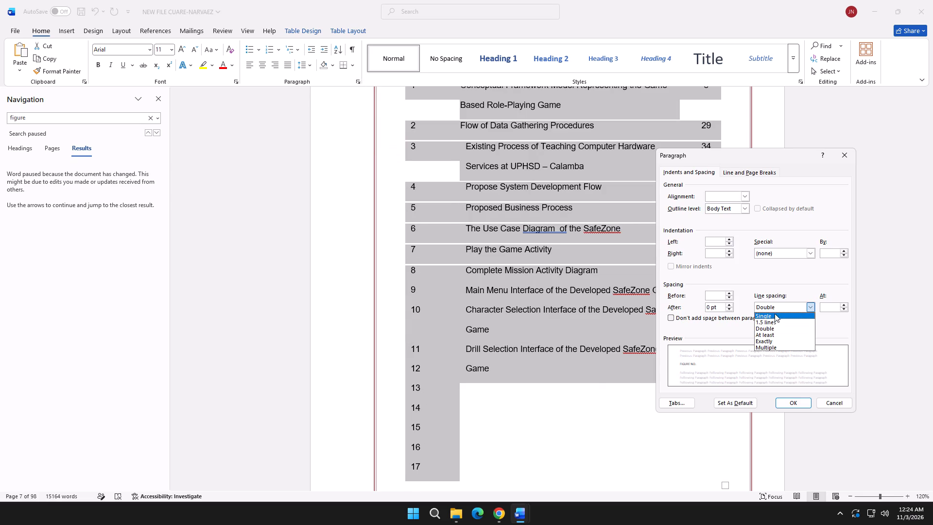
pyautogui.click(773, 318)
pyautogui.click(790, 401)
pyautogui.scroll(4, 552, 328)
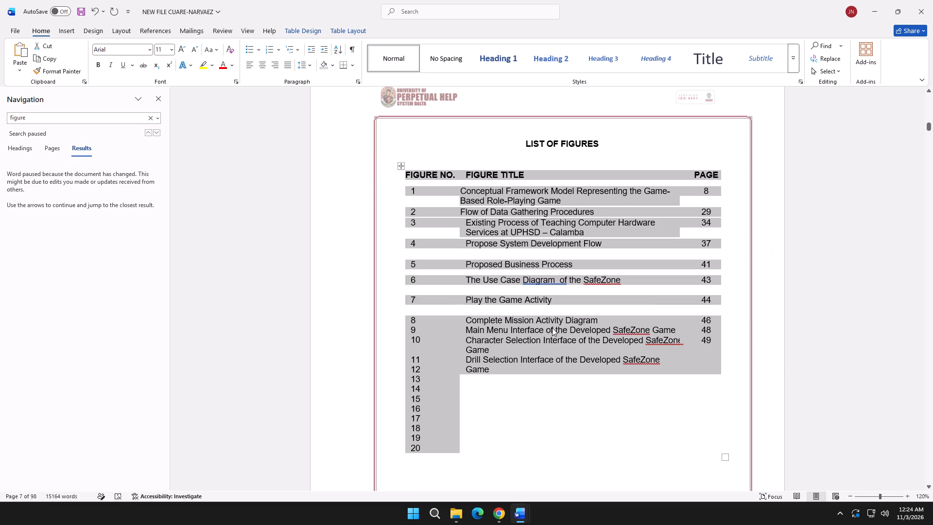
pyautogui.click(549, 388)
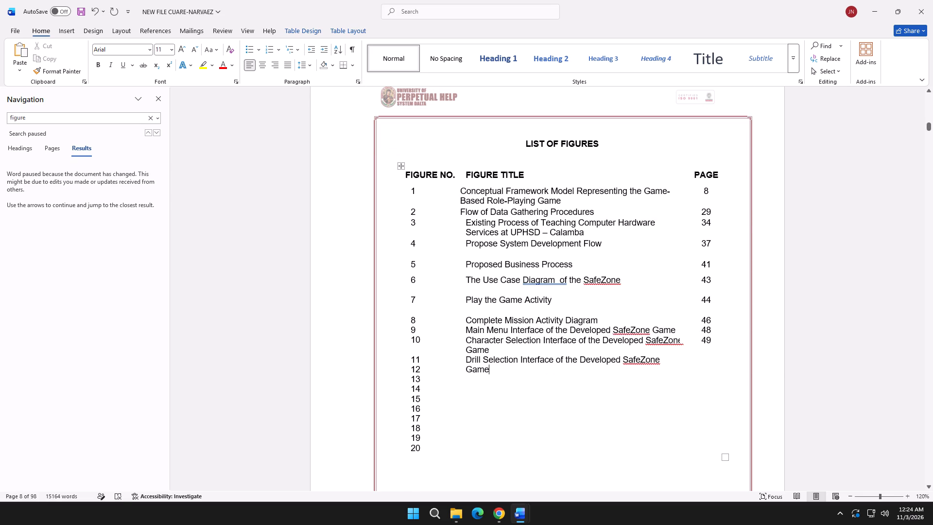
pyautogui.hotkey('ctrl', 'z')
pyautogui.click(507, 296)
pyautogui.hotkey('alt', 'Tab')
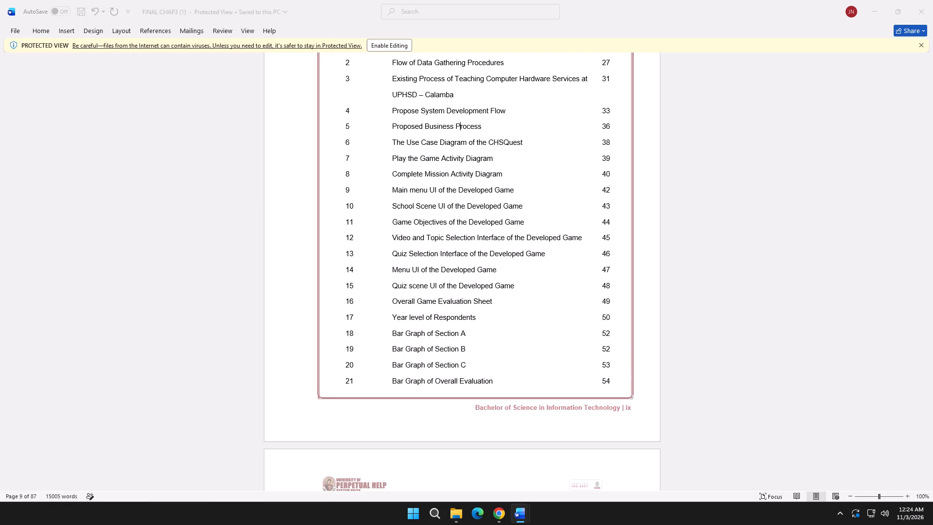
pyautogui.hotkey('alt', 'Tab')
pyautogui.scroll(-6, 503, 296)
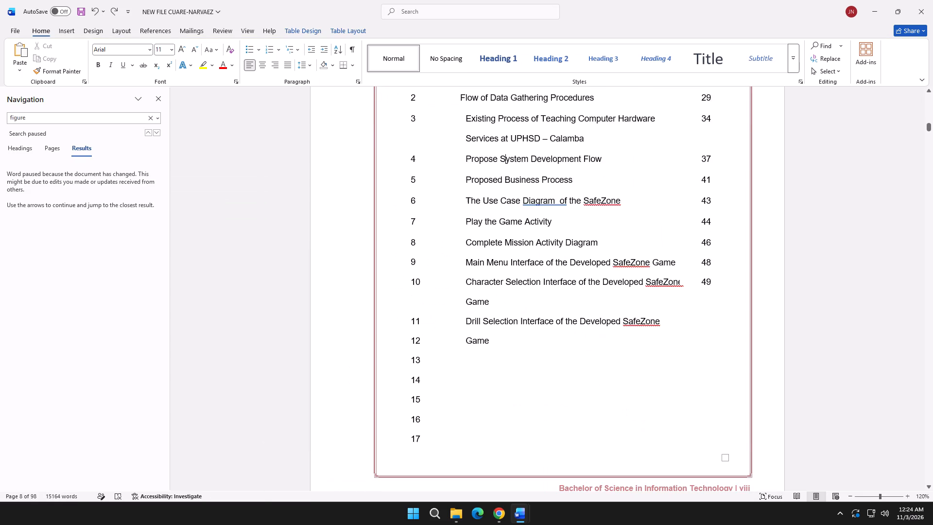
pyautogui.scroll(3, 503, 296)
pyautogui.scroll(-4, 503, 296)
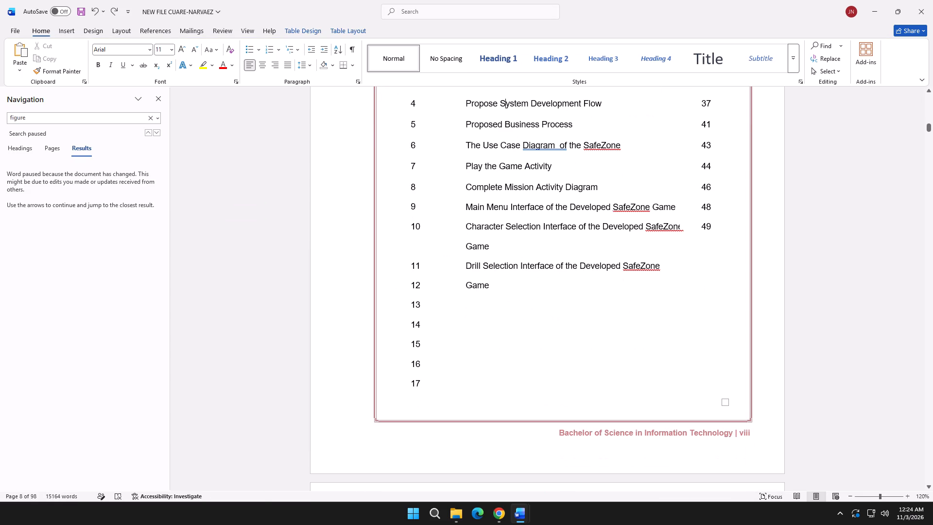
pyautogui.scroll(-7, 508, 295)
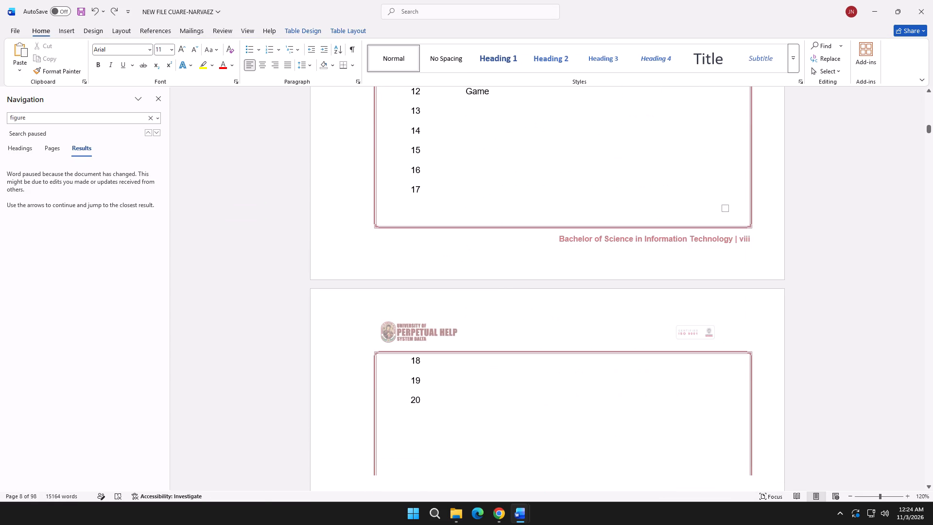
pyautogui.scroll(5, 511, 286)
pyautogui.scroll(-20, 517, 262)
pyautogui.scroll(-9, 517, 262)
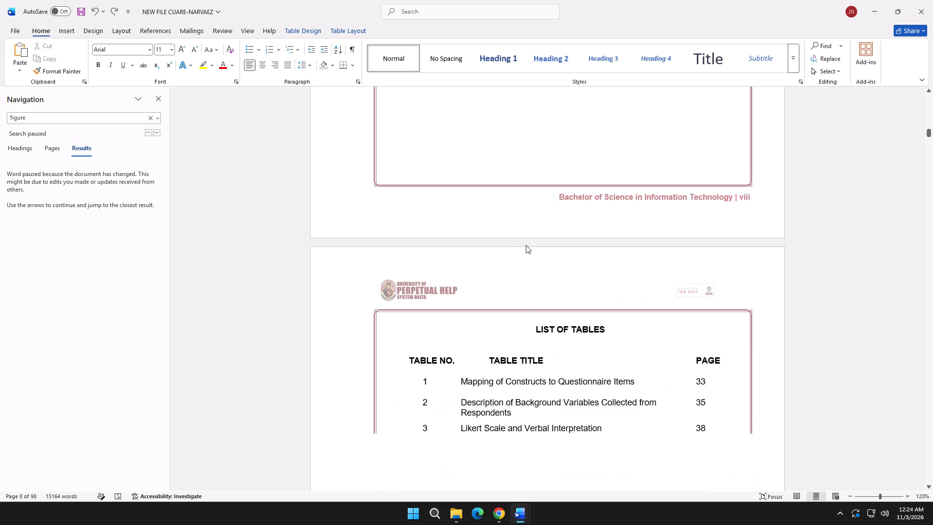
pyautogui.scroll(-1, 526, 245)
pyautogui.scroll(20, 515, 268)
pyautogui.scroll(8, 515, 268)
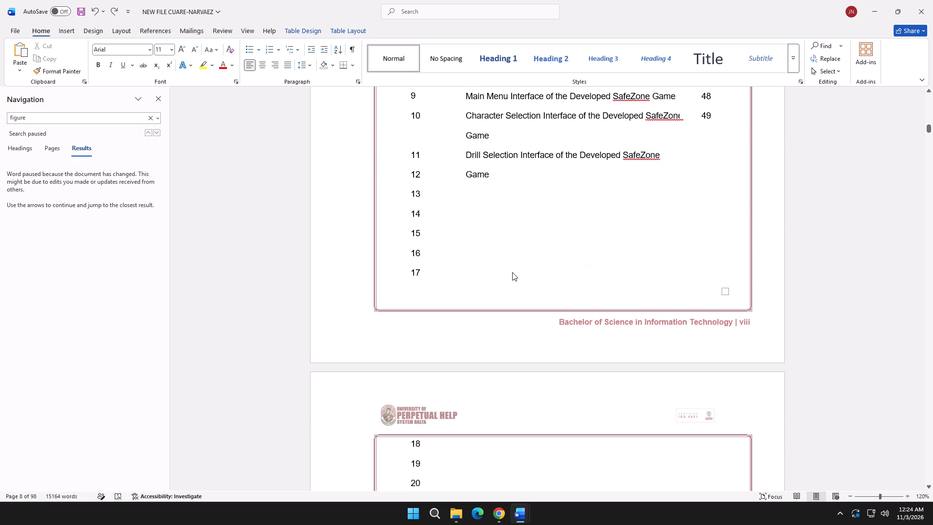
pyautogui.scroll(-6, 512, 273)
pyautogui.scroll(5, 512, 273)
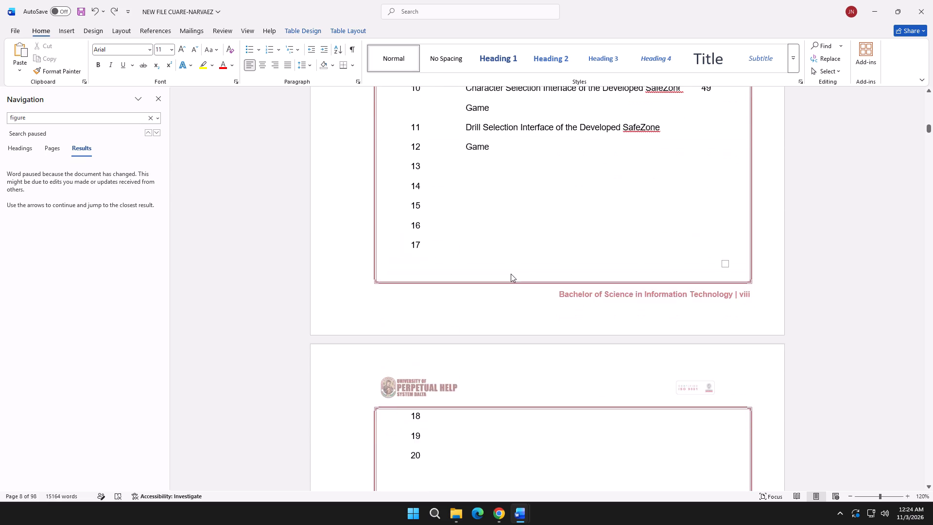
pyautogui.scroll(5, 511, 274)
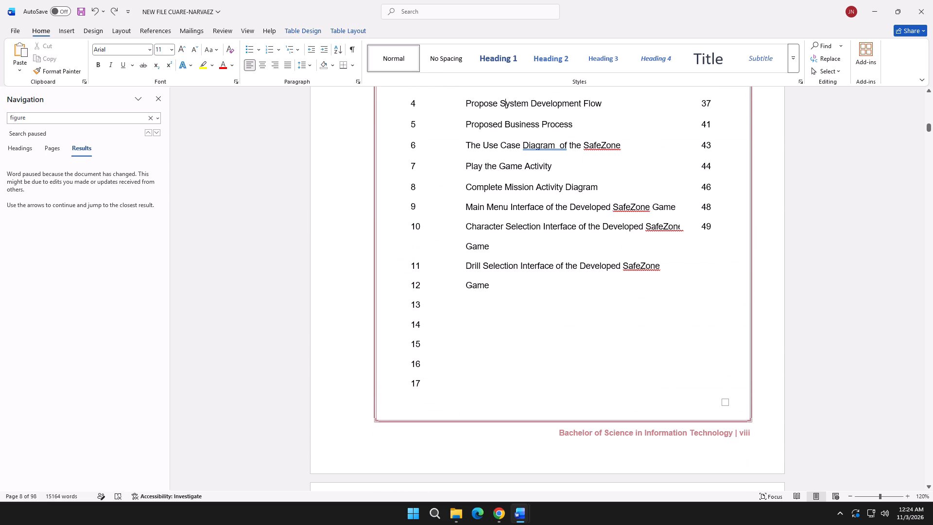
pyautogui.click(412, 285)
# Narrow the FIGURE NO. column until its heading wraps onto two lines and the figure 11 title fits on one line.
pyautogui.scroll(2, 443, 299)
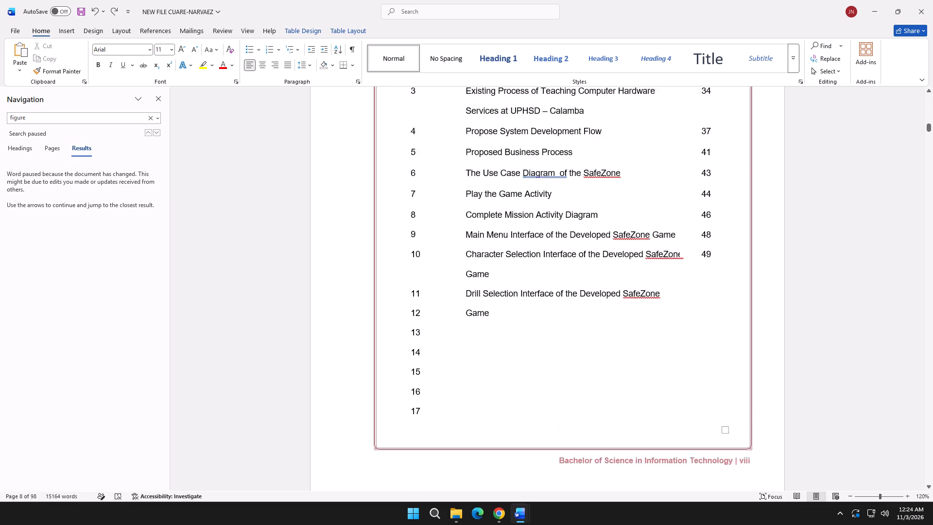
pyautogui.scroll(7, 443, 300)
pyautogui.moveTo(458, 231); pyautogui.dragTo(457, 231)
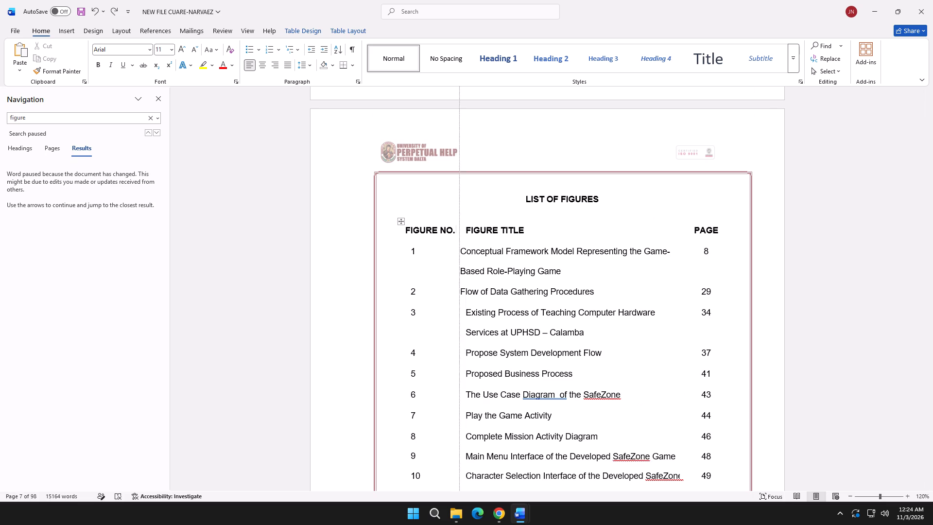
pyautogui.moveTo(457, 231); pyautogui.dragTo(446, 230)
pyautogui.scroll(-5, 448, 245)
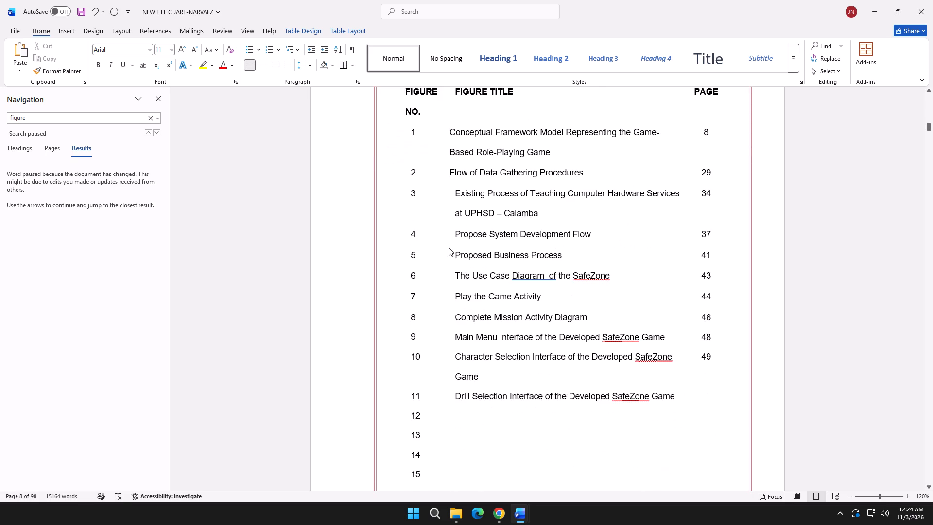
pyautogui.scroll(1, 449, 247)
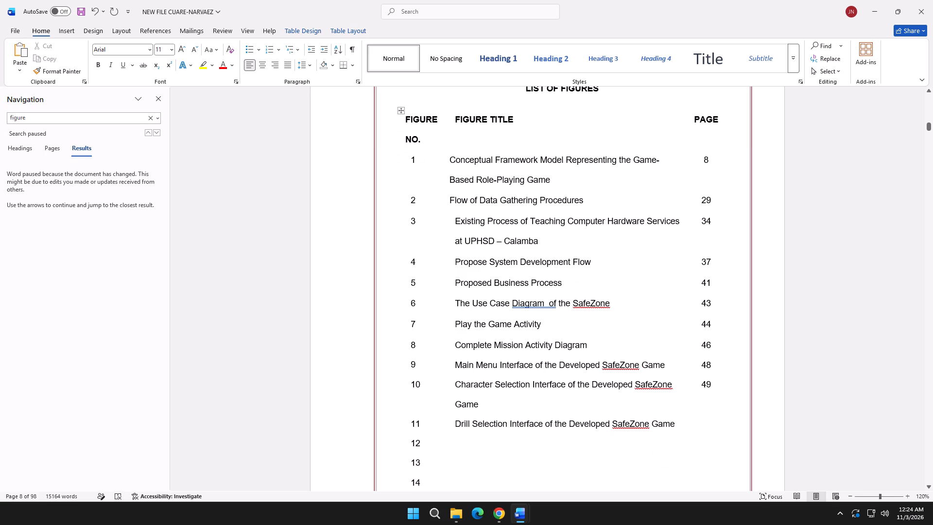
pyautogui.scroll(-2, 439, 294)
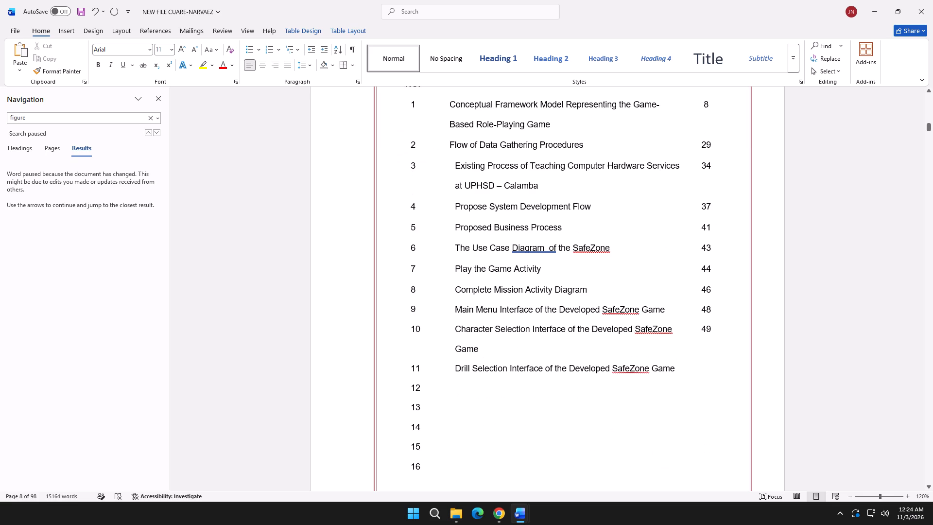
# Search the document for figure 12 and copy its title, Earthquake Drill Classroom Introduction Interface.
pyautogui.doubleClick(84, 122)
pyautogui.write('12')
pyautogui.press('Return')
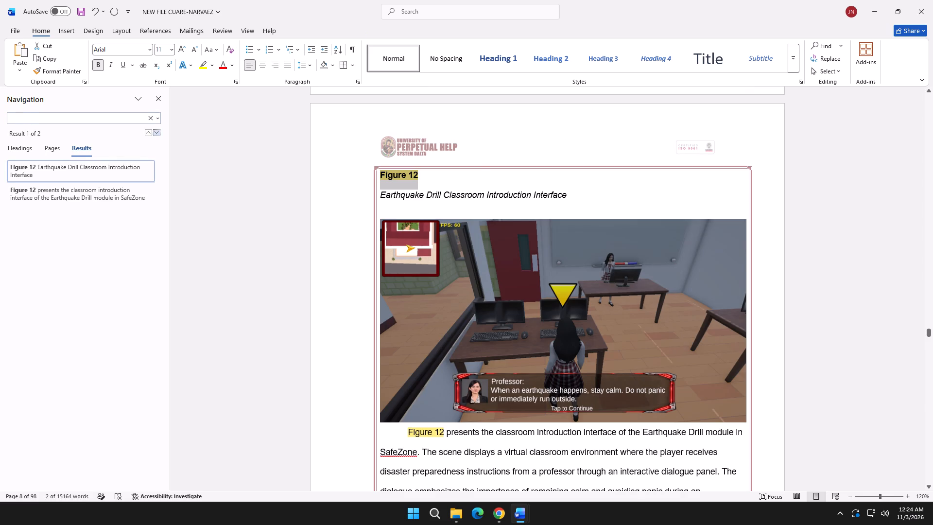
pyautogui.moveTo(571, 198); pyautogui.dragTo(394, 194)
pyautogui.hotkey('ctrl', 'c')
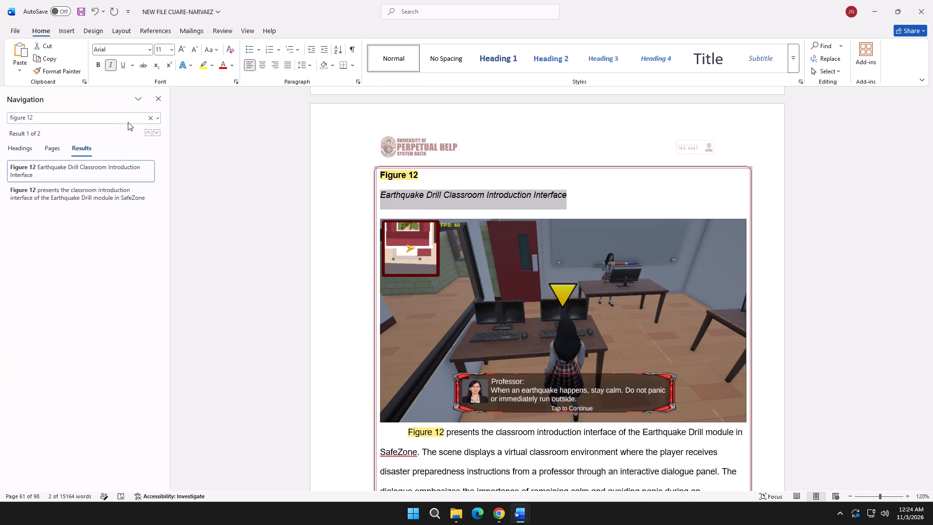
# Return to the List of Figures and paste the copied title on a new line below the figure 11 title.
pyautogui.click(149, 119)
pyautogui.click(107, 120)
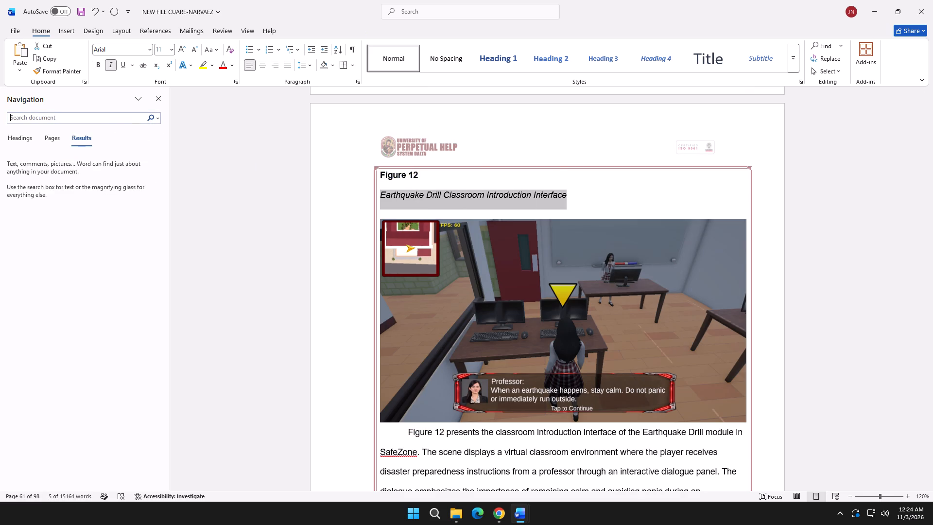
pyautogui.write('figure')
pyautogui.press('Return')
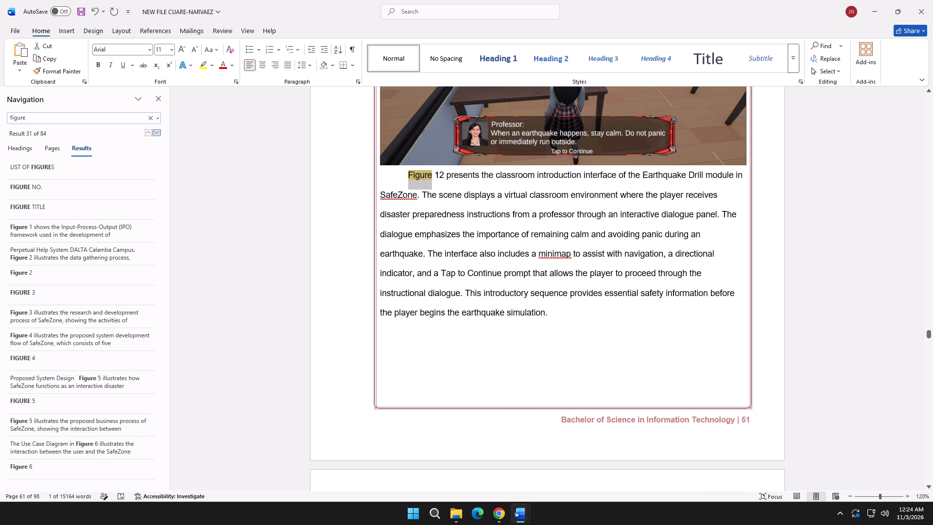
pyautogui.click(79, 181)
pyautogui.scroll(-6, 437, 306)
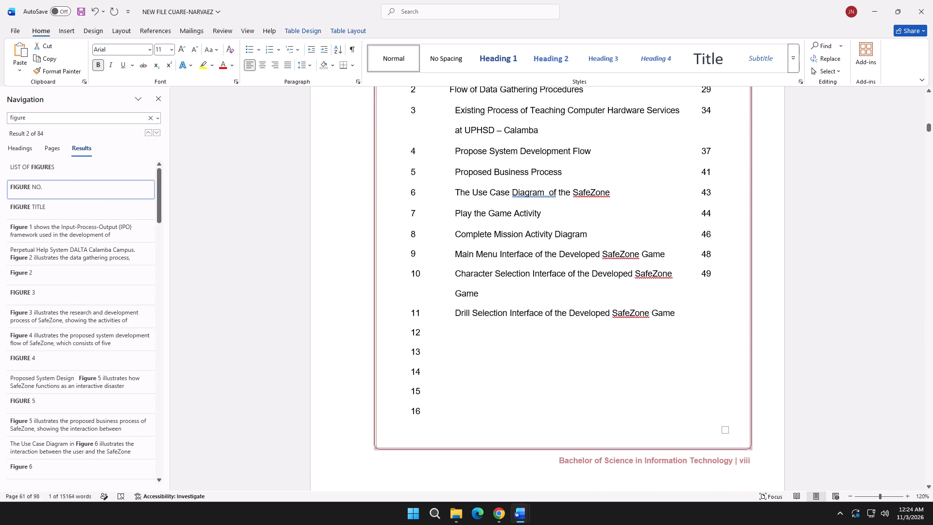
pyautogui.click(464, 321)
pyautogui.click(463, 332)
pyautogui.click(458, 333)
pyautogui.click(690, 318)
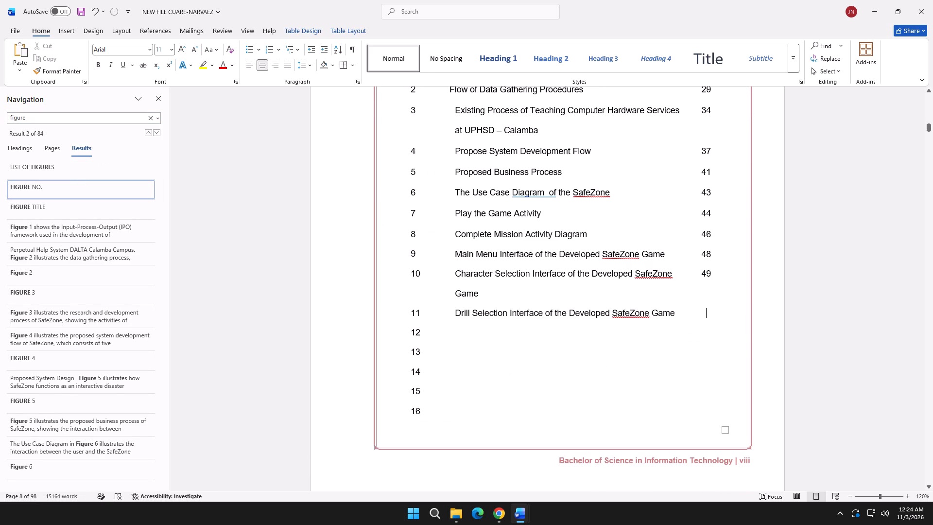
pyautogui.click(680, 315)
pyautogui.click(675, 314)
pyautogui.hotkey('shift', 'Return')
pyautogui.hotkey('ctrl', 'v')
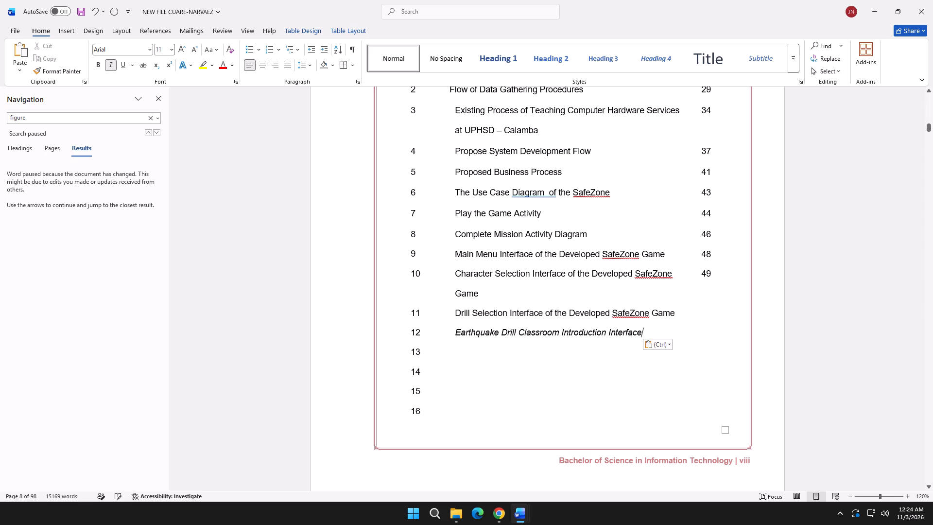
# Remove the italics from the figure 12 title and start a new line below it for figure 13.
pyautogui.moveTo(643, 332); pyautogui.dragTo(462, 331)
pyautogui.click(479, 316)
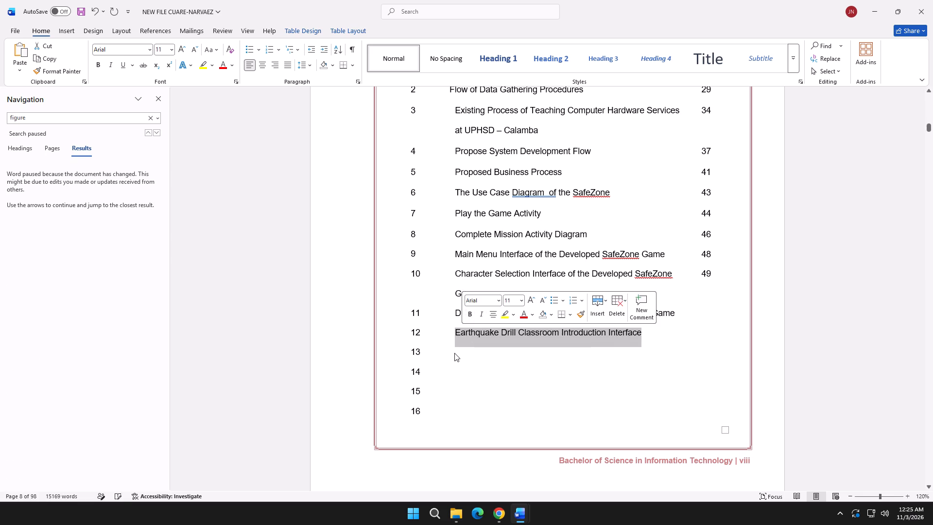
pyautogui.click(454, 353)
pyautogui.click(649, 333)
pyautogui.hotkey('shift', 'Return')
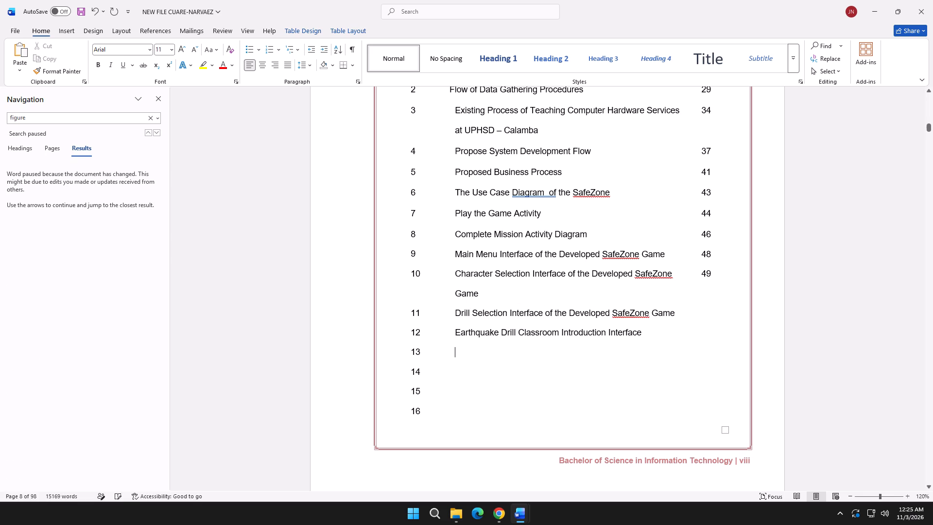
# Search the document for figure 13 and copy its title, Earthquake Drill Video Tutorial Selection Interface.
pyautogui.doubleClick(97, 119)
pyautogui.press('space')
pyautogui.write('13')
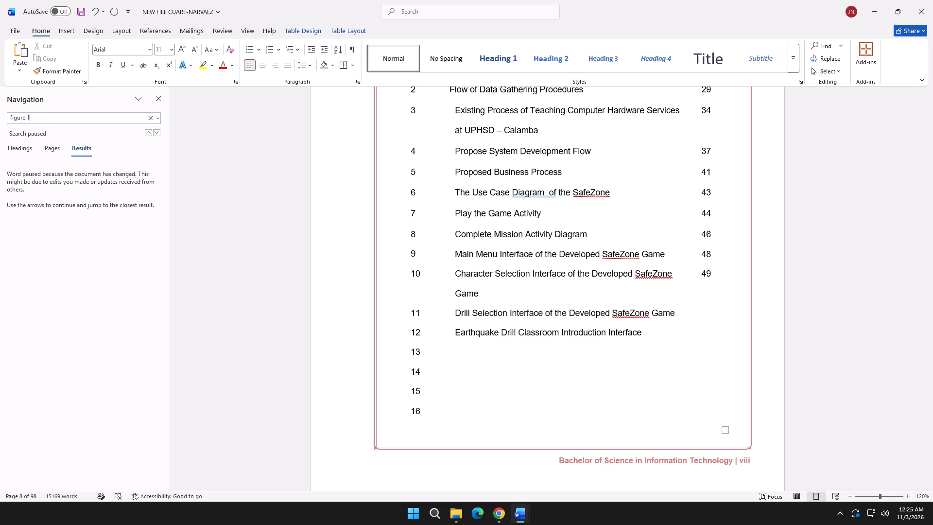
pyautogui.moveTo(569, 196); pyautogui.dragTo(459, 194)
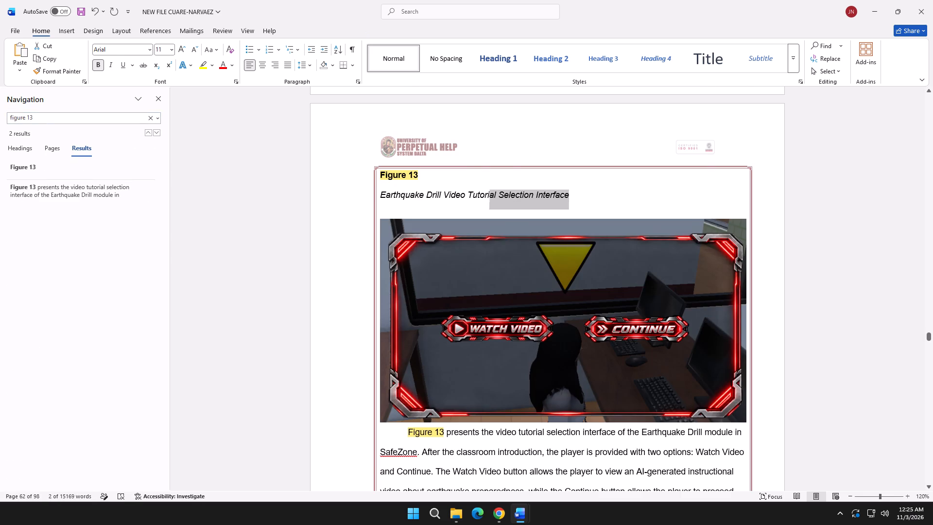
pyautogui.moveTo(459, 194); pyautogui.dragTo(386, 194)
pyautogui.hotkey('ctrl', 'c')
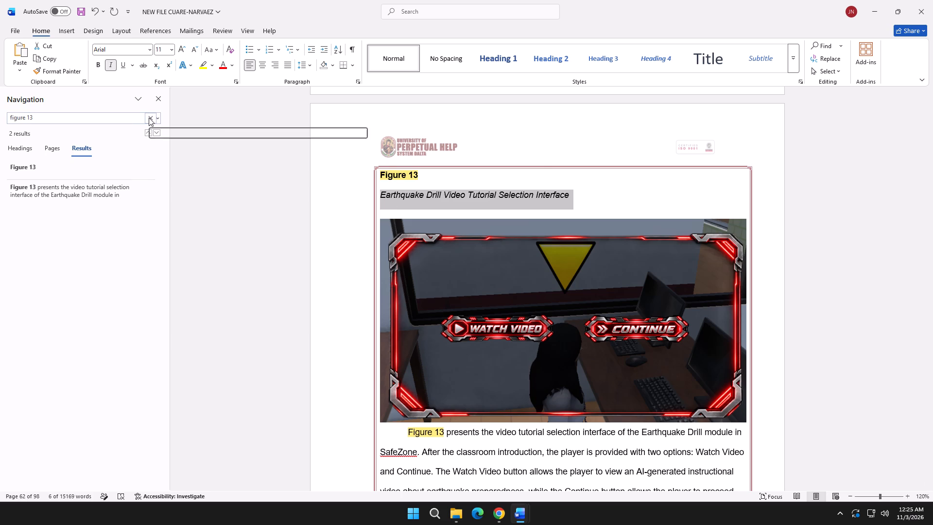
# Return to the List of Figures, paste the copied title as the figure 13 entry and remove its italics.
pyautogui.doubleClick(106, 117)
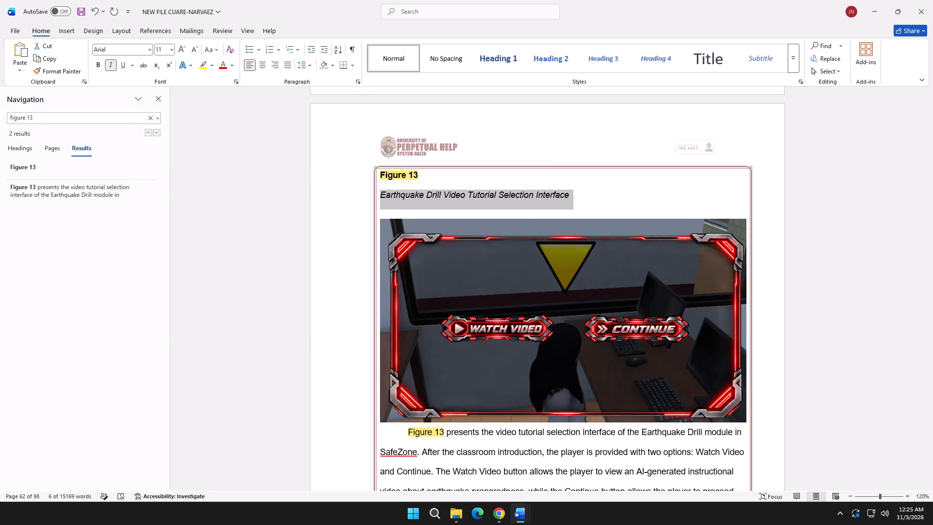
pyautogui.press('BackSpace')
pyautogui.press('BackSpace')
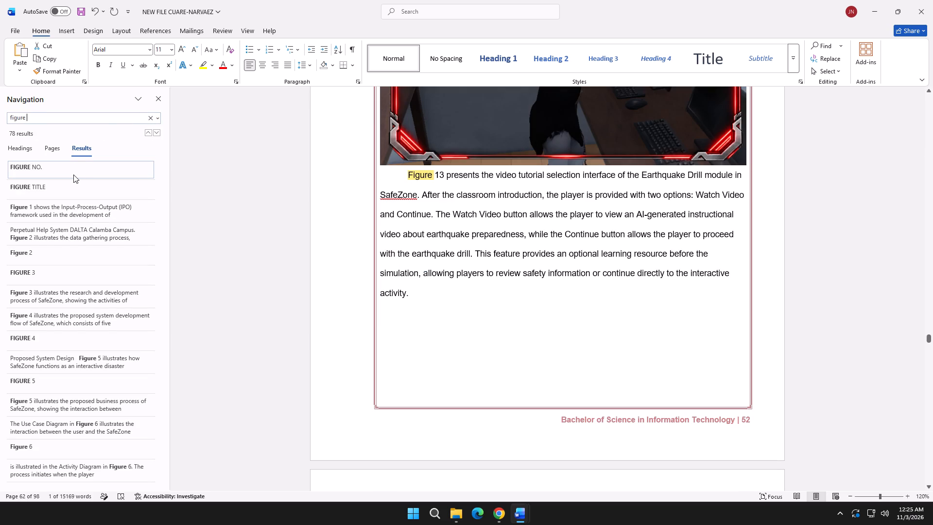
pyautogui.click(76, 175)
pyautogui.scroll(-6, 423, 322)
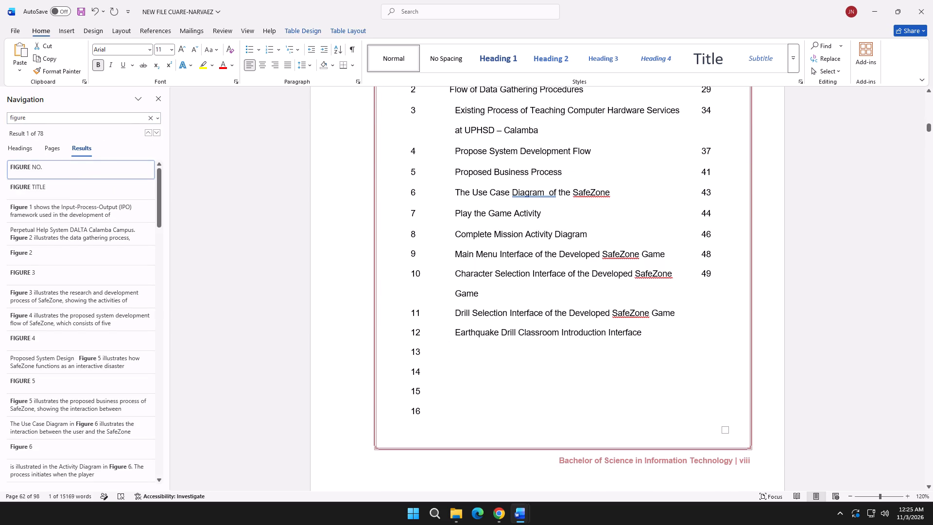
pyautogui.click(454, 349)
pyautogui.hotkey('ctrl', 'v')
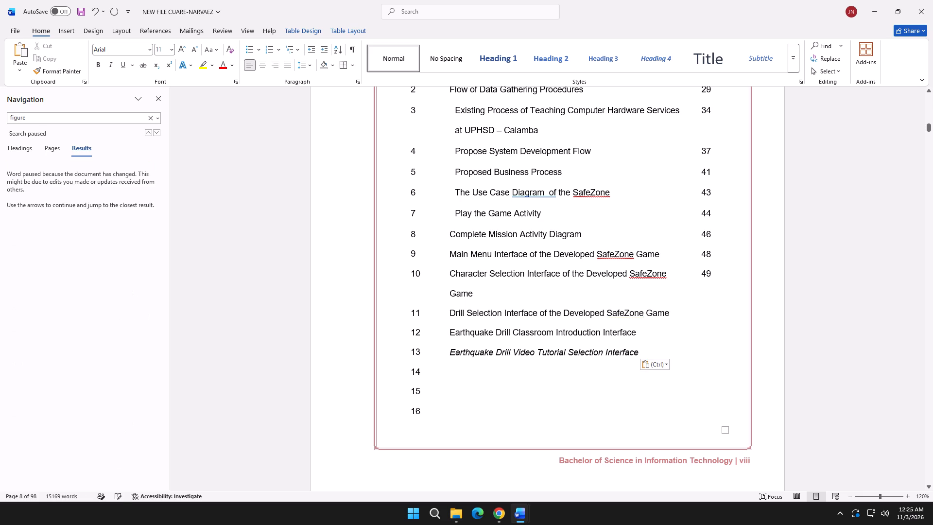
pyautogui.moveTo(640, 353); pyautogui.dragTo(453, 350)
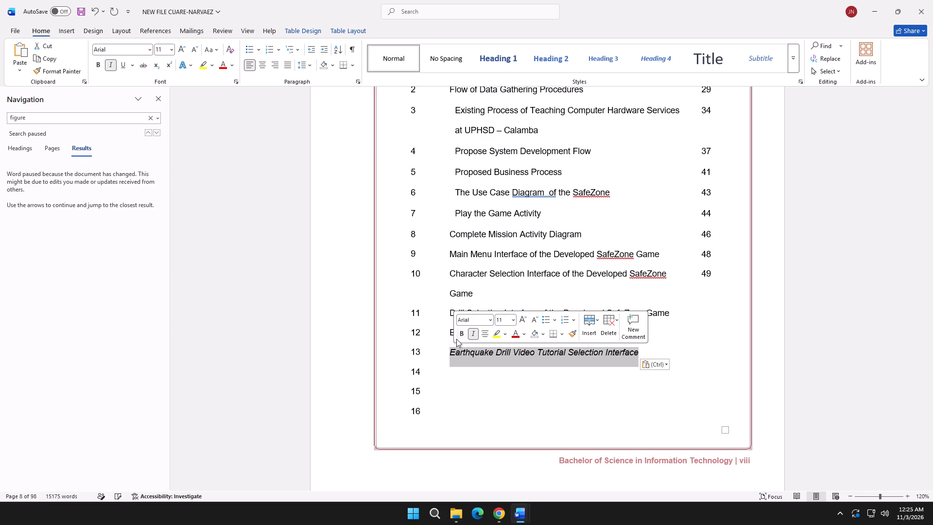
pyautogui.click(470, 335)
pyautogui.click(468, 367)
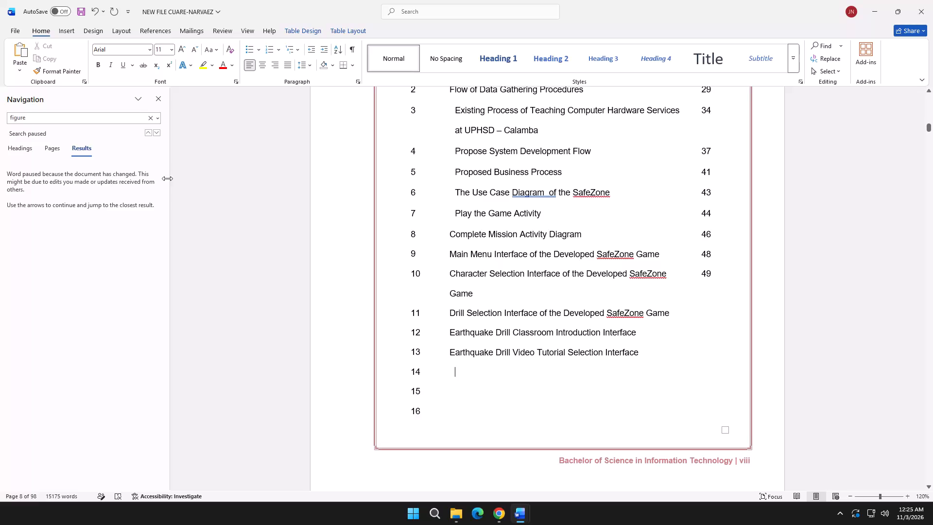
# Search the document for figure 14 and copy its title, AI-Generated Instructional Video Interface of the Earthquake Drill.
pyautogui.doubleClick(92, 116)
pyautogui.write('14')
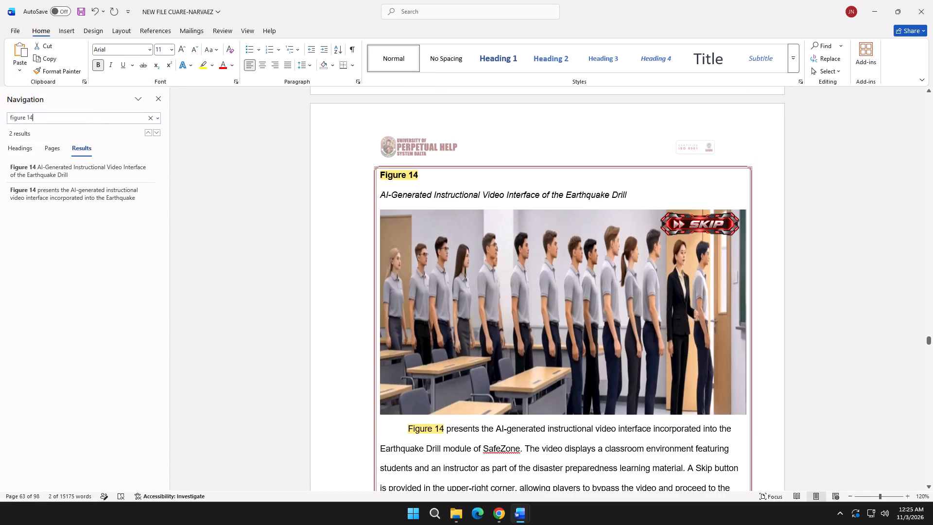
pyautogui.moveTo(625, 197); pyautogui.dragTo(387, 201)
pyautogui.hotkey('ctrl', 'c')
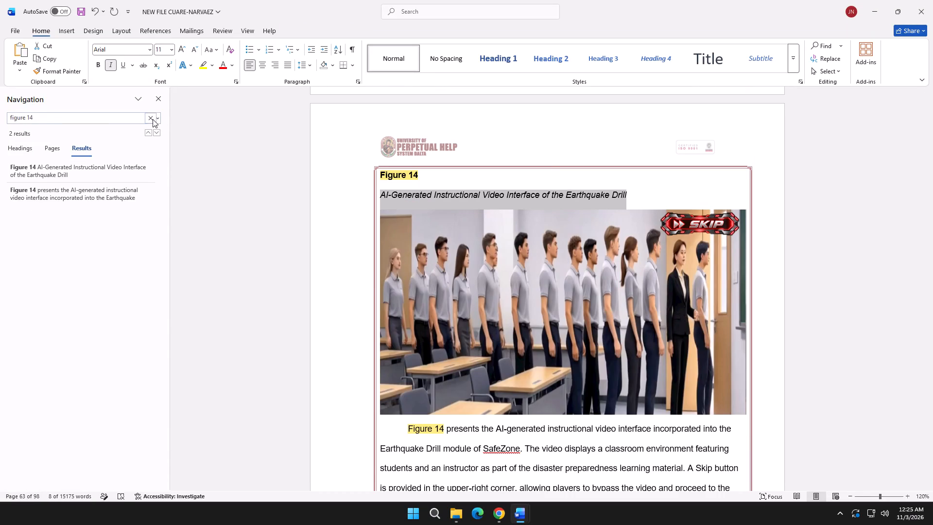
# Return to the List of Figures and paste the copied title on a new line below the figure 13 title.
pyautogui.click(151, 119)
pyautogui.click(73, 118)
pyautogui.write('figure')
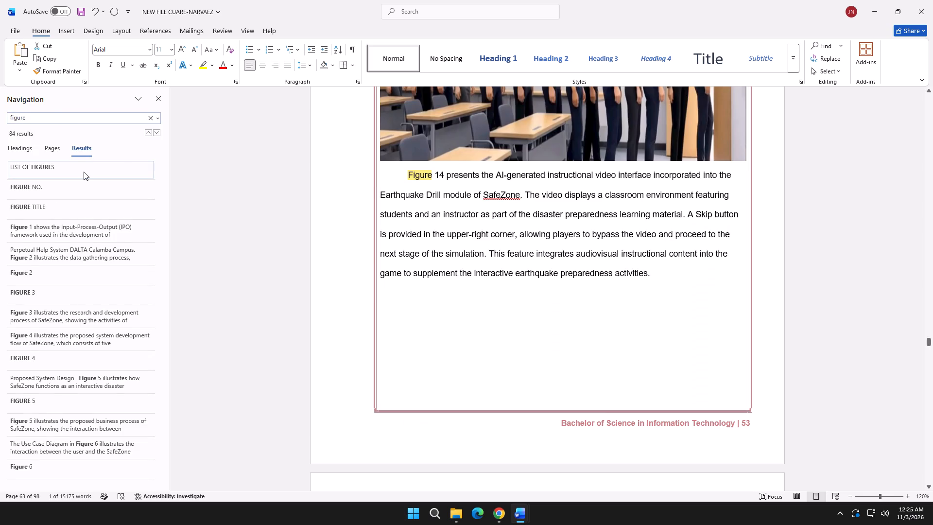
pyautogui.click(84, 192)
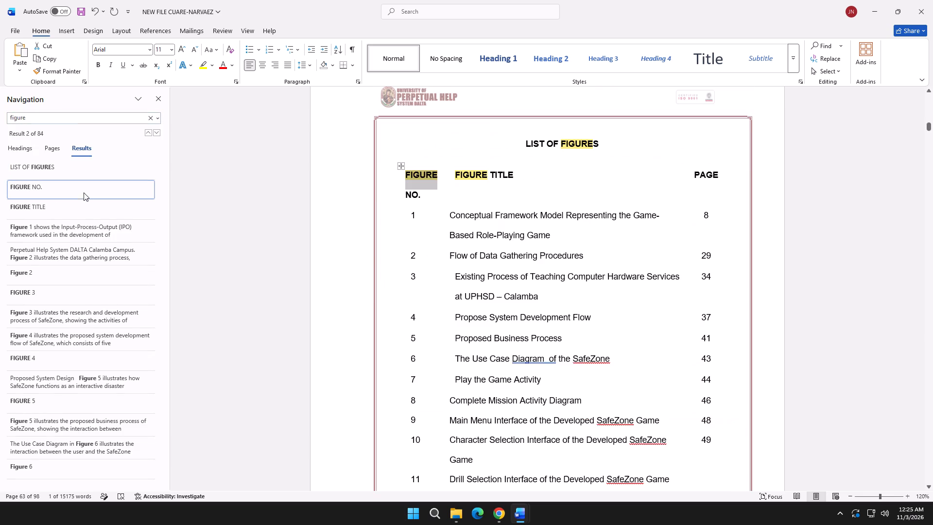
pyautogui.scroll(-7, 393, 298)
pyautogui.click(464, 346)
pyautogui.click(452, 345)
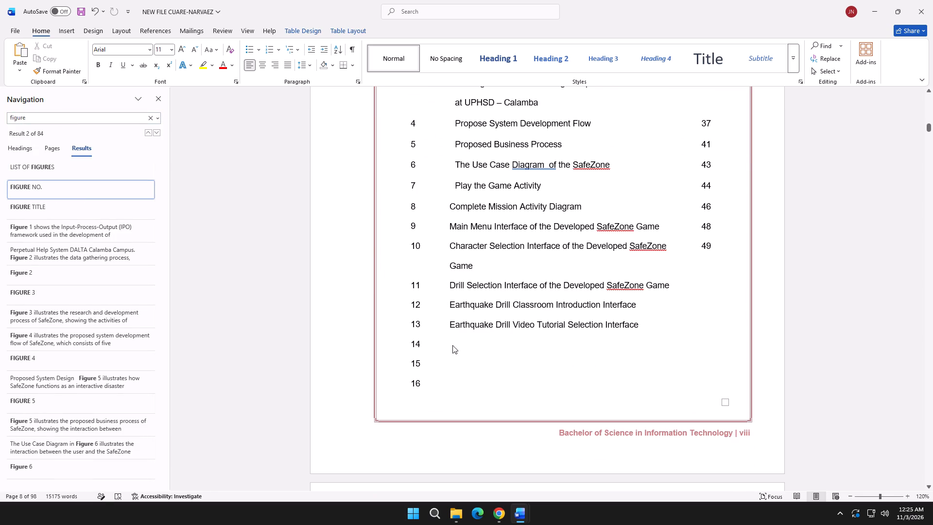
pyautogui.click(647, 328)
pyautogui.hotkey('shift', 'Return')
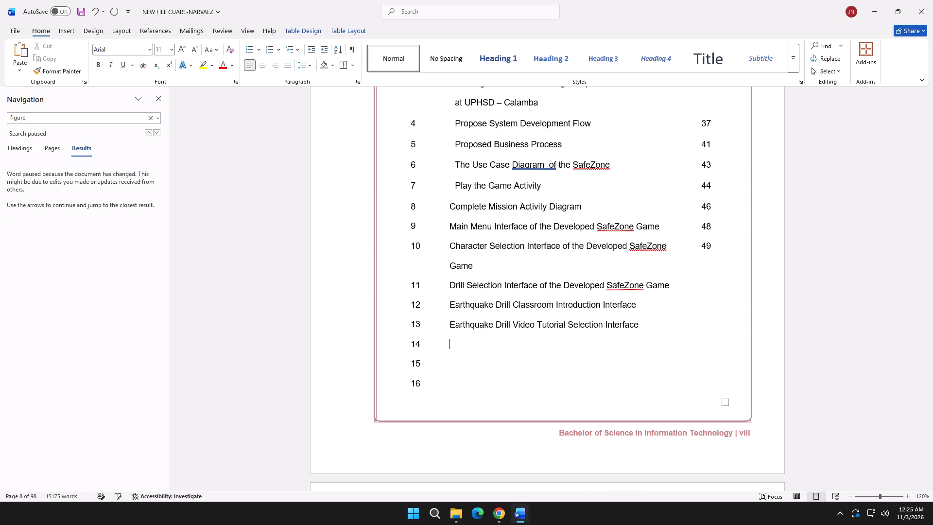
pyautogui.hotkey('ctrl', 'v')
# Remove the italics from the two-line figure 14 title in the List of Figures.
pyautogui.moveTo(468, 362); pyautogui.dragTo(448, 348)
pyautogui.click(453, 355)
pyautogui.moveTo(467, 364); pyautogui.dragTo(449, 349)
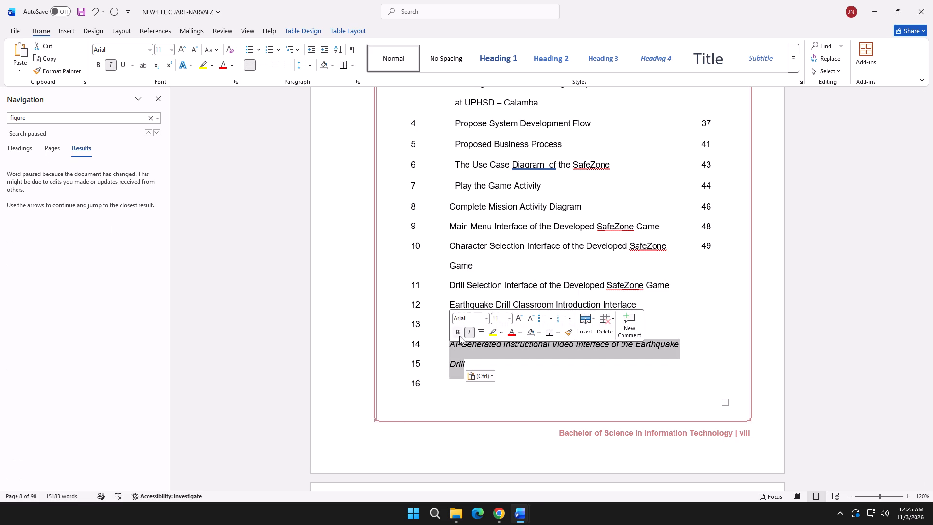
pyautogui.click(469, 333)
pyautogui.click(459, 356)
# Move figure number 15 down one line to clear the second line of the figure 14 title.
pyautogui.click(410, 363)
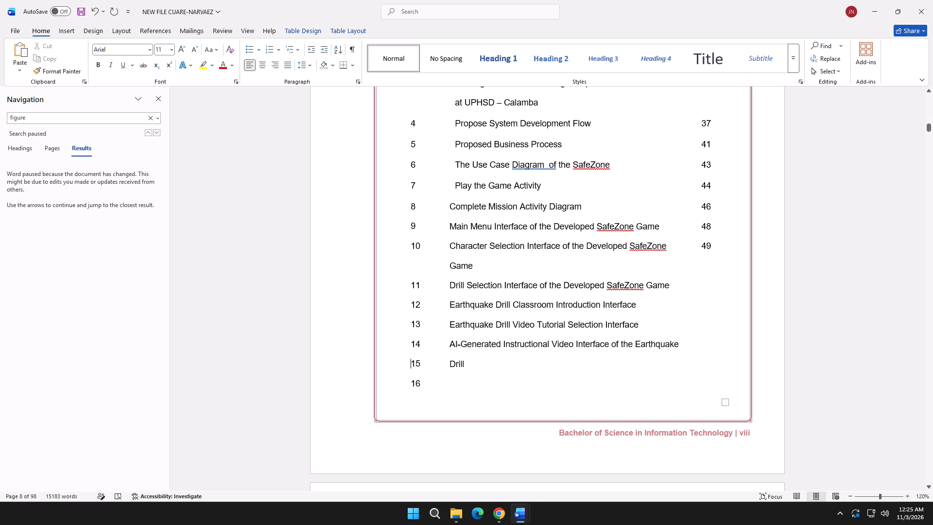
pyautogui.hotkey('shift', 'Return')
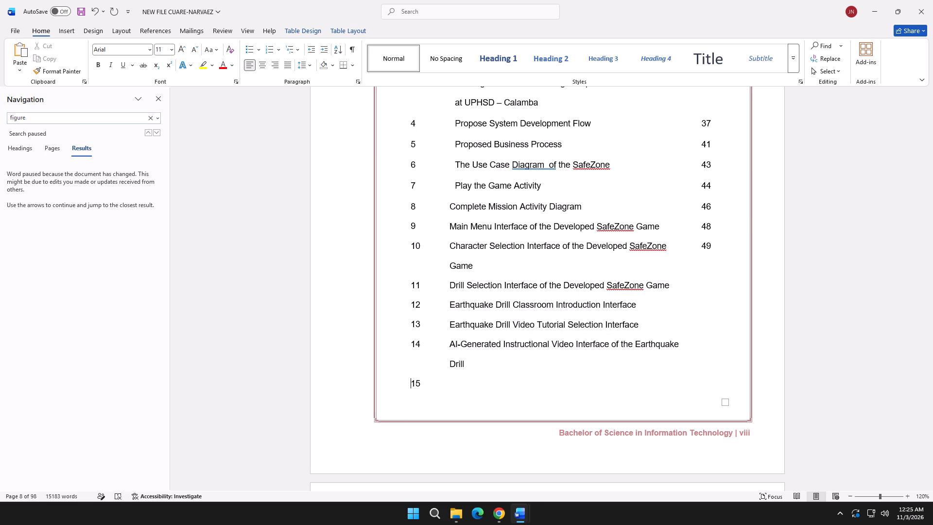
# Search the document for figure 15 and copy its title, Earthquake Warning Interface of the Developed SafeZone Game.
pyautogui.doubleClick(77, 122)
pyautogui.press('space')
pyautogui.write('15')
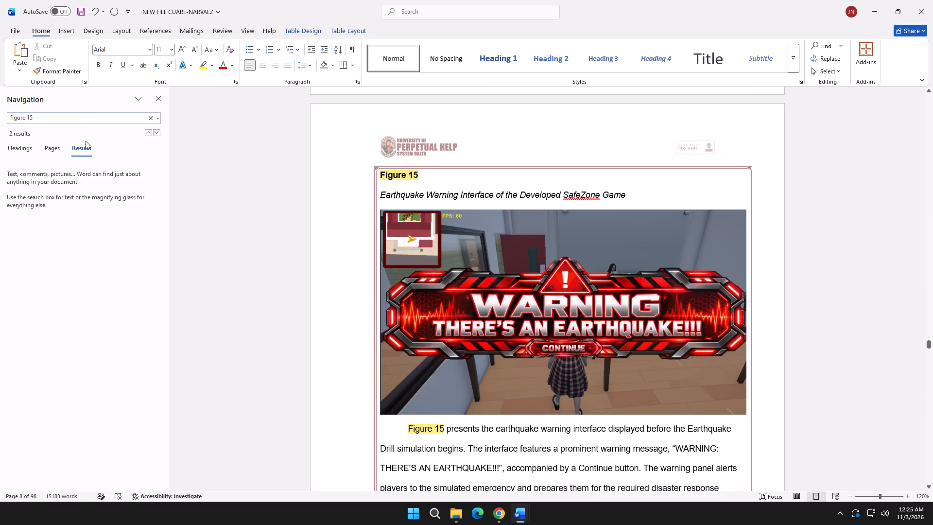
pyautogui.moveTo(626, 195); pyautogui.dragTo(471, 198)
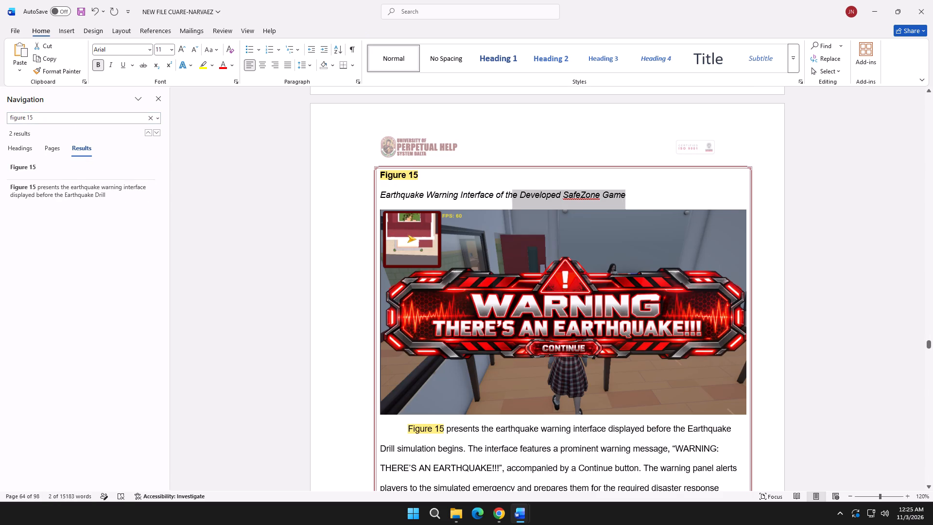
pyautogui.moveTo(471, 198); pyautogui.dragTo(382, 195)
pyautogui.hotkey('ctrl', 'c')
# Return to the List of Figures and paste the copied figure 15 title on a new line below the figure 14 title.
pyautogui.doubleClick(115, 120)
pyautogui.press('BackSpace')
pyautogui.press('BackSpace')
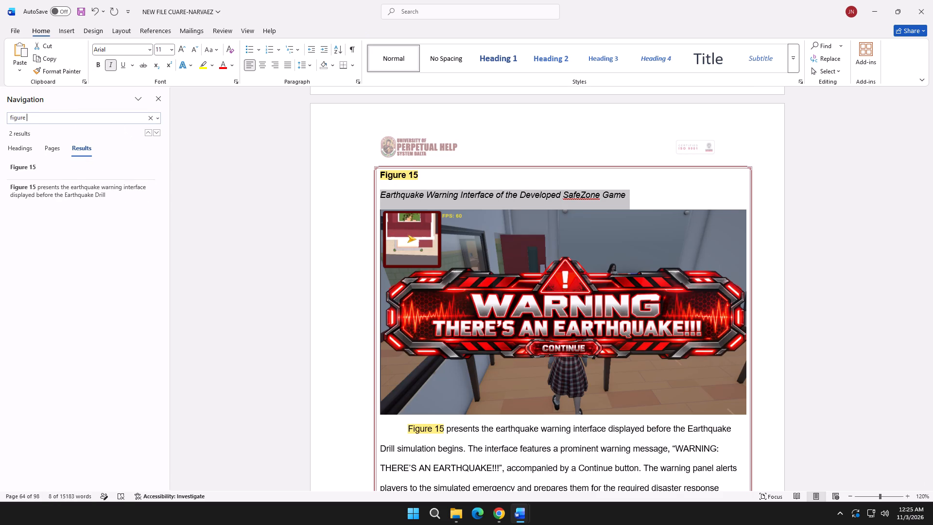
pyautogui.click(82, 167)
pyautogui.scroll(-6, 433, 289)
pyautogui.click(449, 413)
pyautogui.click(448, 417)
pyautogui.click(448, 415)
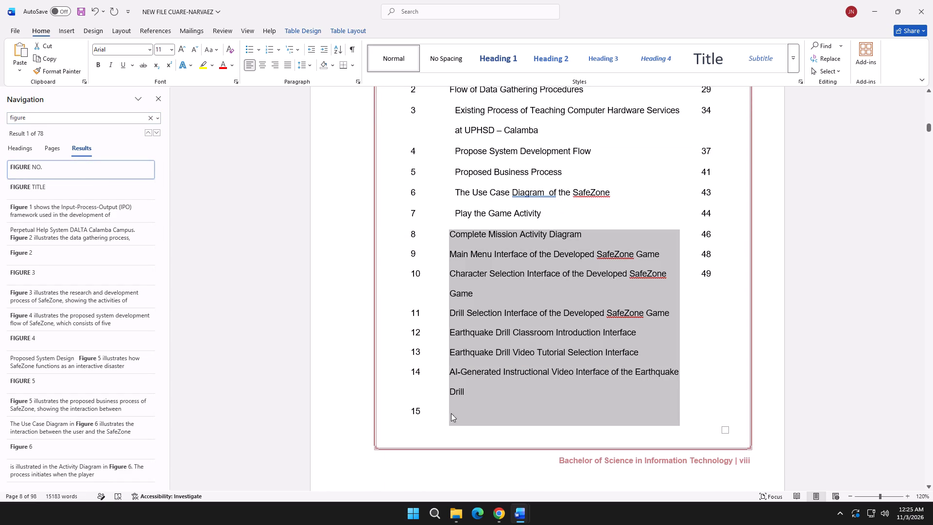
pyautogui.click(466, 413)
pyautogui.click(448, 409)
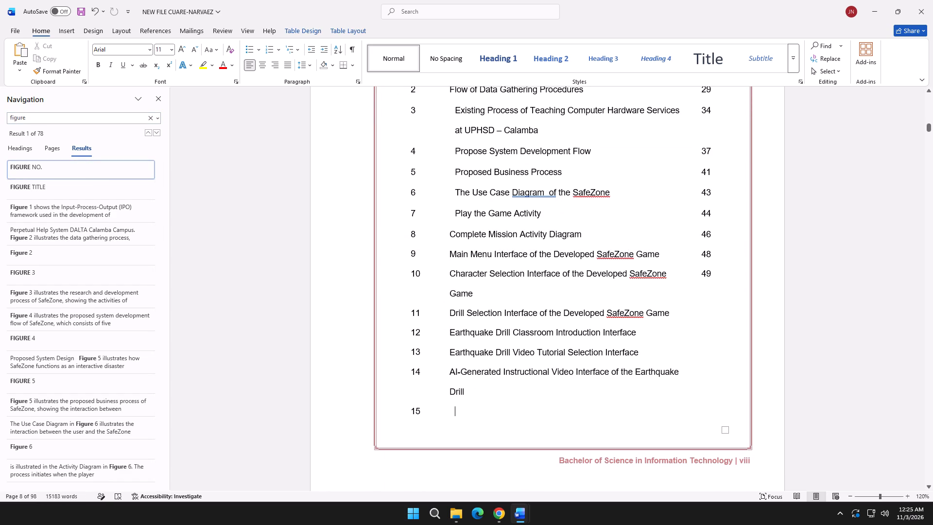
pyautogui.click(468, 389)
pyautogui.hotkey('shift', 'Return')
pyautogui.hotkey('ctrl', 'v')
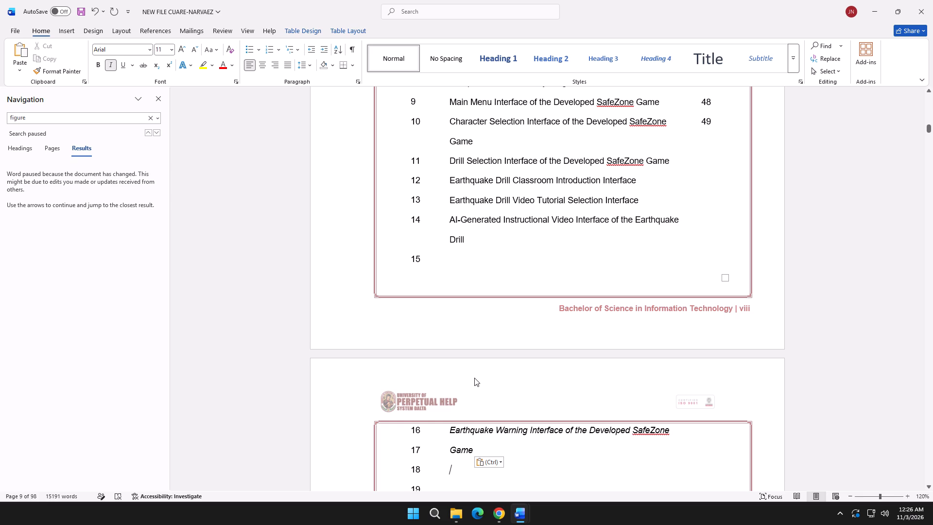
# Move figure numbers 15 and 16 down so 15 aligns with the Earthquake Warning title and 16 clears that title's second line.
pyautogui.click(412, 264)
pyautogui.click(416, 249)
pyautogui.hotkey('shift', 'Return')
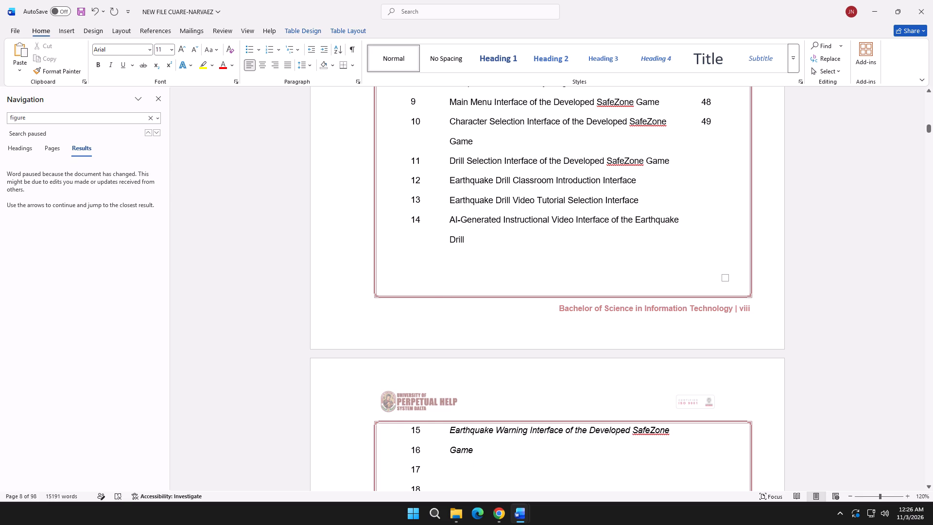
pyautogui.click(450, 436)
pyautogui.scroll(-2, 451, 437)
pyautogui.click(412, 395)
pyautogui.hotkey('shift', 'Return')
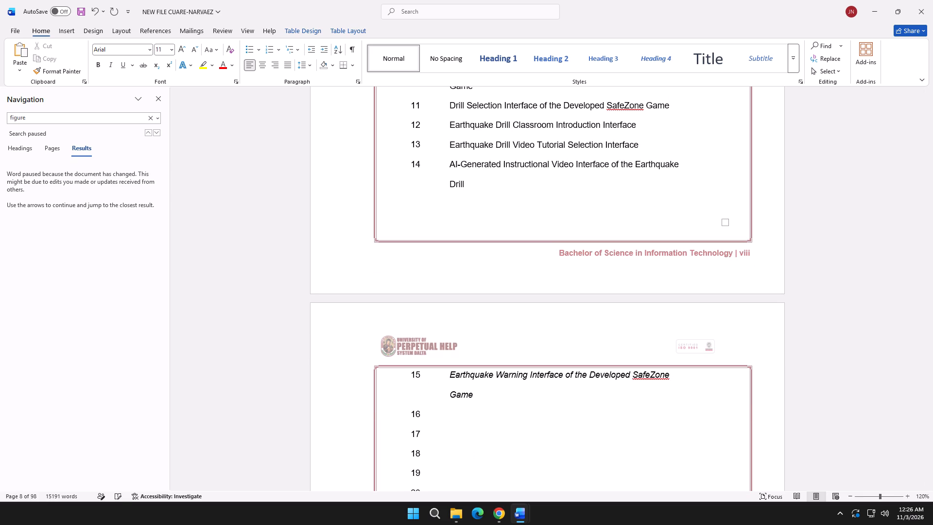
# Remove the italics from the two-line figure 15 title in the List of Figures.
pyautogui.moveTo(481, 397); pyautogui.dragTo(449, 377)
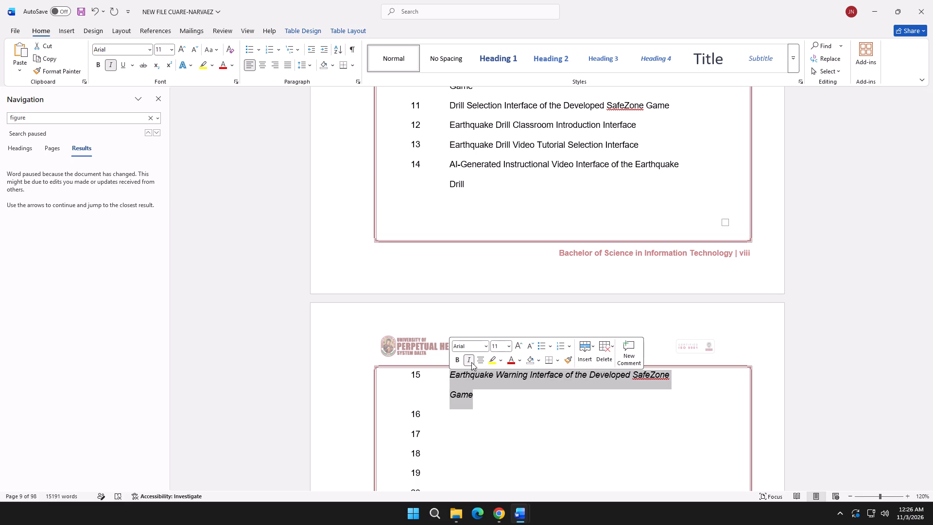
pyautogui.click(471, 362)
pyautogui.click(478, 401)
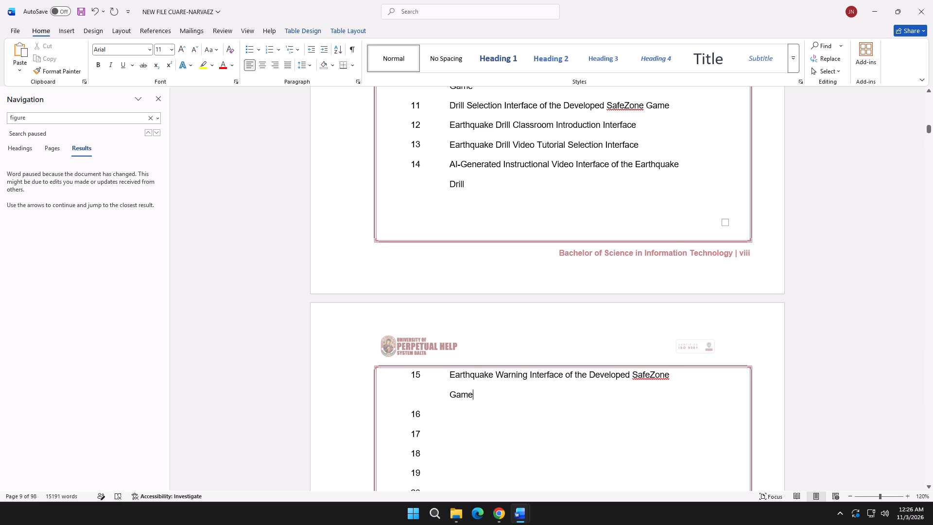
# Search the document for figure 16 and copy its title, Earthquake Duck, Cover, and Hold Warning System.
pyautogui.scroll(7, 508, 383)
pyautogui.scroll(-8, 508, 387)
pyautogui.scroll(12, 506, 384)
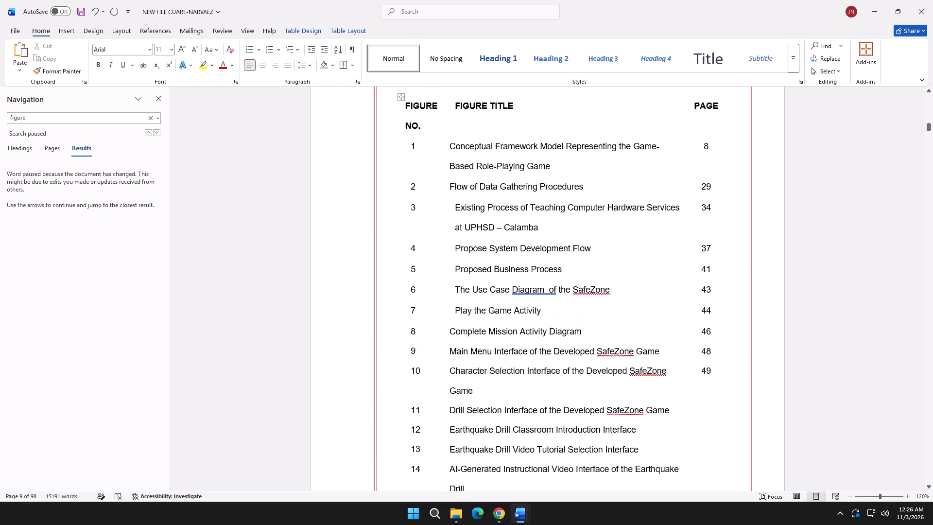
pyautogui.scroll(-14, 504, 387)
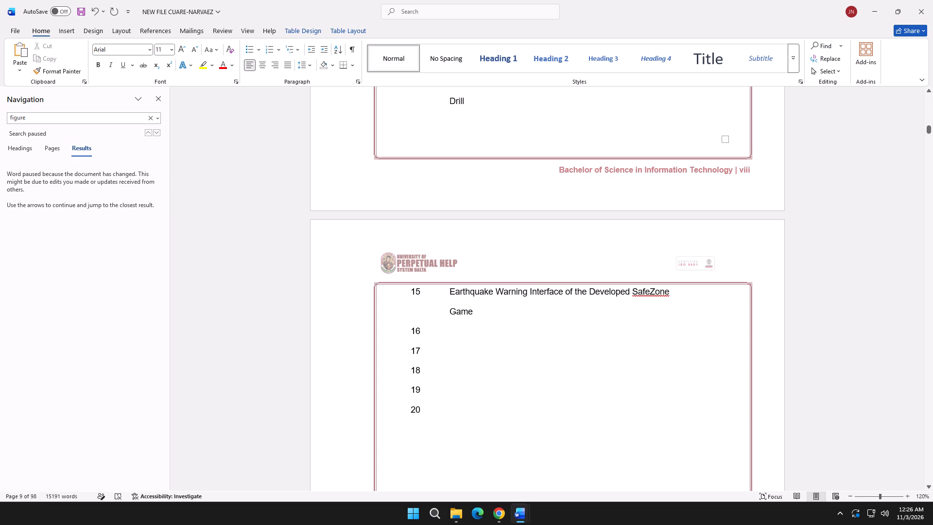
pyautogui.click(441, 332)
pyautogui.doubleClick(62, 120)
pyautogui.write('16')
pyautogui.press('Return')
pyautogui.moveTo(578, 197); pyautogui.dragTo(545, 194)
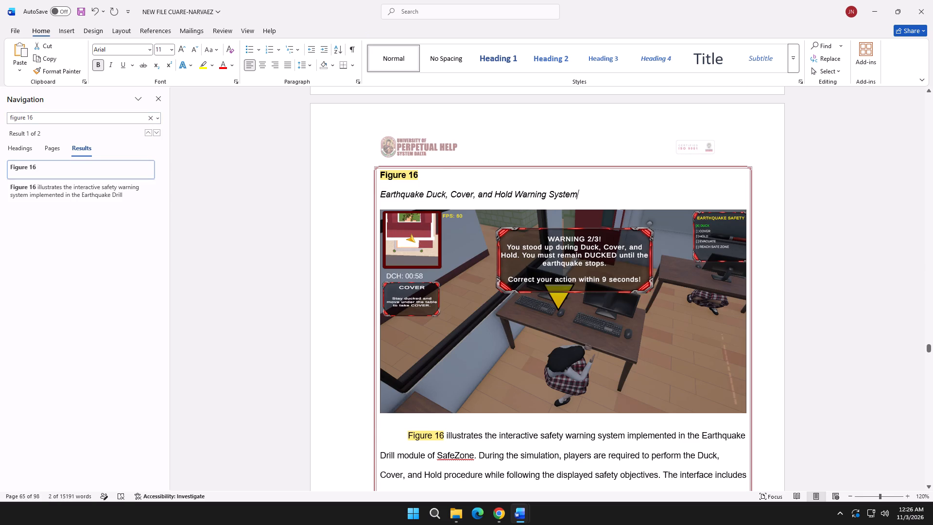
pyautogui.moveTo(545, 194); pyautogui.dragTo(388, 193)
pyautogui.hotkey('ctrl', 'c')
# Return to the List of Figures and add the copied title beside figure number 16 in non-italic text.
pyautogui.doubleClick(117, 121)
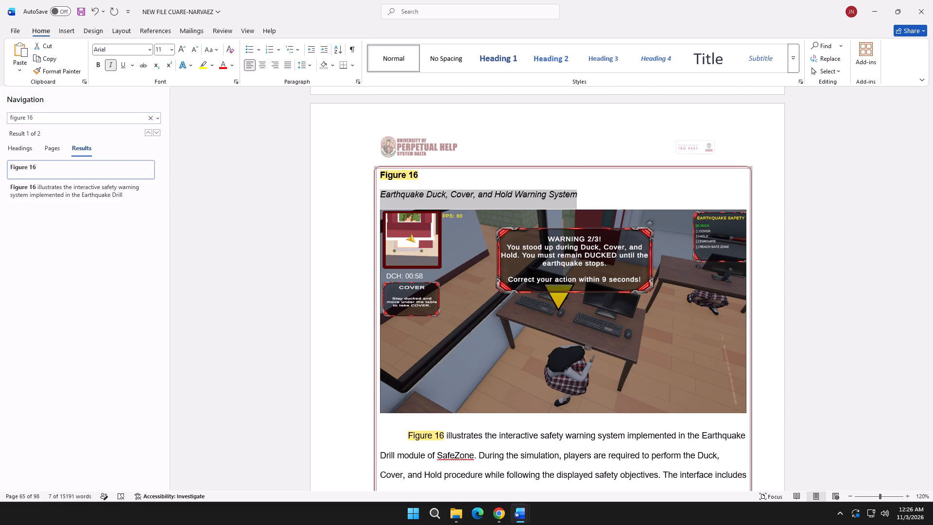
pyautogui.press('BackSpace')
pyautogui.press('BackSpace')
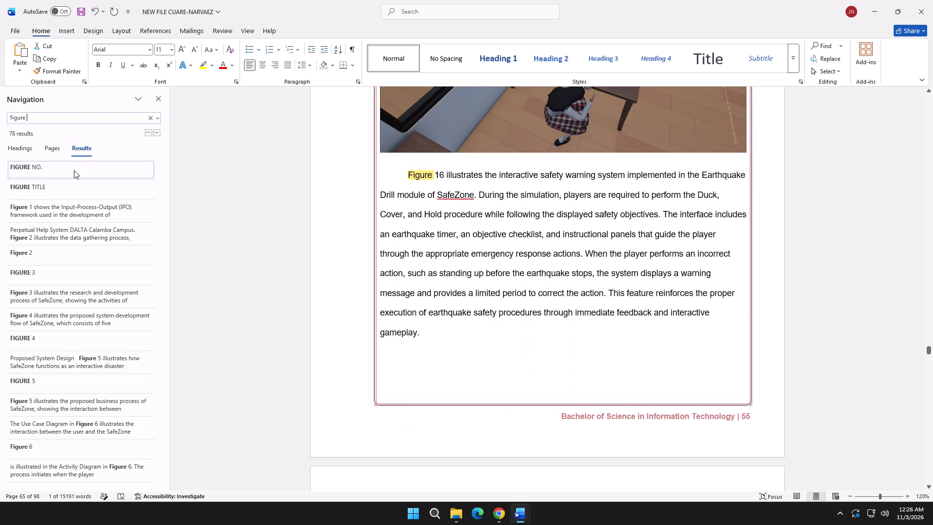
pyautogui.click(74, 170)
pyautogui.scroll(-16, 256, 238)
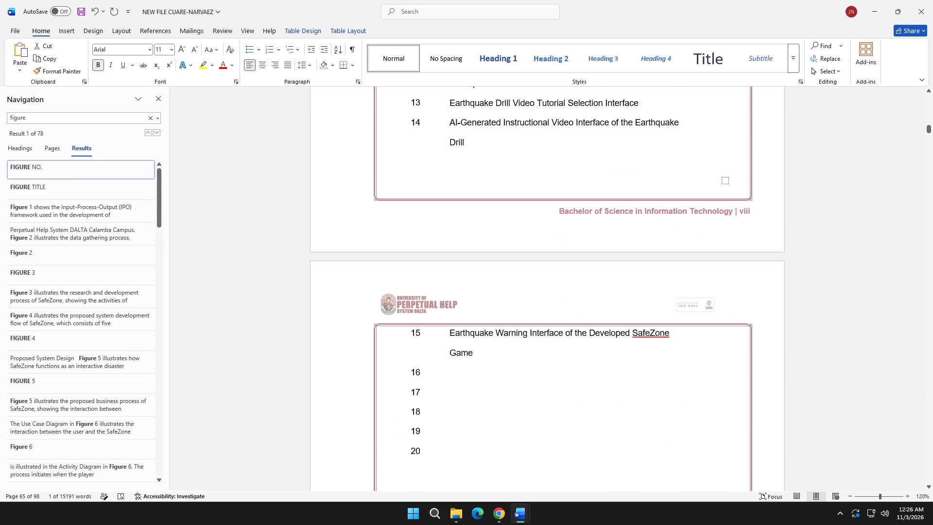
pyautogui.click(450, 351)
pyautogui.hotkey('ctrl', 'v')
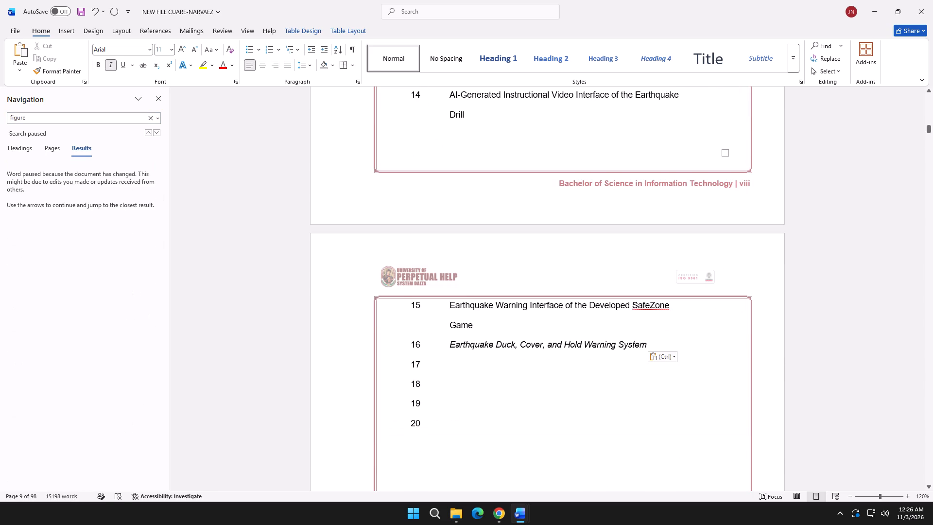
pyautogui.moveTo(652, 348); pyautogui.dragTo(452, 346)
pyautogui.click(469, 327)
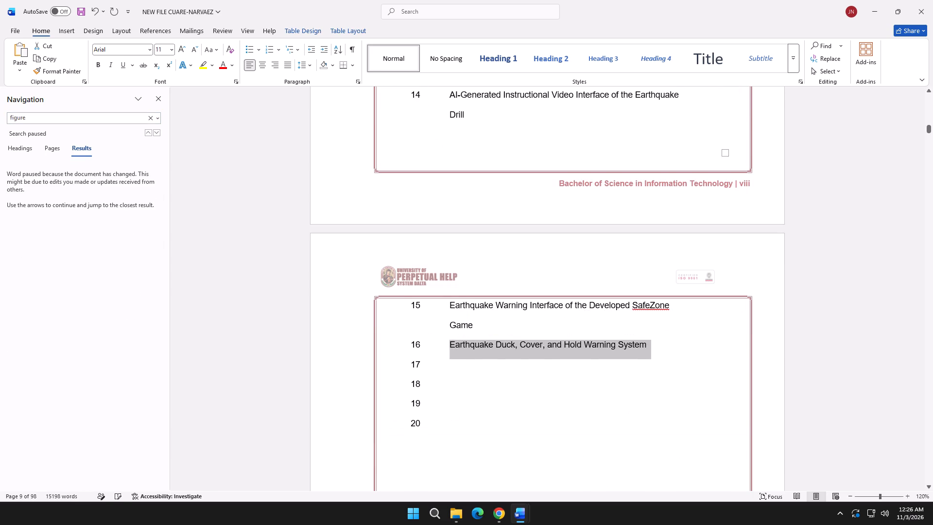
# Search the document for figure 17 and copy its title, Earthquake Evacuation and Safety Warning System.
pyautogui.click(460, 363)
pyautogui.click(79, 124)
pyautogui.doubleClick(80, 121)
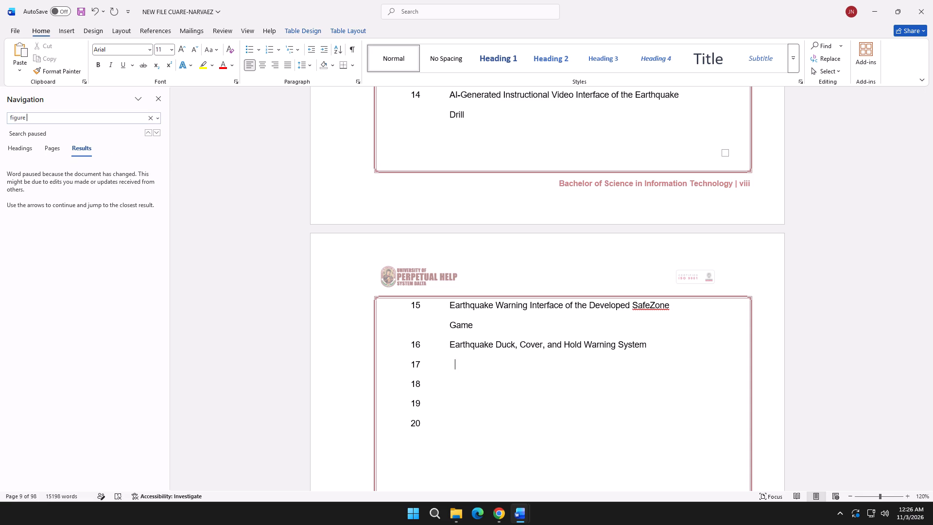
pyautogui.write("17'")
pyautogui.press('BackSpace')
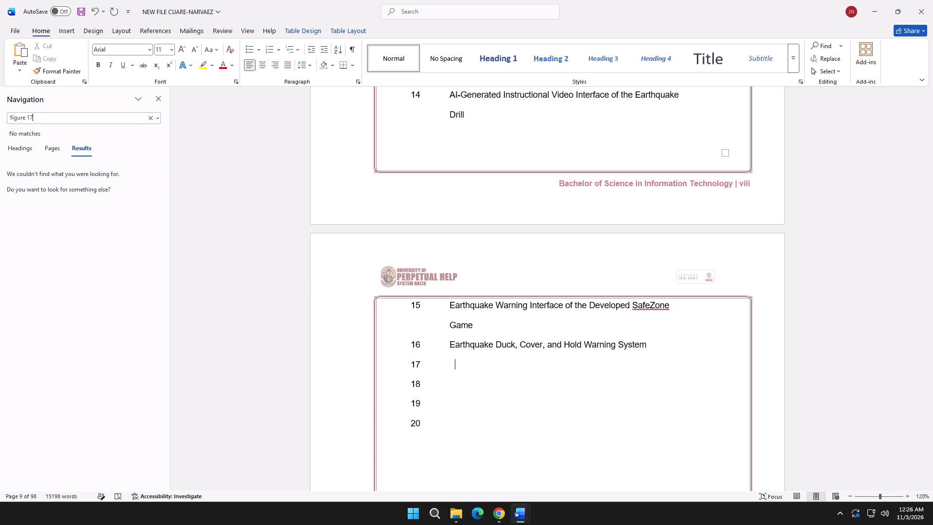
pyautogui.press('Return')
pyautogui.moveTo(581, 199); pyautogui.dragTo(387, 203)
pyautogui.hotkey('ctrl', 'c')
# Return to the List of Figures and paste the copied figure 17 title on a new line below the figure 16 title.
pyautogui.doubleClick(128, 116)
pyautogui.press('BackSpace')
pyautogui.press('BackSpace')
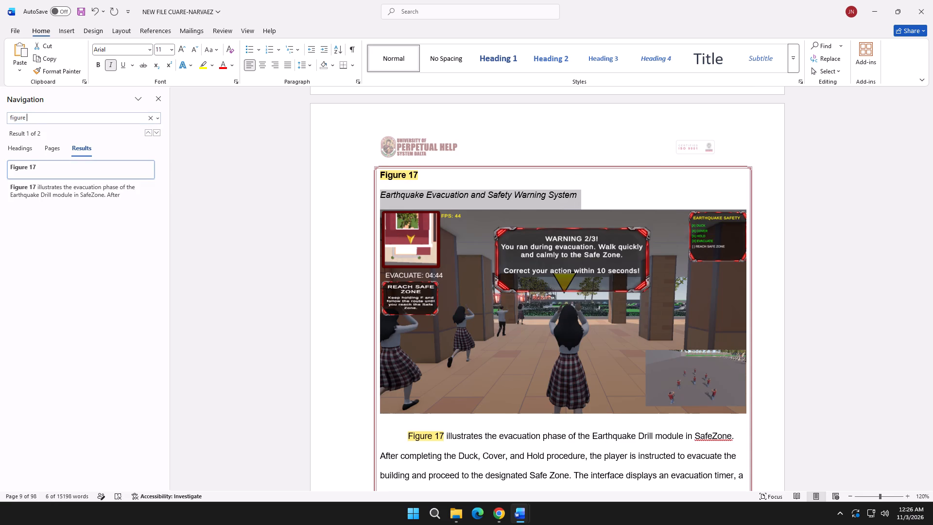
pyautogui.press('Return')
pyautogui.click(92, 166)
pyautogui.scroll(-10, 412, 275)
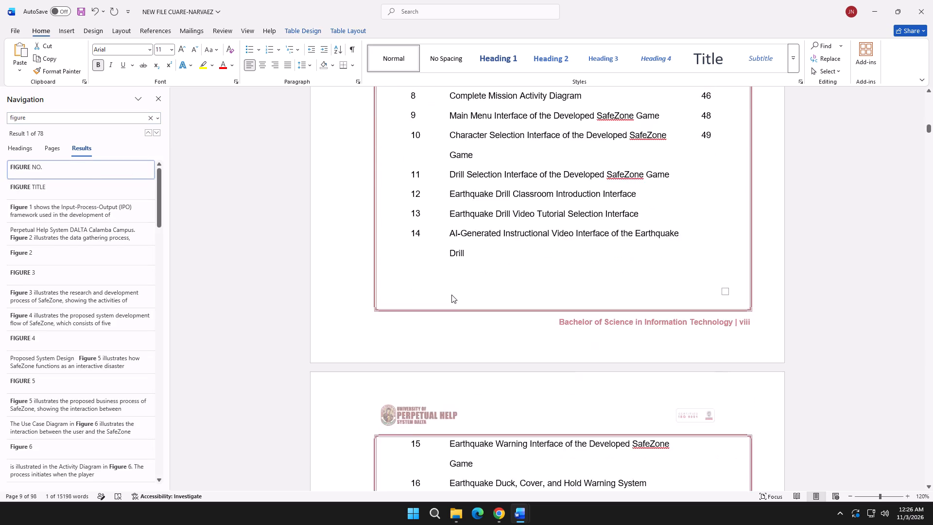
pyautogui.scroll(-9, 451, 295)
pyautogui.click(455, 279)
pyautogui.click(450, 281)
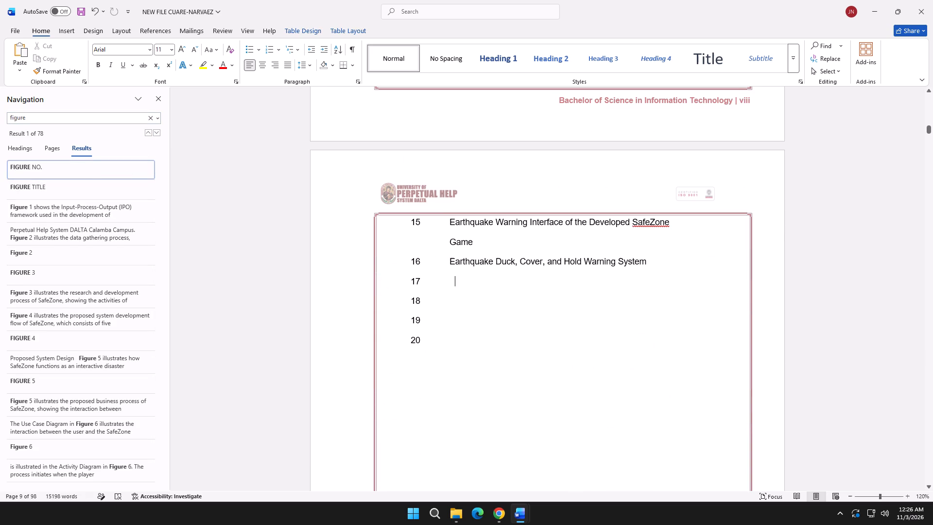
pyautogui.click(450, 280)
pyautogui.click(648, 264)
pyautogui.hotkey('shift', 'Return')
pyautogui.hotkey('ctrl', 'v')
# Remove the italics from the figure 17 title in the List of Figures.
pyautogui.moveTo(653, 283); pyautogui.dragTo(449, 276)
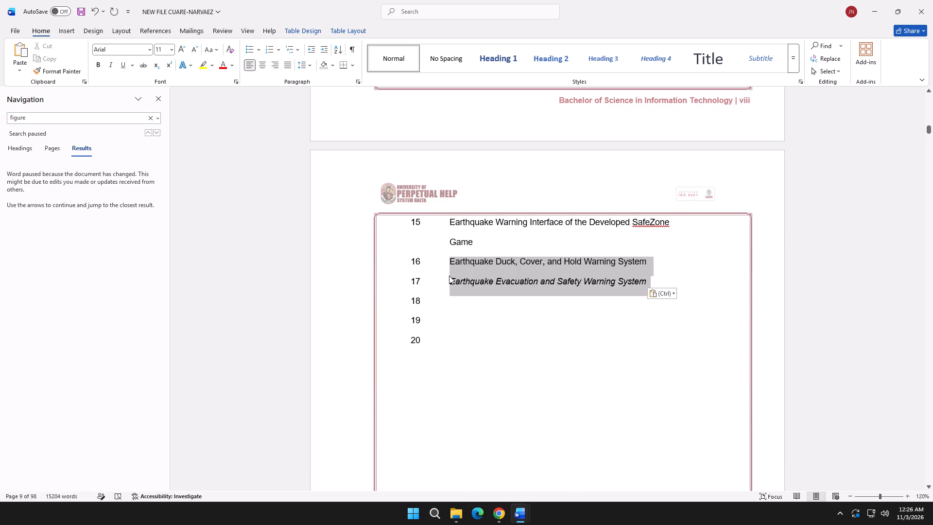
pyautogui.moveTo(449, 276); pyautogui.dragTo(454, 291)
pyautogui.click(455, 282)
pyautogui.click(452, 283)
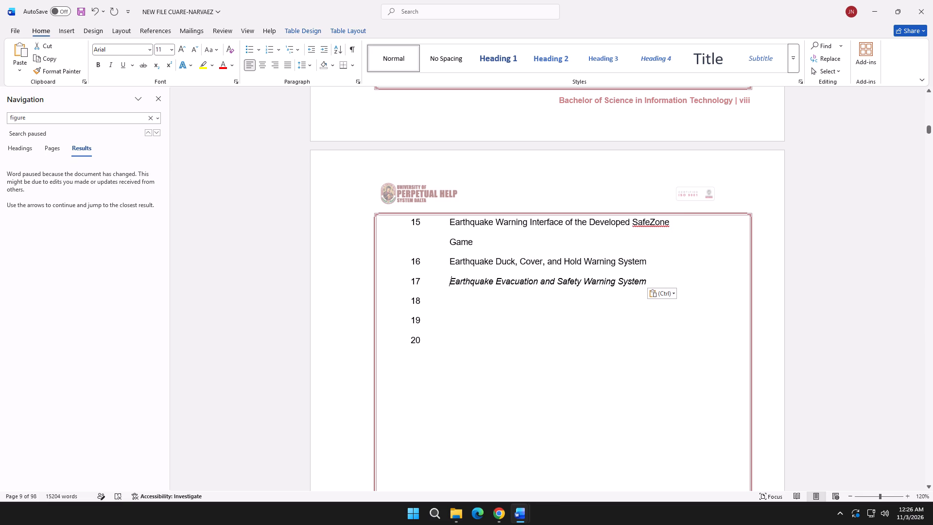
pyautogui.moveTo(649, 281); pyautogui.dragTo(451, 281)
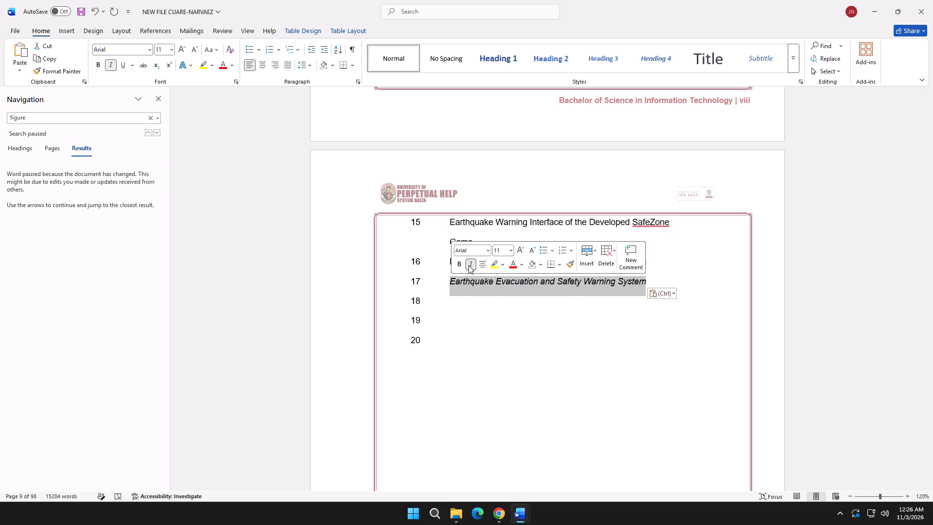
pyautogui.click(468, 265)
# Search the document for figure 18 and copy its title, Earthquake Drill Head Counting and Accountability Interface.
pyautogui.click(464, 299)
pyautogui.doubleClick(100, 117)
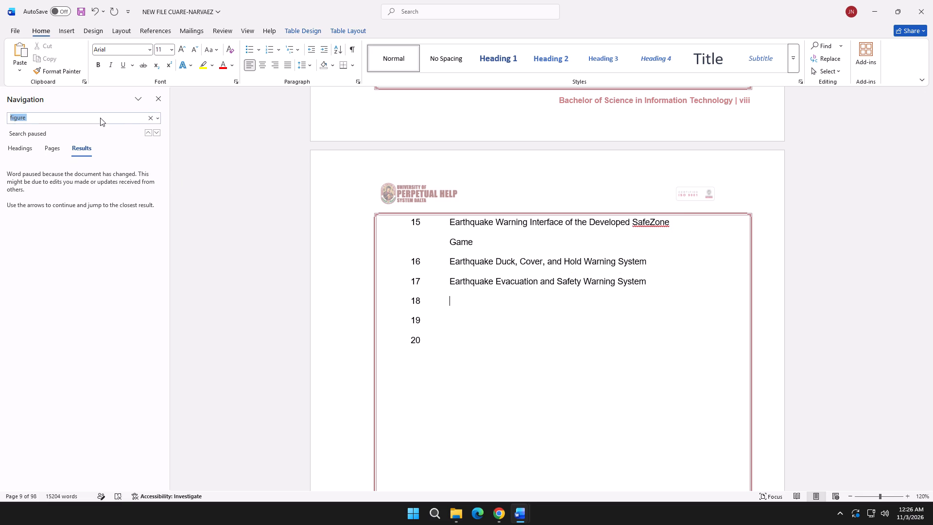
pyautogui.write('18')
pyautogui.press('Return')
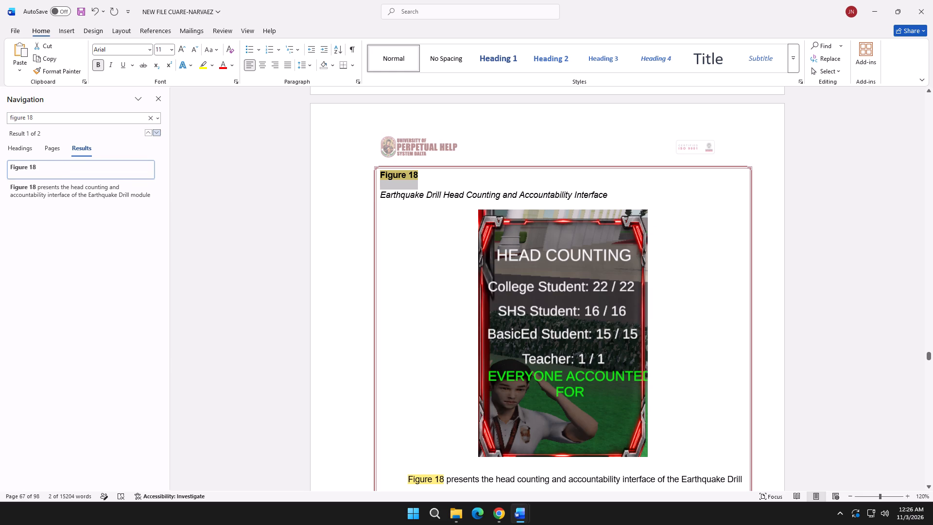
pyautogui.moveTo(607, 197); pyautogui.dragTo(374, 194)
pyautogui.hotkey('ctrl', 'c')
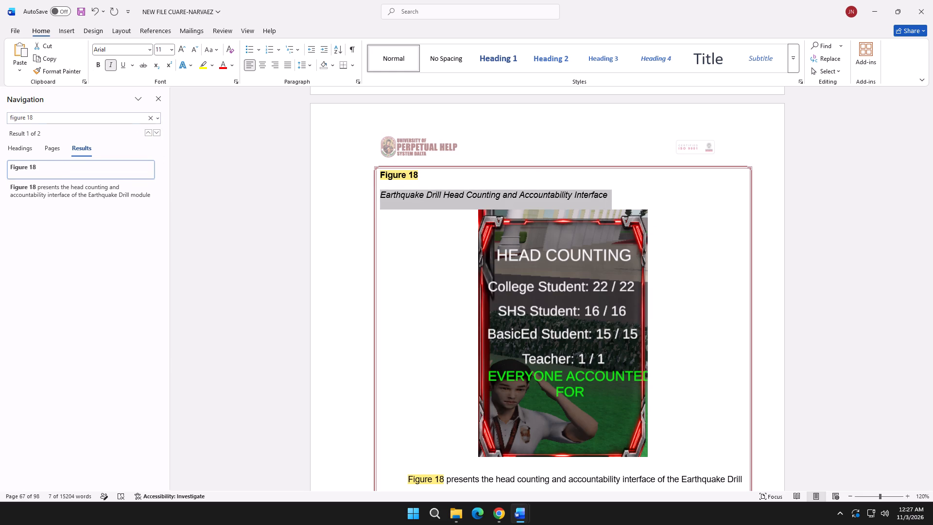
# Return to the List of Figures and add the copied title beside figure number 18 in non-italic text.
pyautogui.click(139, 119)
pyautogui.click(136, 117)
pyautogui.press('BackSpace')
pyautogui.press('BackSpace')
pyautogui.press('Return')
pyautogui.click(77, 168)
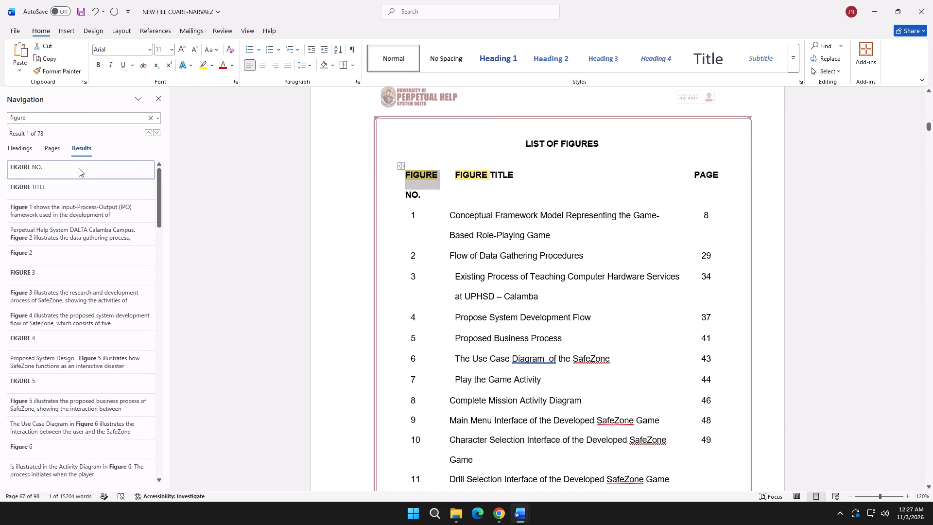
pyautogui.scroll(-19, 460, 291)
pyautogui.click(450, 296)
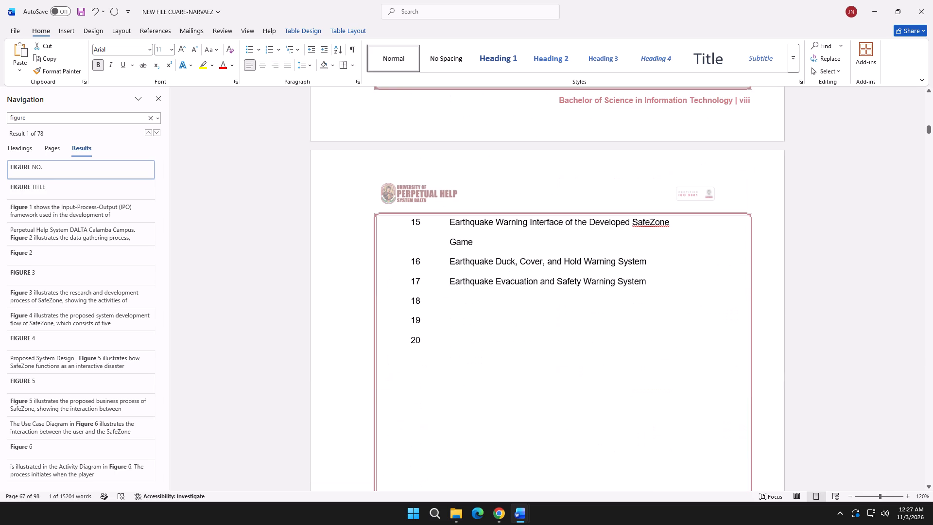
pyautogui.hotkey('ctrl', 'v')
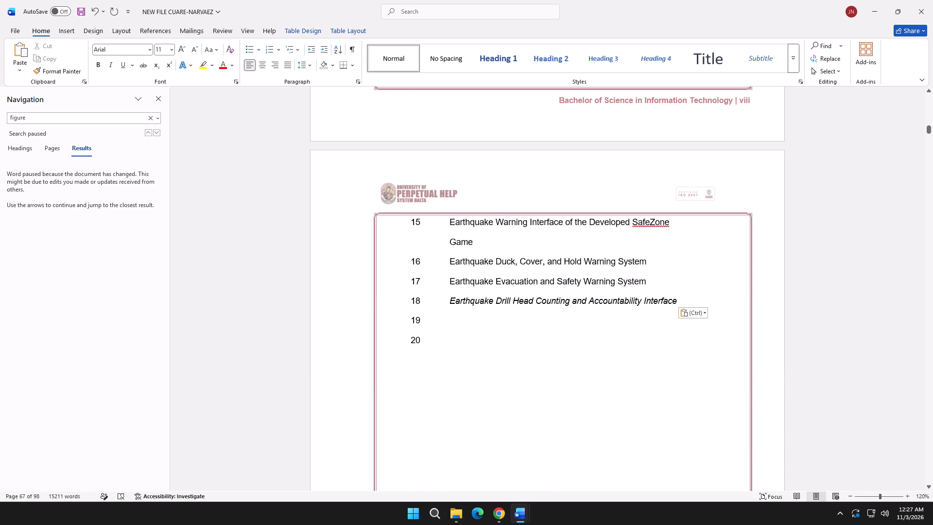
pyautogui.moveTo(677, 300); pyautogui.dragTo(452, 299)
pyautogui.click(473, 282)
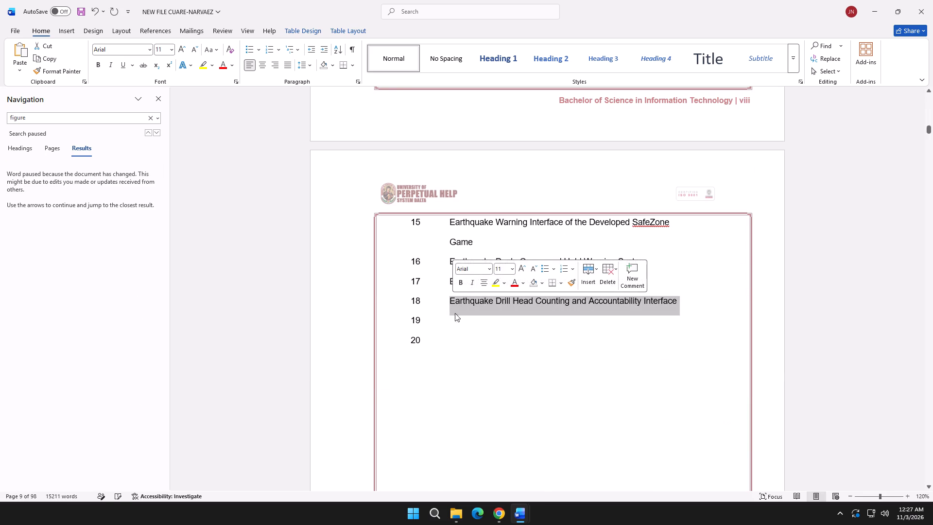
# Search the document for figure 19 and copy its title, Earthquake Drill Mission Completion and Performance Evaluation Interface.
pyautogui.click(453, 318)
pyautogui.doubleClick(84, 117)
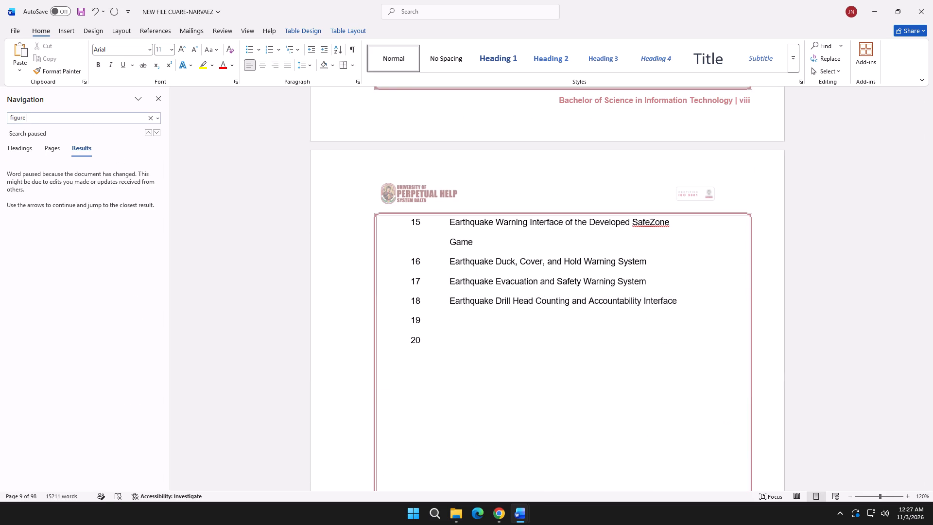
pyautogui.write('19')
pyautogui.press('Return')
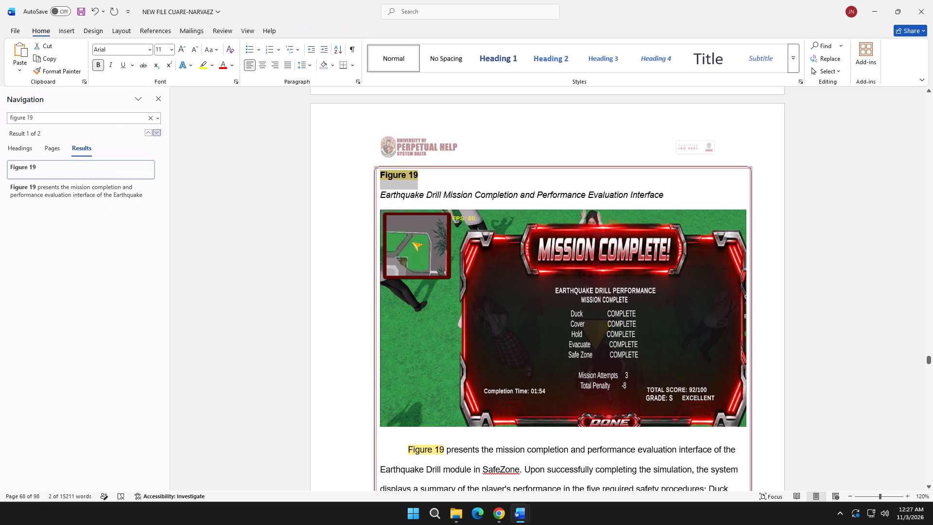
pyautogui.moveTo(663, 198); pyautogui.dragTo(396, 193)
pyautogui.hotkey('ctrl', 'c')
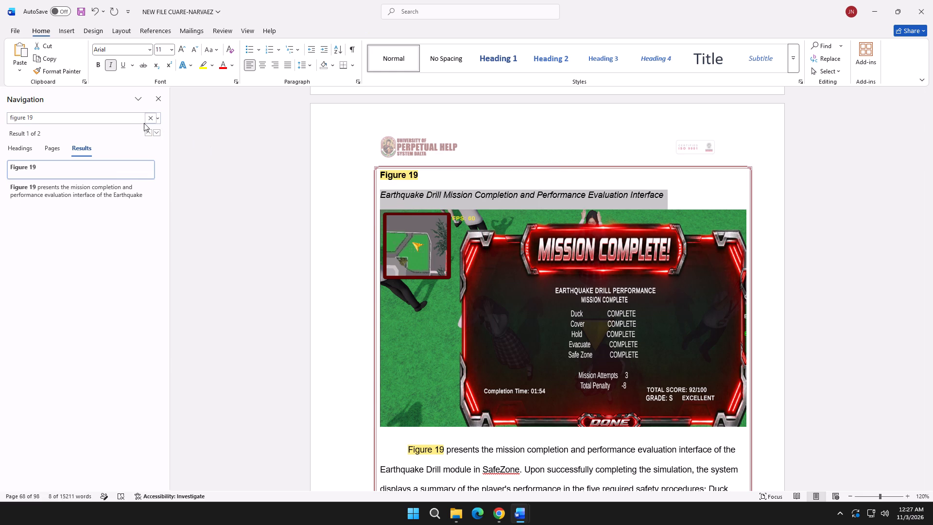
# Return to the List of Figures and paste the copied title beside figure number 19.
pyautogui.doubleClick(128, 120)
pyautogui.press('BackSpace')
pyautogui.press('BackSpace')
pyautogui.press('Return')
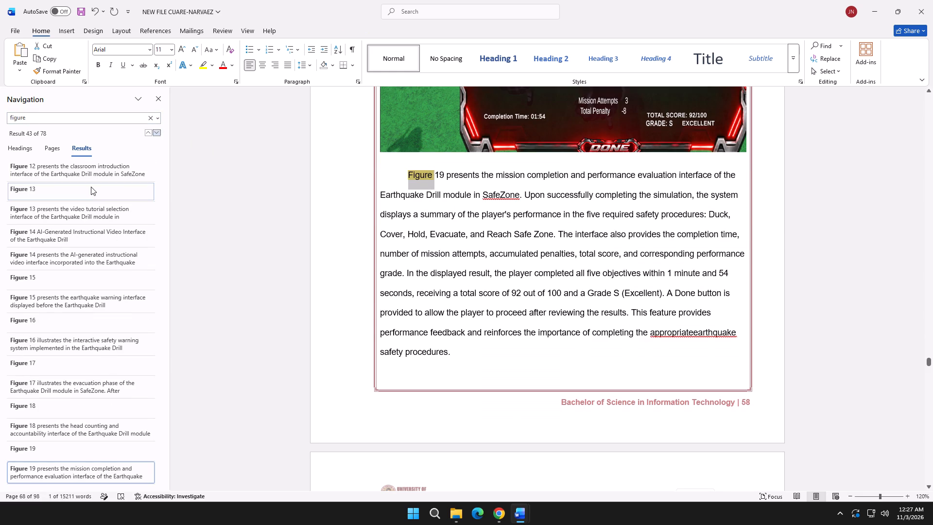
pyautogui.scroll(3, 94, 190)
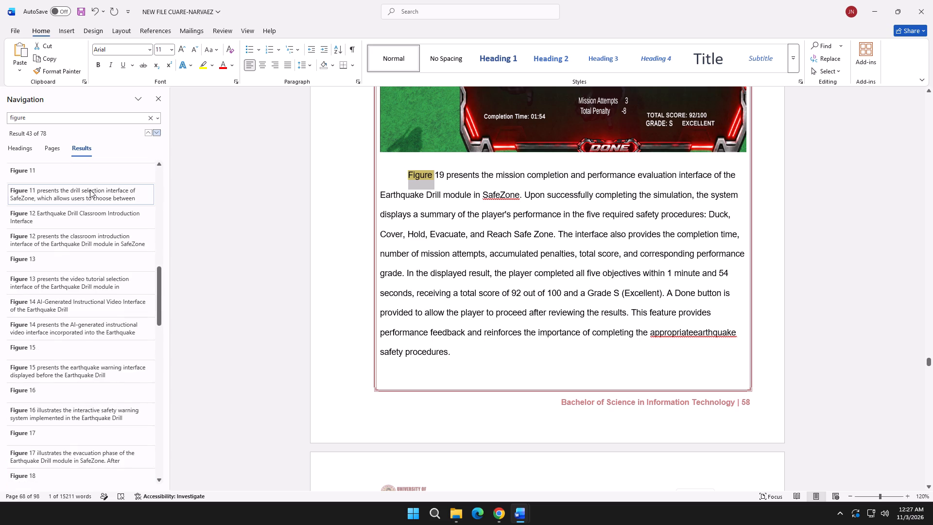
pyautogui.scroll(5, 83, 192)
pyautogui.moveTo(158, 254); pyautogui.dragTo(155, 218)
pyautogui.moveTo(158, 271); pyautogui.dragTo(162, 197)
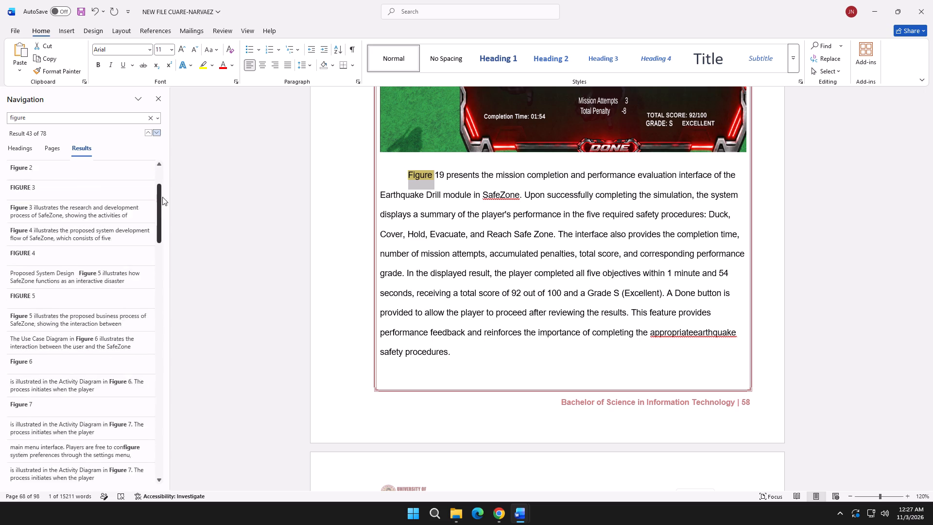
pyautogui.moveTo(162, 197); pyautogui.dragTo(165, 160)
pyautogui.click(78, 168)
pyautogui.scroll(-7, 451, 303)
pyautogui.scroll(-4, 479, 344)
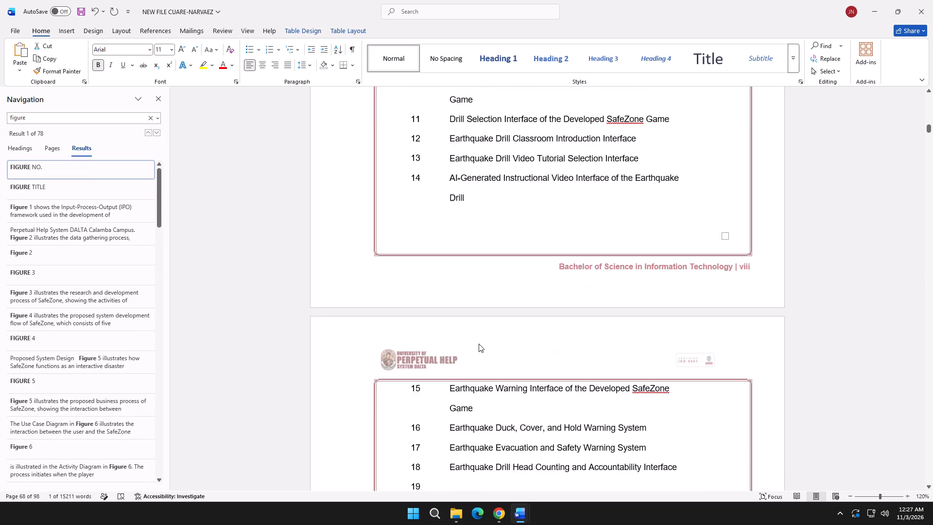
pyautogui.scroll(-7, 479, 344)
pyautogui.click(458, 348)
pyautogui.hotkey('ctrl', 'v')
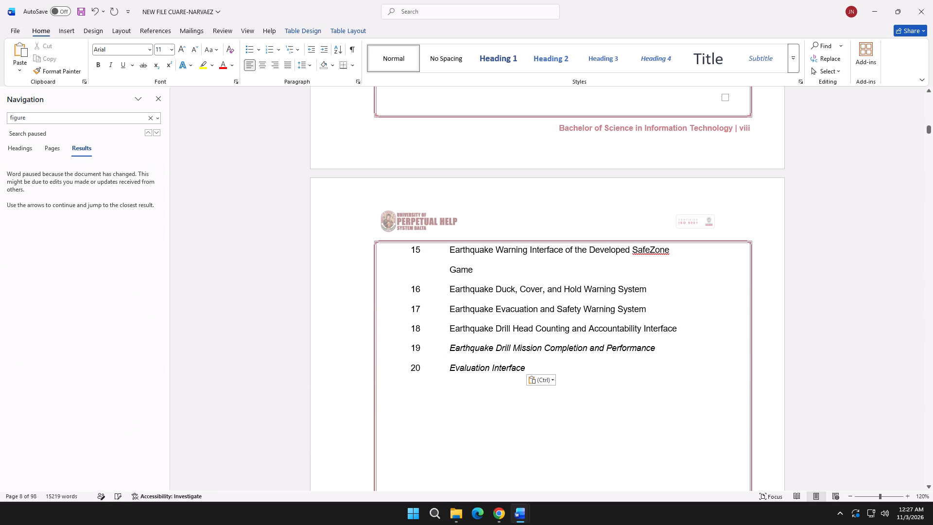
# Remove the italics from the two-line figure 19 title in the List of Figures.
pyautogui.moveTo(528, 366); pyautogui.dragTo(464, 358)
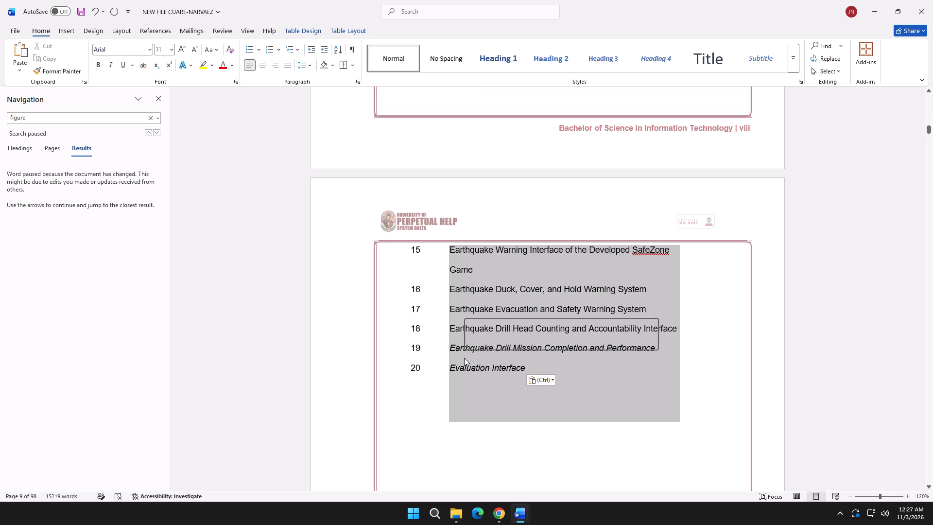
pyautogui.click(460, 362)
pyautogui.moveTo(529, 370); pyautogui.dragTo(474, 372)
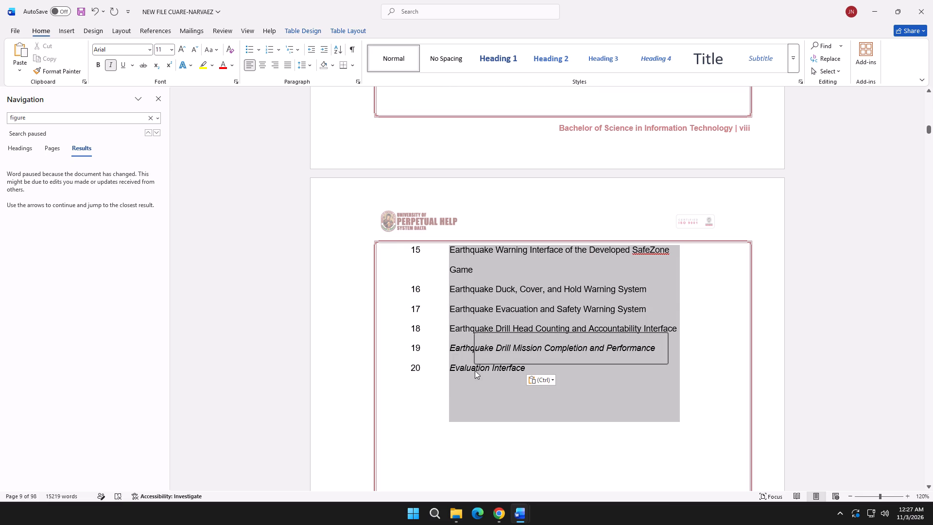
pyautogui.click(484, 367)
pyautogui.moveTo(525, 369); pyautogui.dragTo(457, 357)
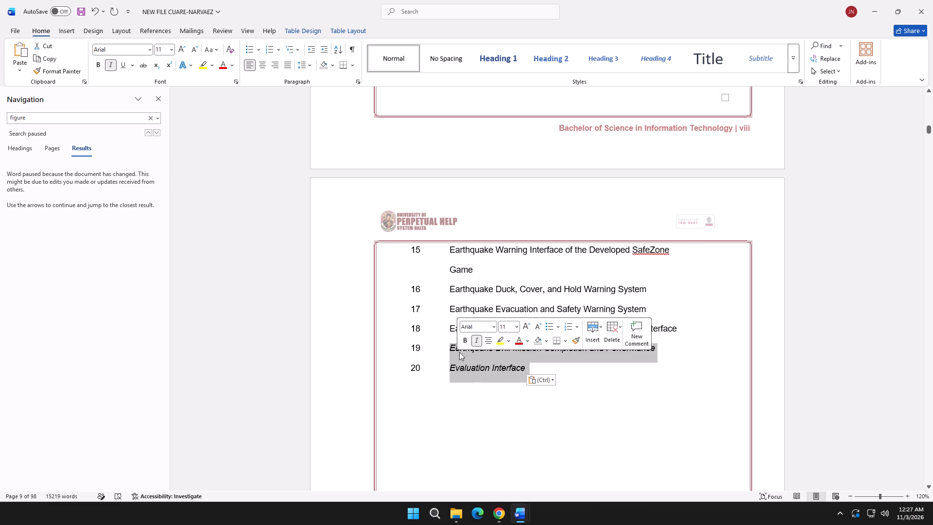
pyautogui.click(476, 340)
pyautogui.click(469, 365)
# Add a line break after the figure 19 title and after number 19, so number 20 sits below the two-line title.
pyautogui.click(543, 372)
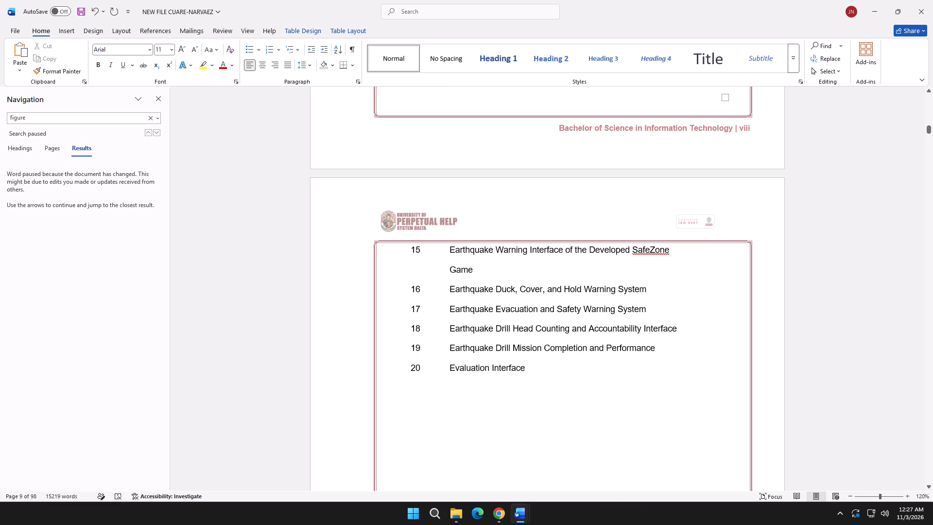
pyautogui.hotkey('shift', 'Return')
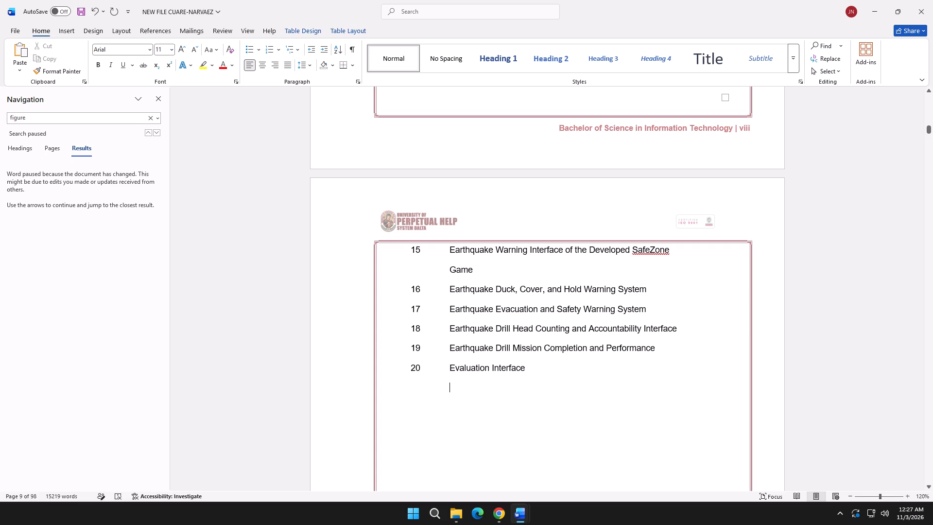
pyautogui.click(421, 364)
pyautogui.click(424, 347)
pyautogui.hotkey('shift', 'Return')
pyautogui.click(489, 383)
# Search the document for figure 20 and copy its title, Fire Drill Classroom Introduction Interface of SafeZone.
pyautogui.click(65, 122)
pyautogui.click(65, 122)
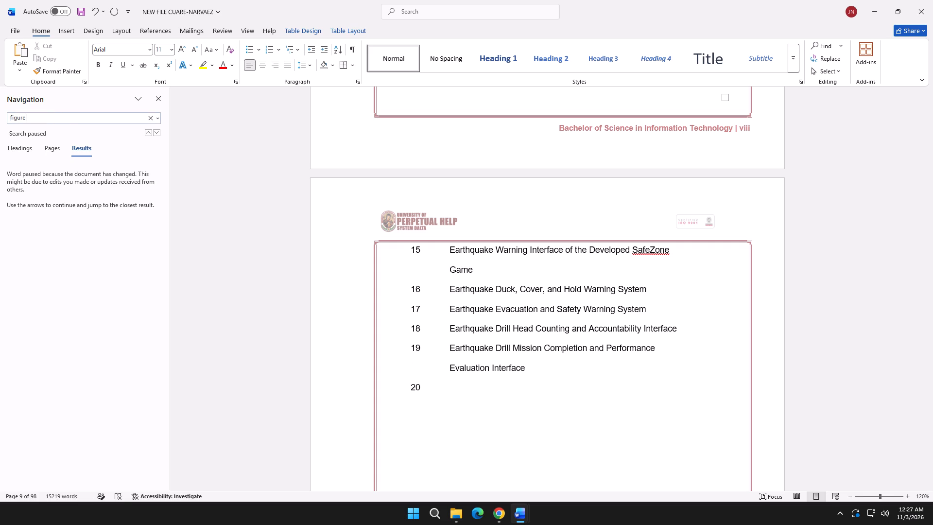
pyautogui.write('20')
pyautogui.press('Return')
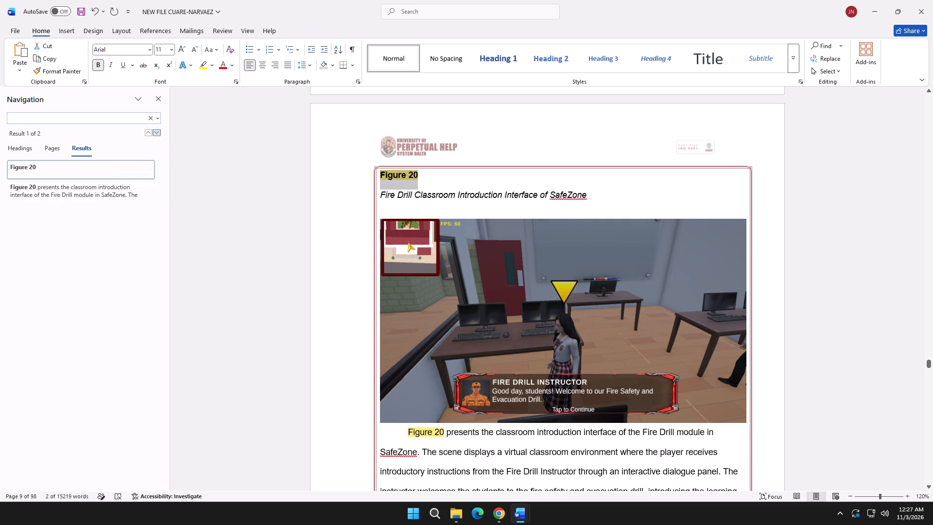
pyautogui.moveTo(586, 196); pyautogui.dragTo(385, 194)
pyautogui.hotkey('ctrl', 'c')
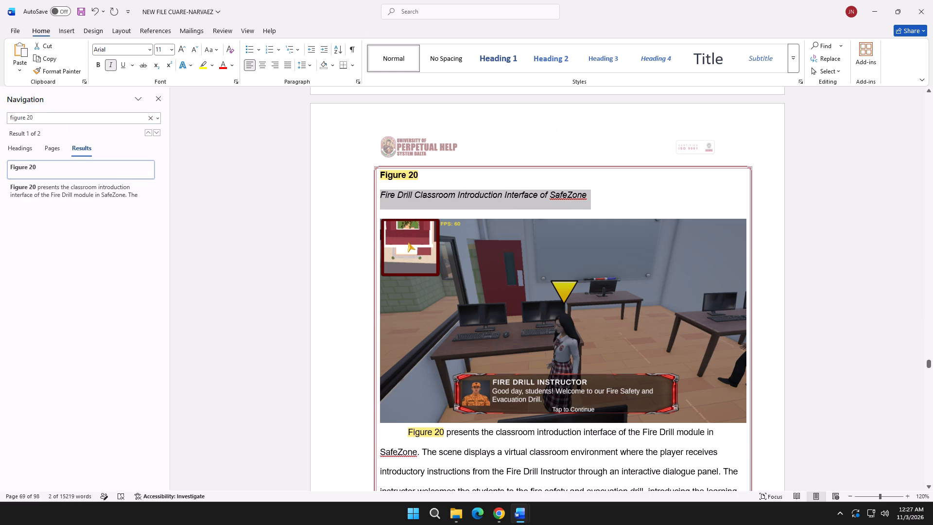
# Return to the List of Figures and add the copied title beside figure number 20 in non-italic text.
pyautogui.doubleClick(108, 122)
pyautogui.press('BackSpace')
pyautogui.press('BackSpace')
pyautogui.click(113, 171)
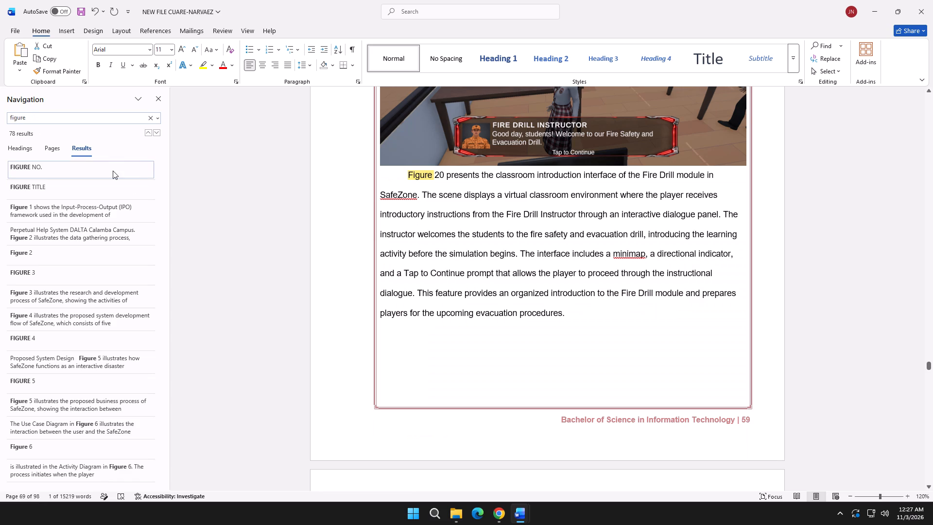
pyautogui.scroll(-20, 434, 325)
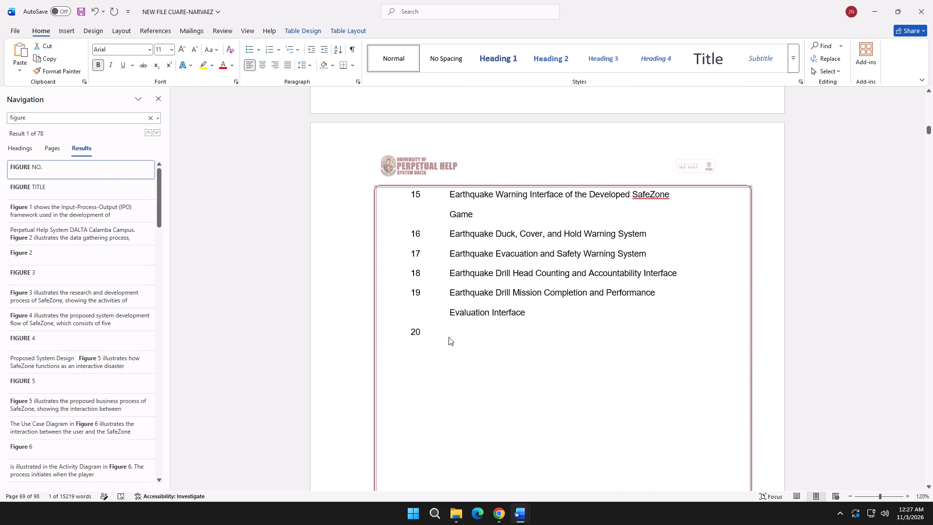
pyautogui.click(449, 337)
pyautogui.click(447, 332)
pyautogui.click(454, 330)
pyautogui.hotkey('ctrl', 'v')
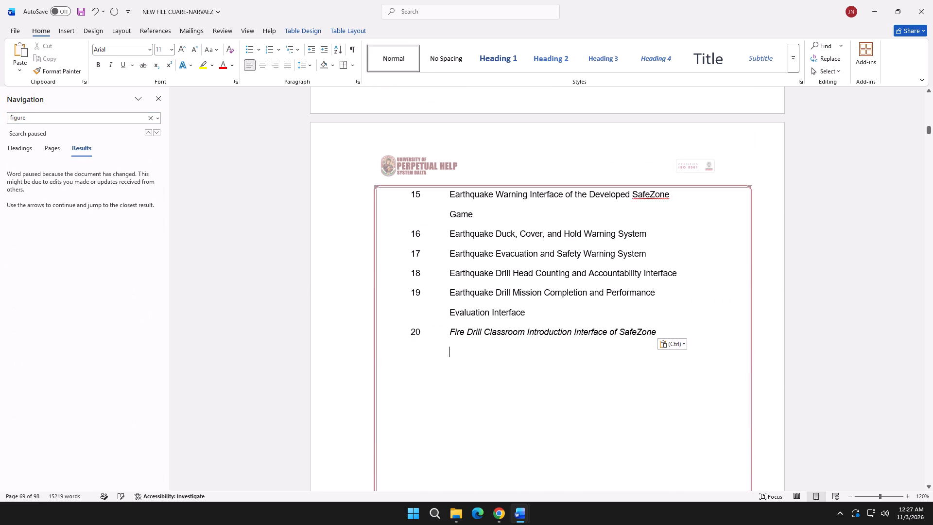
pyautogui.moveTo(658, 333); pyautogui.dragTo(462, 330)
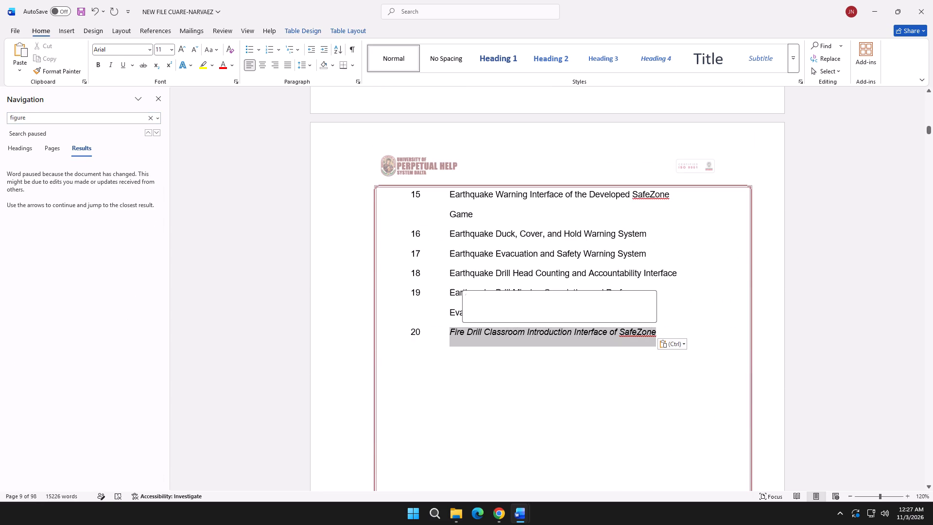
pyautogui.click(480, 316)
pyautogui.click(457, 338)
# Start a new line below the figure 20 title and add figure numbers 21 to 24 on separate lines under 20.
pyautogui.click(664, 335)
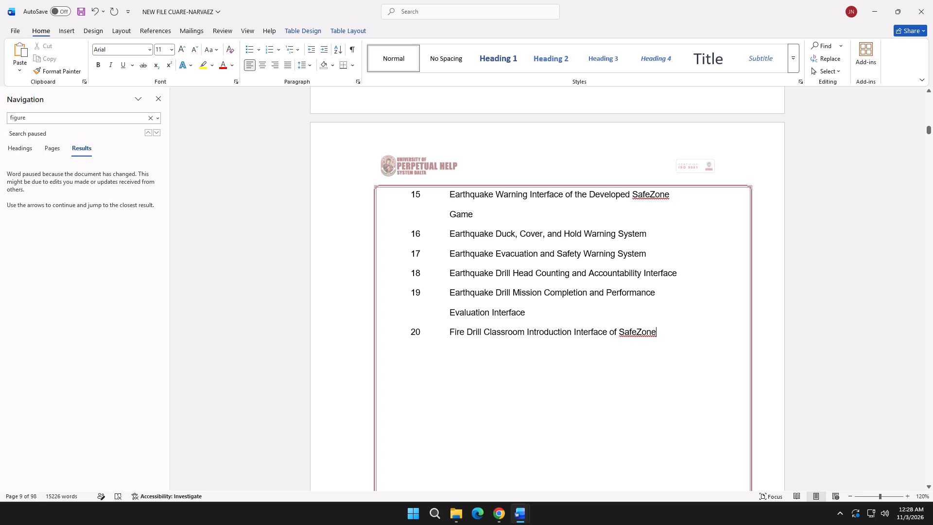
pyautogui.hotkey('shift', 'Return')
pyautogui.click(415, 331)
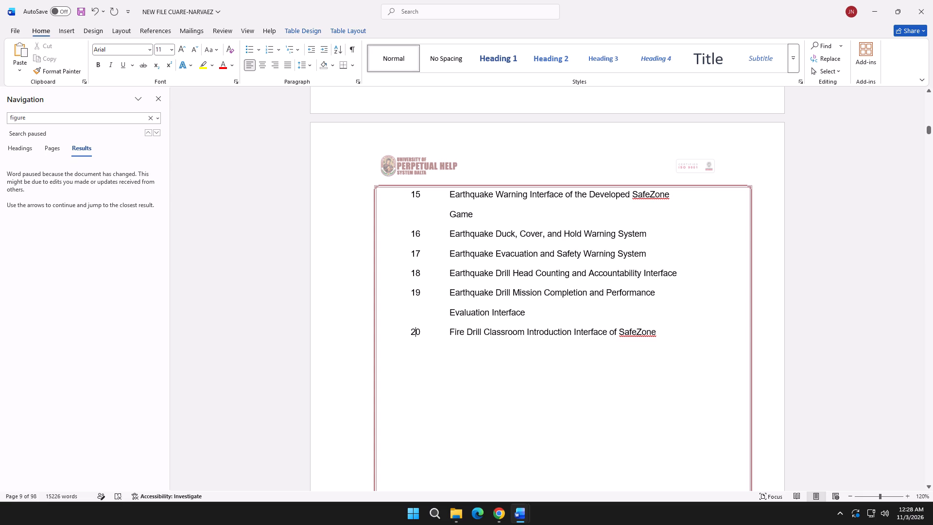
pyautogui.click(422, 331)
pyautogui.hotkey('shift', 'Return')
pyautogui.write('21')
pyautogui.hotkey('shift', 'Return')
pyautogui.write('22')
pyautogui.hotkey('shift', 'Return')
pyautogui.write('23')
pyautogui.hotkey('shift', 'Return')
pyautogui.write('24')
# Continue the figure number column with 25, 26, 27 and 28 on separate lines, leaving no blank lines between them.
pyautogui.hotkey('shift', 'Return')
pyautogui.hotkey('shift', 'Return')
pyautogui.hotkey('shift', 'Return')
pyautogui.press('2')
pyautogui.press('BackSpace')
pyautogui.press('BackSpace')
pyautogui.press('BackSpace')
pyautogui.write('25')
pyautogui.hotkey('shift', 'Return')
pyautogui.write('26')
pyautogui.hotkey('shift', 'Return')
pyautogui.press('2')
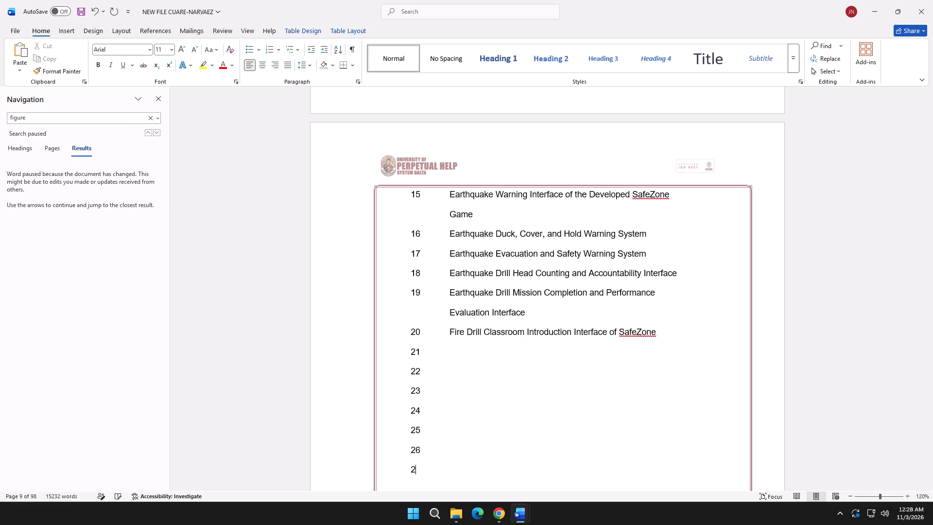
pyautogui.press('7')
pyautogui.hotkey('shift', 'Return')
pyautogui.write('28')
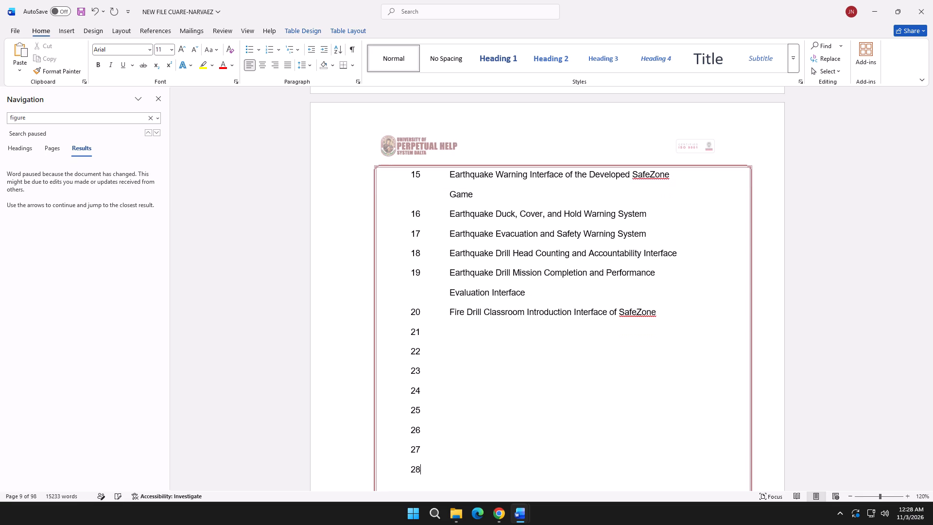
# Continue the figure number column with 29, 30, 31, 32 and 33 on separate lines.
pyautogui.hotkey('shift', 'Return')
pyautogui.write('29')
pyautogui.hotkey('shift', 'Return')
pyautogui.write('30')
pyautogui.hotkey('shift', 'Return')
pyautogui.write('21')
pyautogui.press('BackSpace')
pyautogui.press('BackSpace')
pyautogui.write('31')
pyautogui.hotkey('shift', 'Return')
pyautogui.write('32')
pyautogui.hotkey('shift', 'Return')
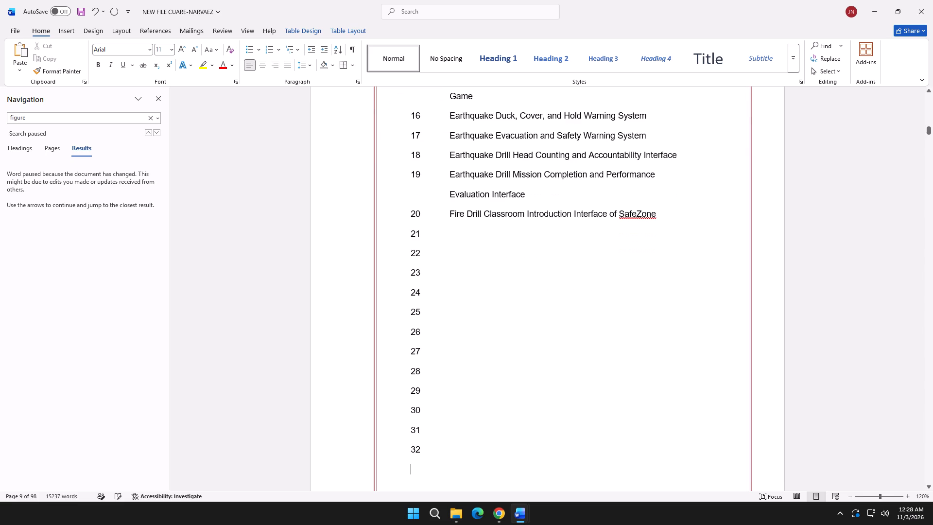
pyautogui.write('33')
# Search the document for figure 21 and copy its title, AI-Generated Fire Safety Instructional Video Interface.
pyautogui.click(78, 119)
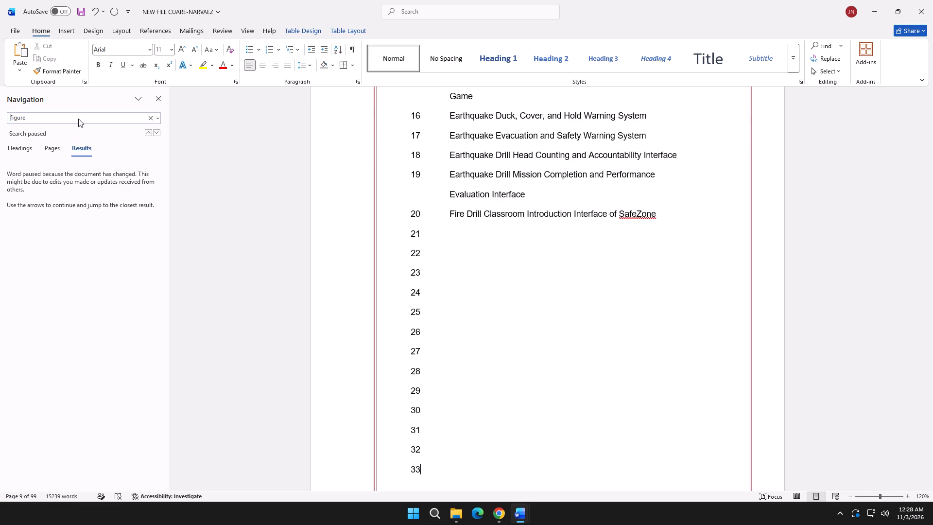
pyautogui.click(78, 119)
pyautogui.write('21')
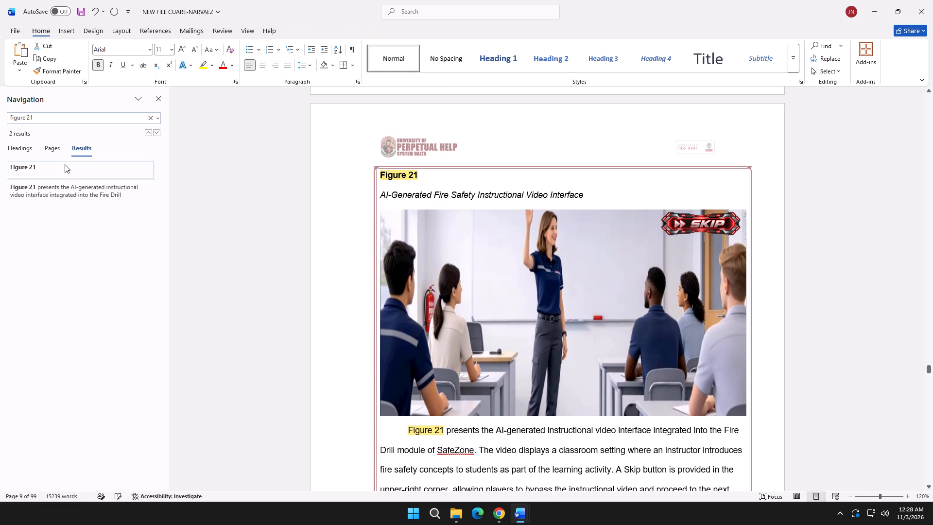
pyautogui.moveTo(584, 196); pyautogui.dragTo(385, 195)
pyautogui.hotkey('ctrl', 'c')
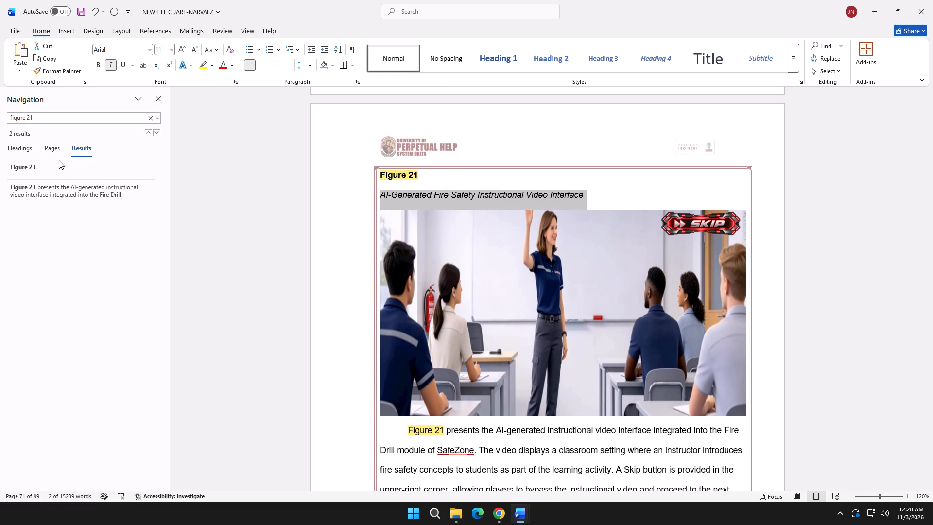
# Paste the copied title beside number 21 in the List of Figures and remove its italic formatting.
pyautogui.doubleClick(125, 119)
pyautogui.press('BackSpace')
pyautogui.press('BackSpace')
pyautogui.click(59, 172)
pyautogui.scroll(-9, 366, 281)
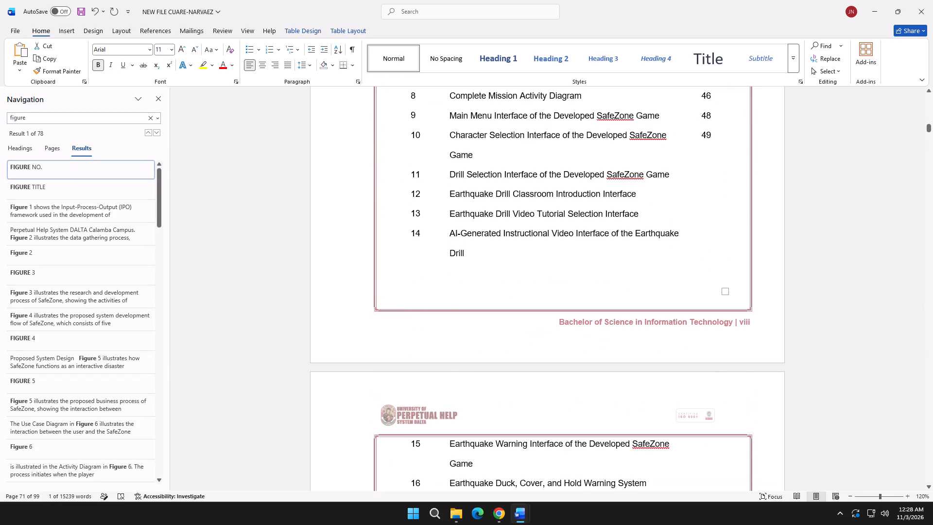
pyautogui.scroll(-14, 415, 298)
pyautogui.click(448, 269)
pyautogui.click(452, 270)
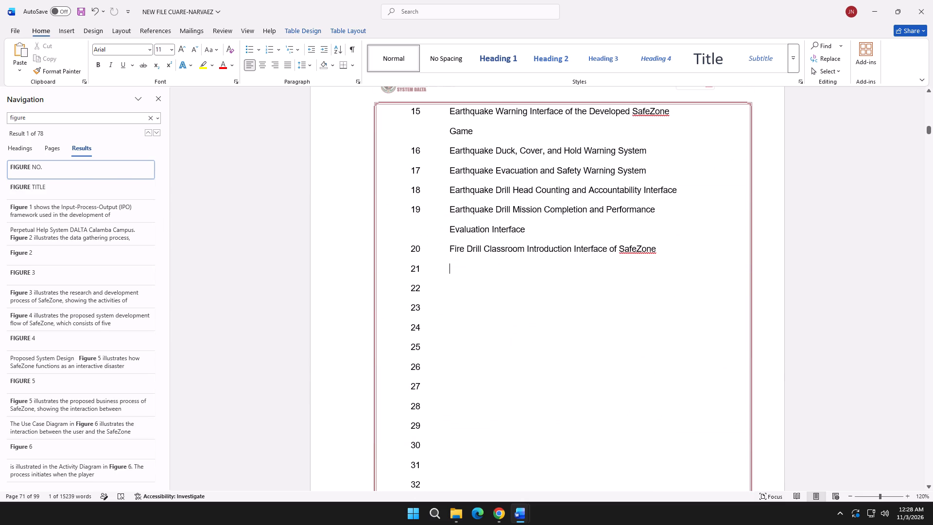
pyautogui.hotkey('ctrl', 'v')
pyautogui.moveTo(655, 268); pyautogui.dragTo(455, 270)
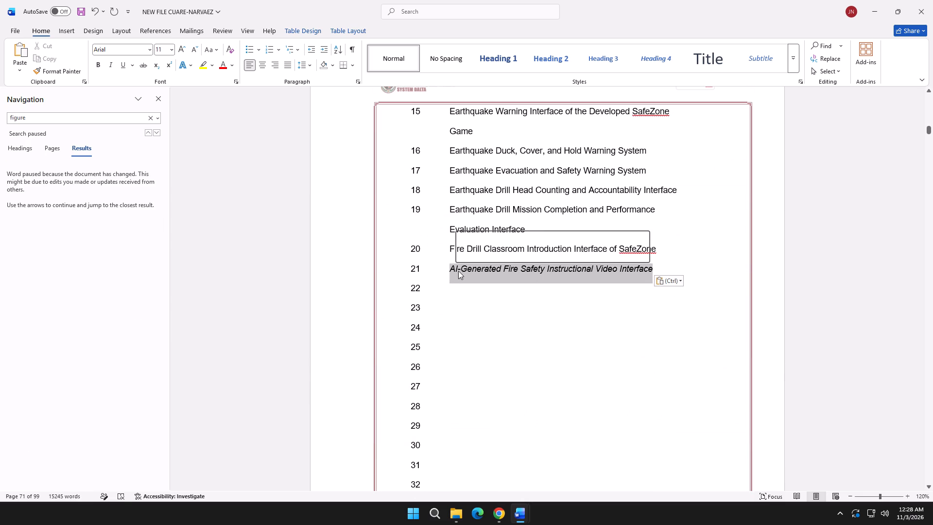
pyautogui.click(473, 252)
pyautogui.click(454, 289)
# Search the document for figure 22 and copy its title, Fire Drill Warning and Evacuation Instruction Interface.
pyautogui.click(45, 120)
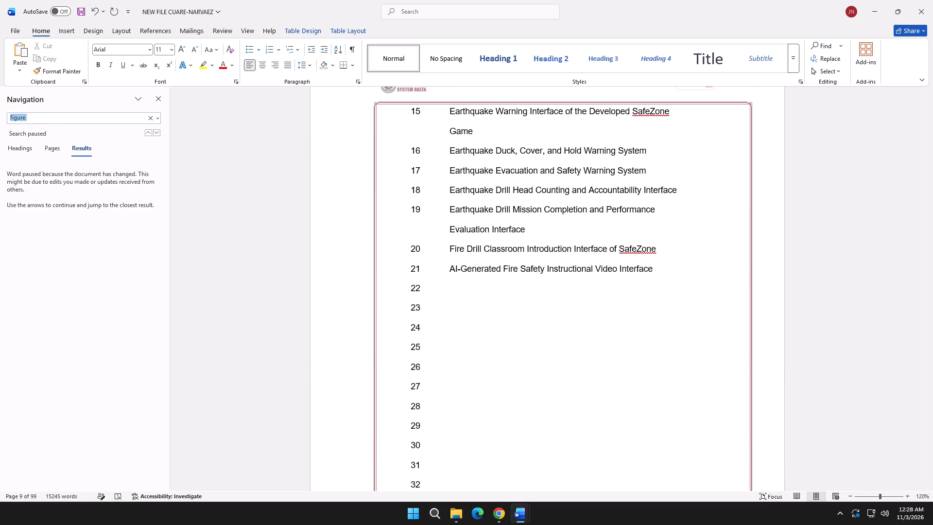
pyautogui.click(47, 120)
pyautogui.write('22')
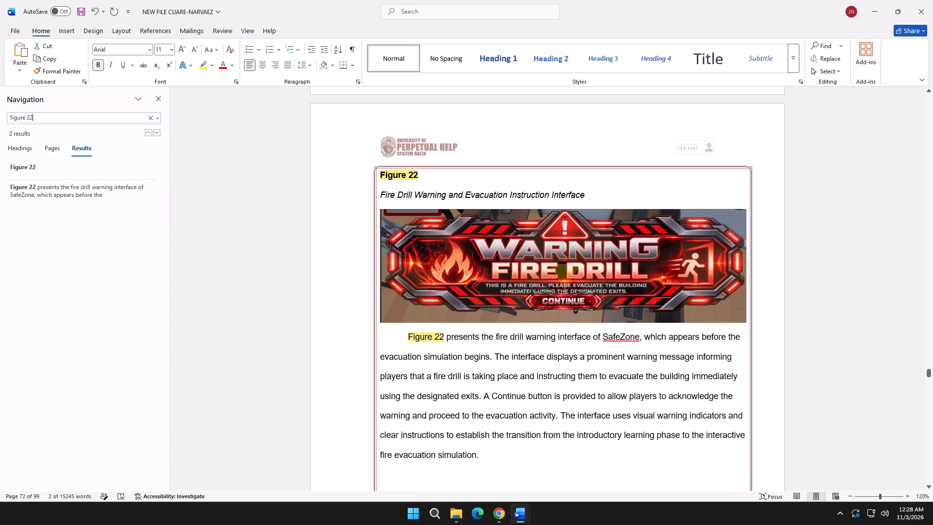
pyautogui.moveTo(585, 197); pyautogui.dragTo(383, 200)
pyautogui.hotkey('ctrl', 'c')
# Paste the copied title beside number 22 in the List of Figures and remove its italic formatting.
pyautogui.click(83, 119)
pyautogui.click(83, 119)
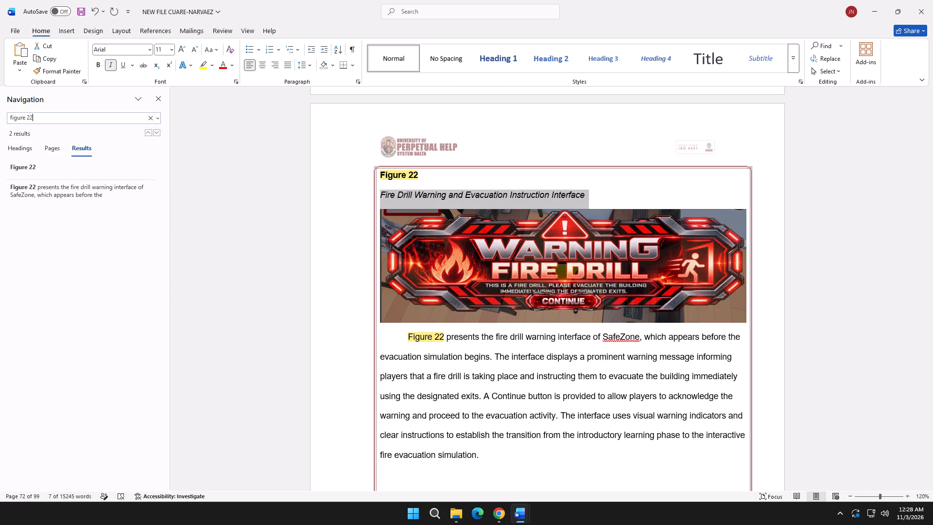
pyautogui.press('BackSpace')
pyautogui.press('BackSpace')
pyautogui.click(66, 177)
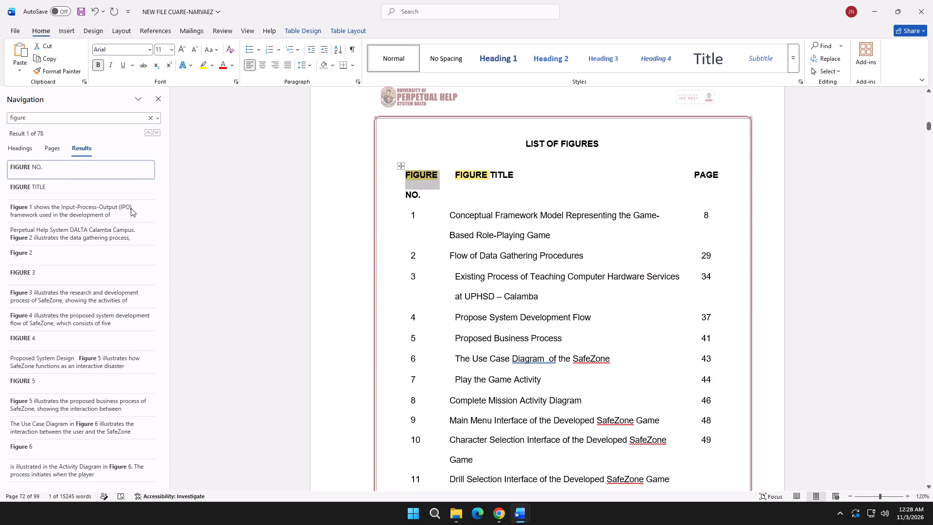
pyautogui.scroll(-20, 400, 328)
pyautogui.scroll(-1, 400, 328)
pyautogui.click(454, 342)
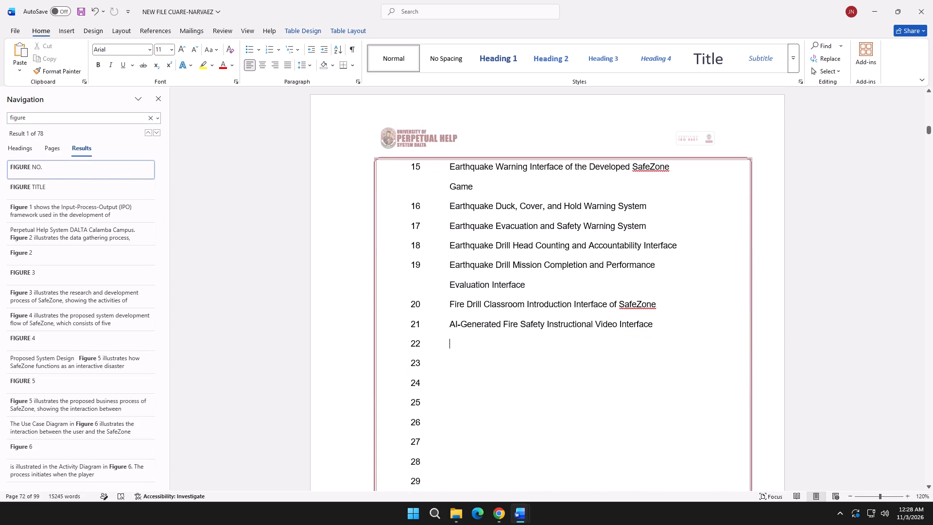
pyautogui.hotkey('ctrl', 'v')
pyautogui.moveTo(659, 345); pyautogui.dragTo(451, 341)
pyautogui.click(467, 326)
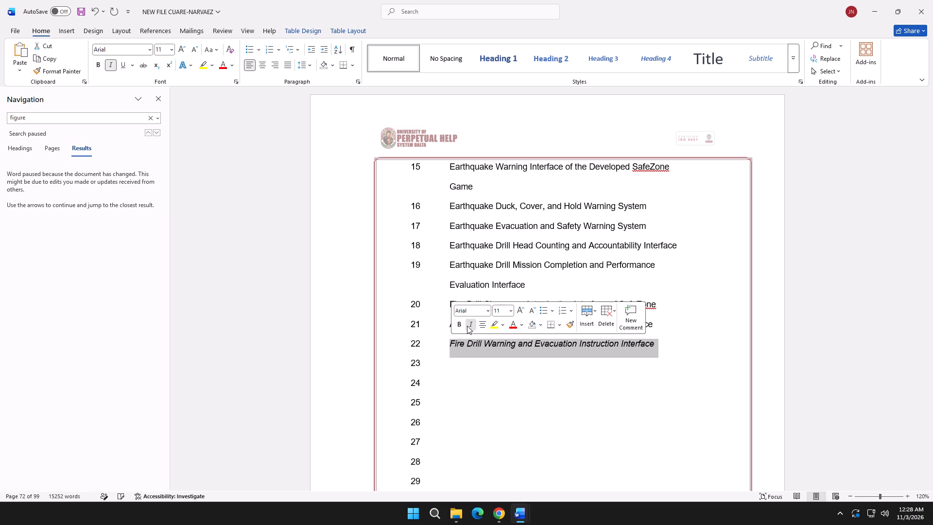
pyautogui.click(461, 361)
# Search the document for figure 23 and copy its title, Fire Drill Evacuation and Safety Warning System.
pyautogui.doubleClick(71, 117)
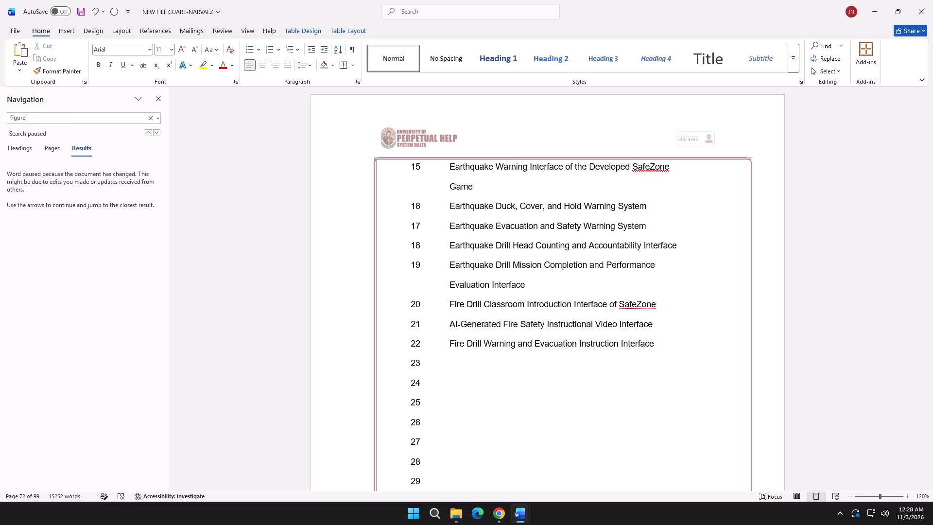
pyautogui.write('23')
pyautogui.click(61, 168)
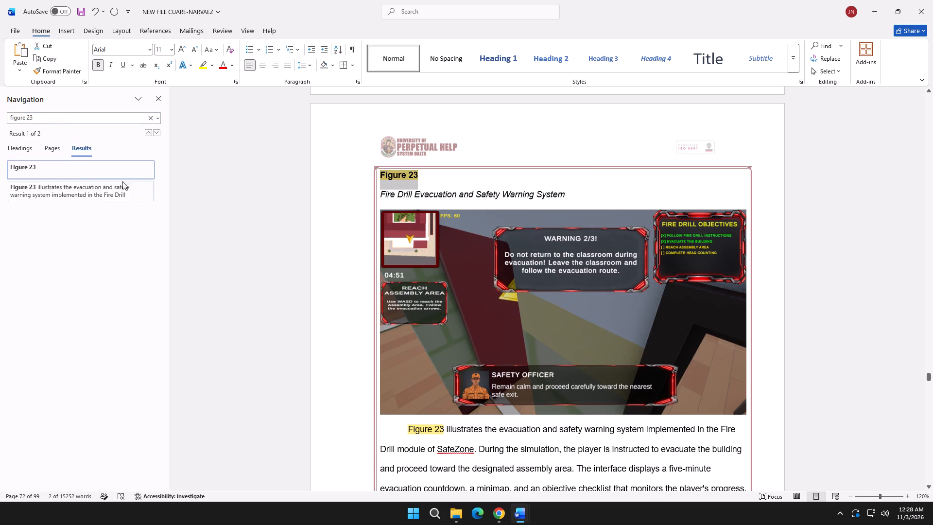
pyautogui.moveTo(567, 198); pyautogui.dragTo(373, 200)
pyautogui.hotkey('ctrl', 'c')
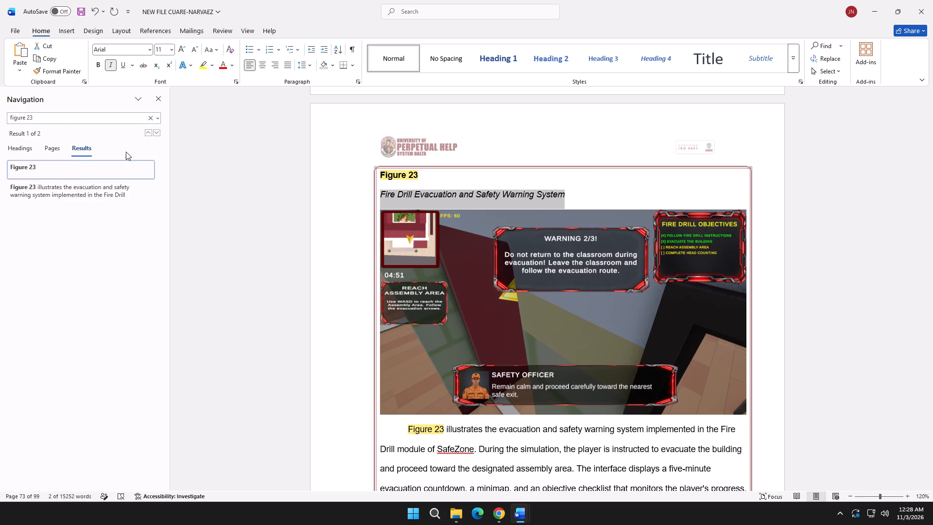
# Paste the copied title beside number 23 in the List of Figures and remove its italic formatting.
pyautogui.click(114, 118)
pyautogui.click(114, 118)
pyautogui.press('BackSpace')
pyautogui.press('BackSpace')
pyautogui.click(114, 169)
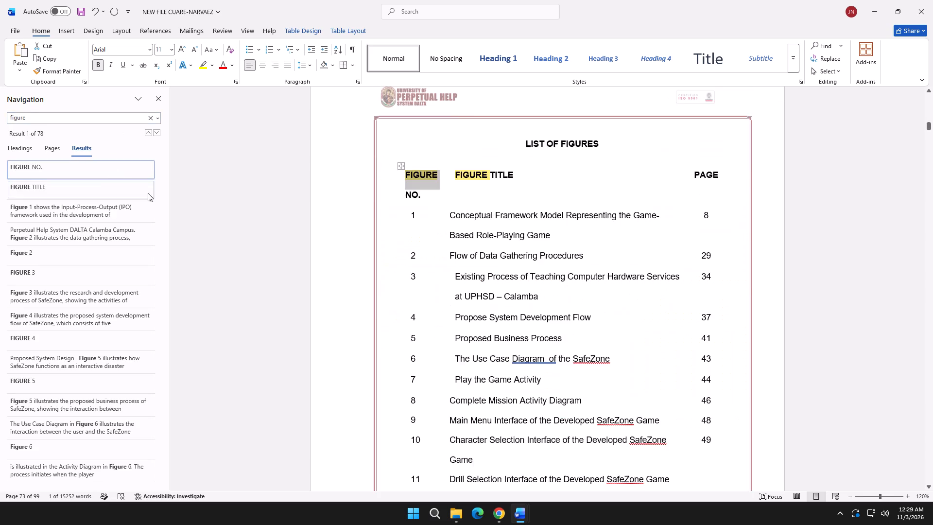
pyautogui.scroll(-20, 405, 330)
pyautogui.scroll(-4, 405, 330)
pyautogui.click(455, 280)
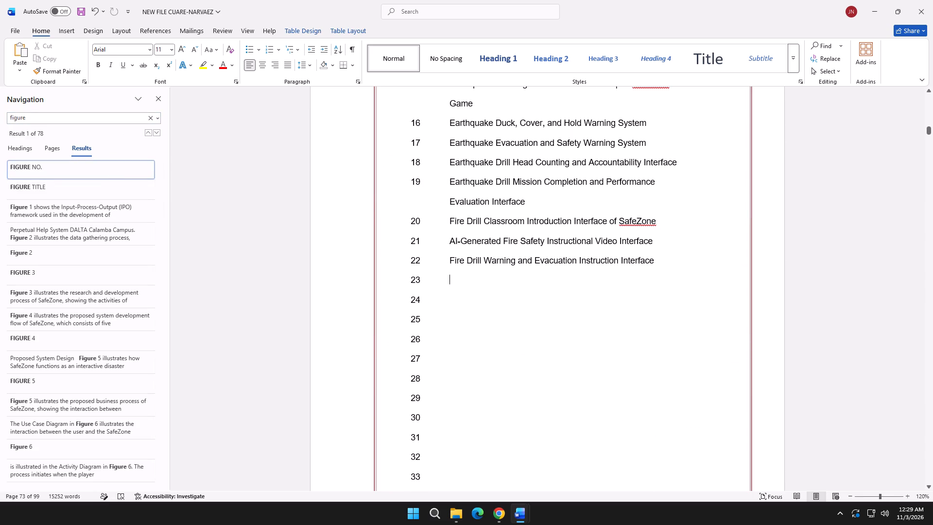
pyautogui.hotkey('ctrl', 'v')
pyautogui.moveTo(636, 280); pyautogui.dragTo(455, 280)
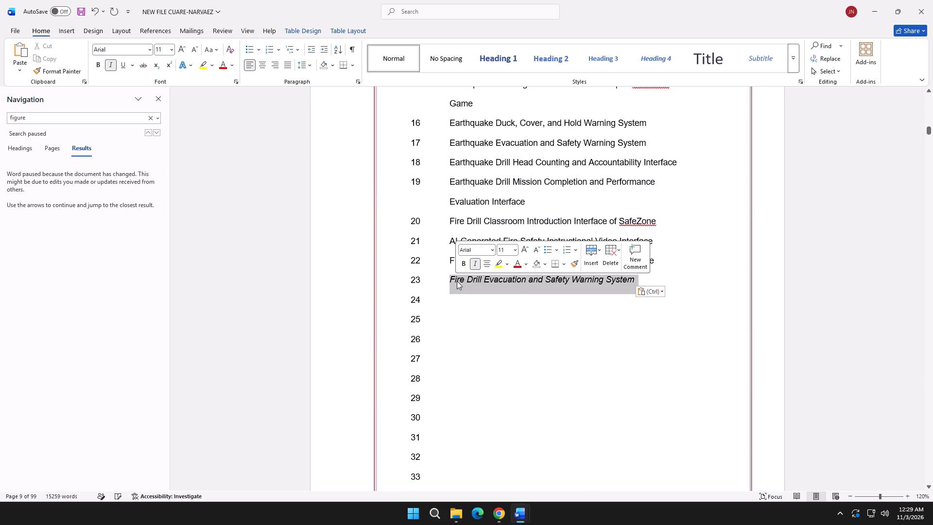
pyautogui.click(475, 264)
pyautogui.click(456, 301)
# Search the document for figure 24 and copy its title, Fire Drill Evacuation Route and Safety Officer Guidance Interface.
pyautogui.doubleClick(70, 120)
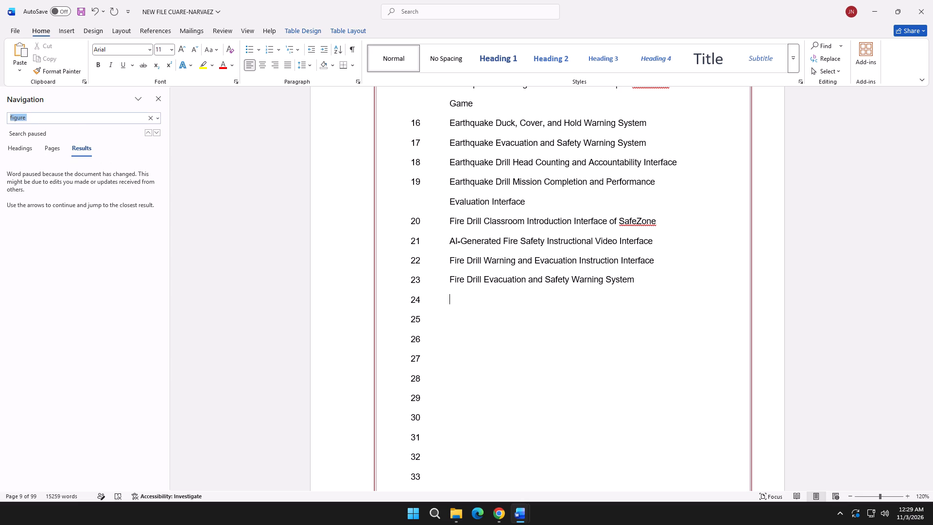
pyautogui.write('24')
pyautogui.click(73, 169)
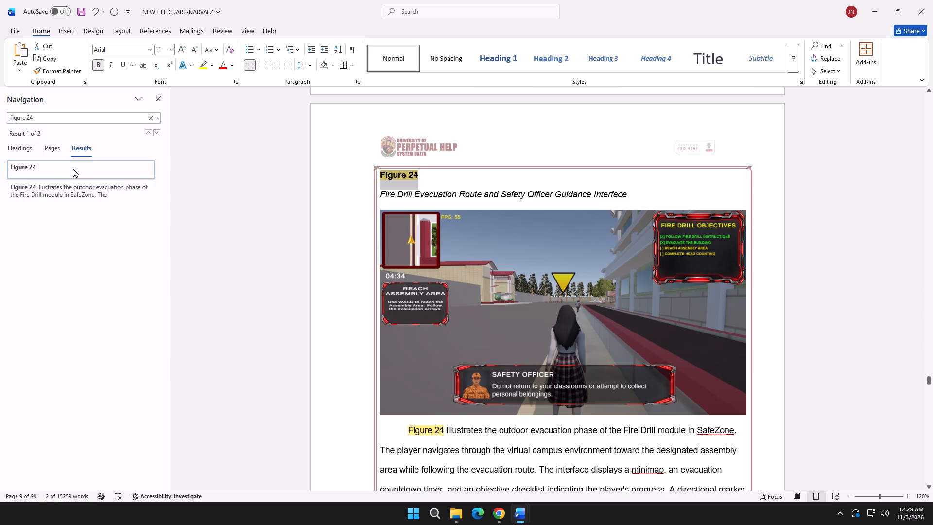
pyautogui.moveTo(633, 193); pyautogui.dragTo(370, 190)
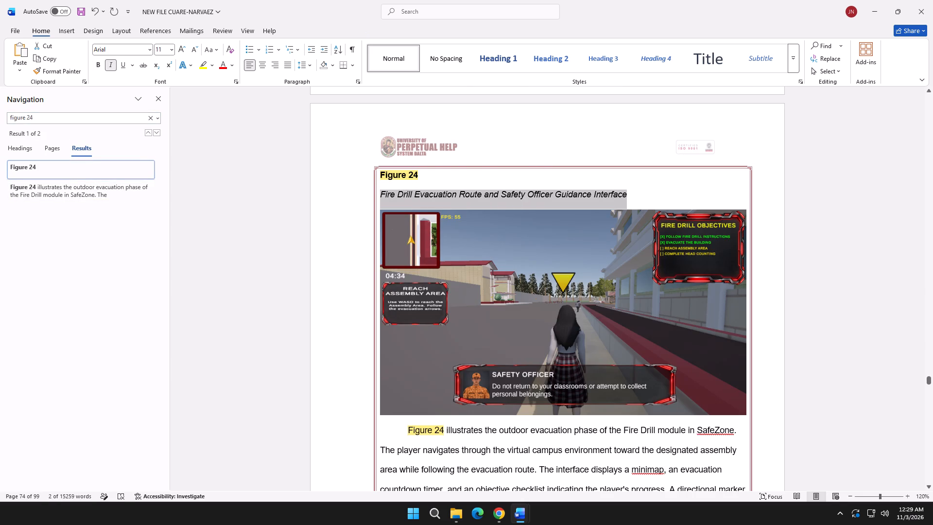
pyautogui.hotkey('ctrl', 'c')
# Paste the copied title beside number 24 in the List of Figures and remove its italic formatting.
pyautogui.doubleClick(128, 120)
pyautogui.press('BackSpace')
pyautogui.press('BackSpace')
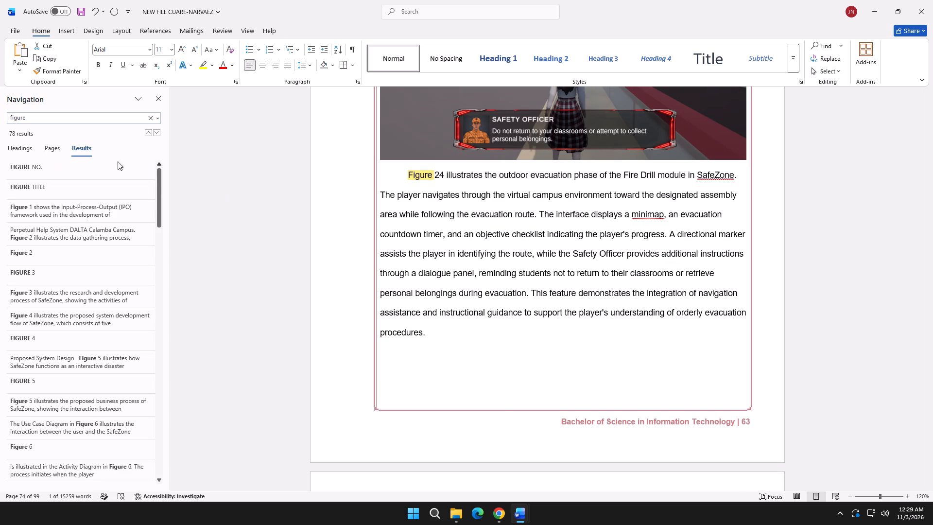
pyautogui.click(78, 164)
pyautogui.scroll(-18, 415, 303)
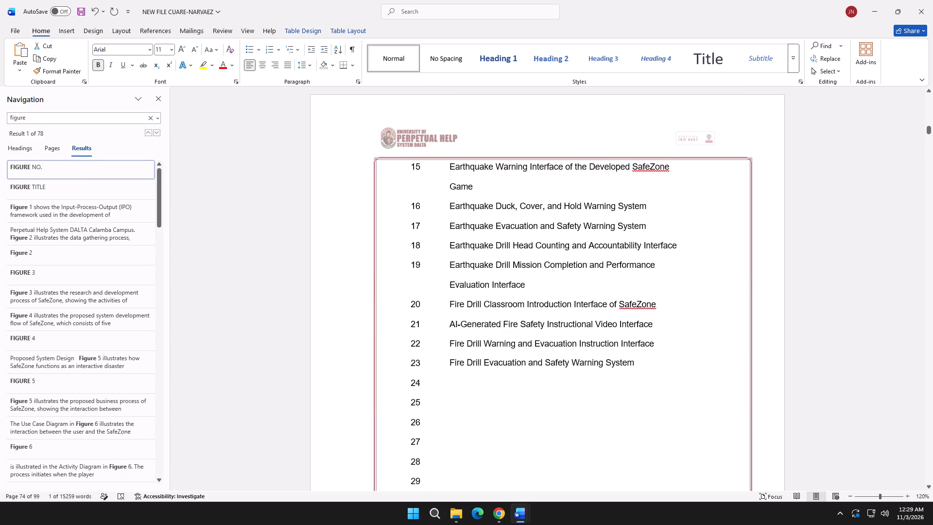
pyautogui.scroll(-6, 426, 306)
pyautogui.click(460, 300)
pyautogui.hotkey('ctrl', 'v')
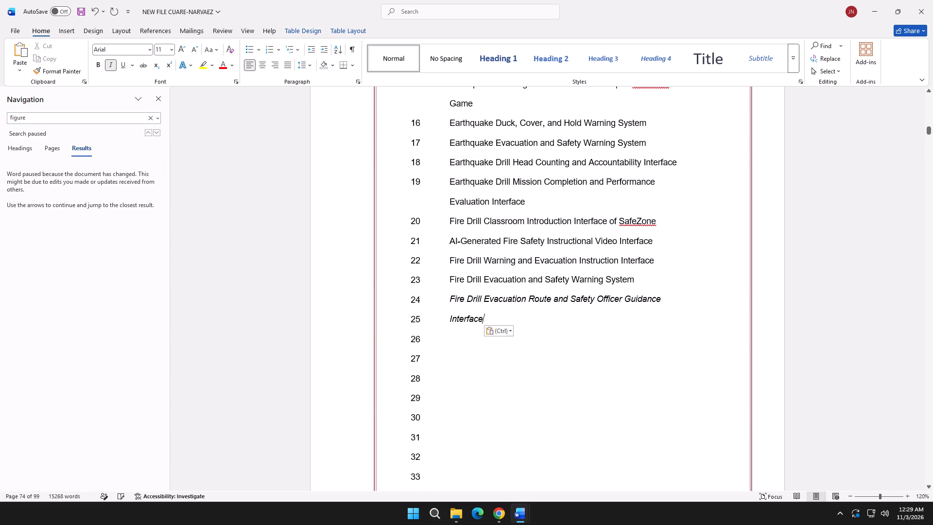
pyautogui.moveTo(489, 318); pyautogui.dragTo(451, 304)
pyautogui.click(471, 288)
# Insert a line break after number 24 so that 25 sits below the two-line figure 24 title.
pyautogui.click(448, 311)
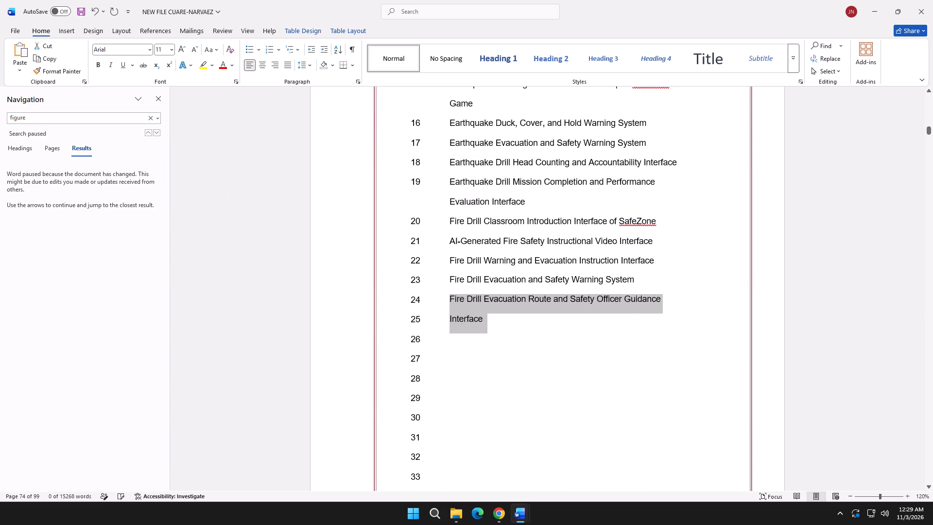
pyautogui.click(430, 316)
pyautogui.click(424, 302)
pyautogui.hotkey('shift', 'Return')
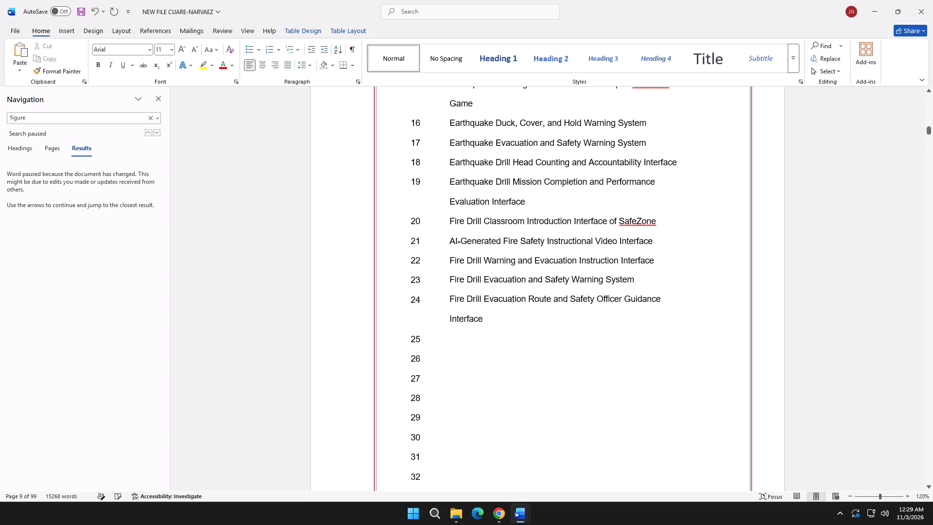
pyautogui.click(466, 330)
pyautogui.click(461, 336)
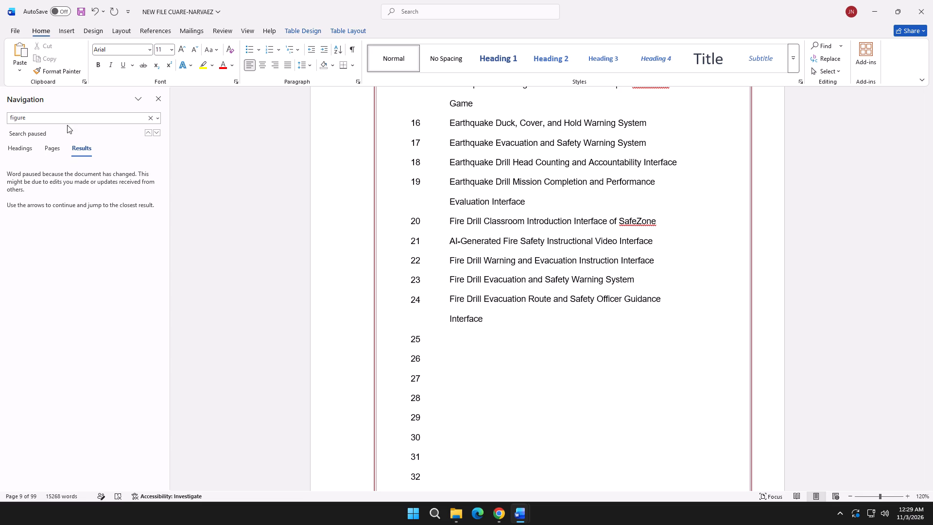
# Search the document for figure 25 and copy its title, Fire Drill Mission Failed and Classroom Return Violation Interface.
pyautogui.click(66, 119)
pyautogui.click(66, 119)
pyautogui.write('25')
pyautogui.moveTo(628, 195); pyautogui.dragTo(386, 193)
pyautogui.hotkey('ctrl', 'c')
# Paste the copied title beside number 25 in the List of Figures and remove its italic formatting.
pyautogui.doubleClick(138, 119)
pyautogui.press('BackSpace')
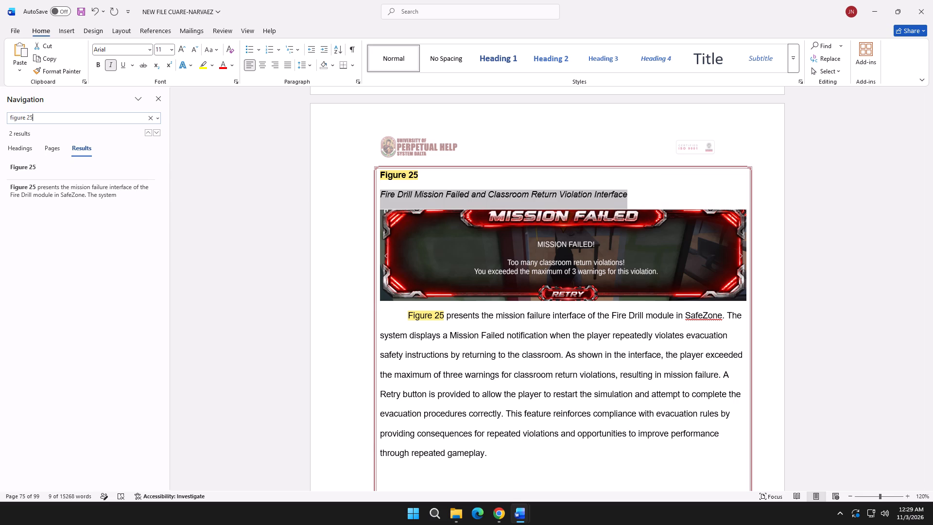
pyautogui.press('BackSpace')
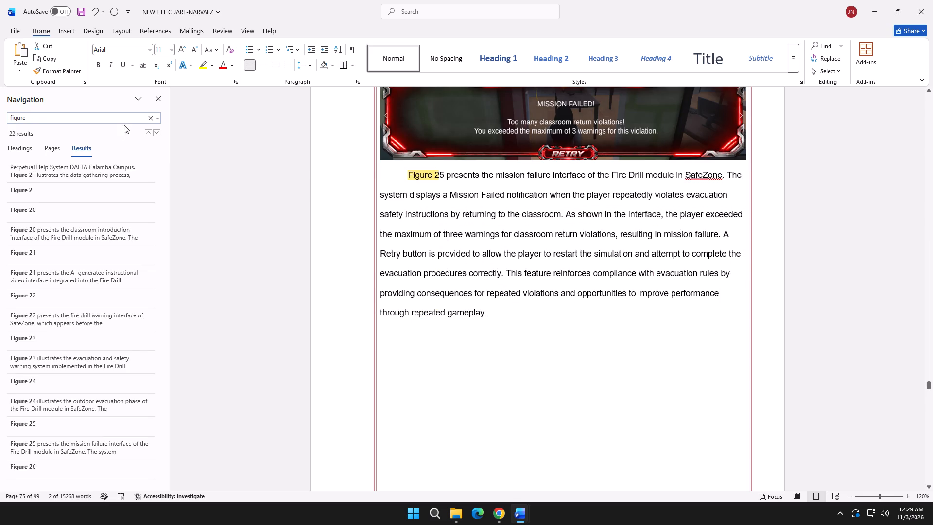
pyautogui.click(81, 169)
pyautogui.scroll(-18, 382, 334)
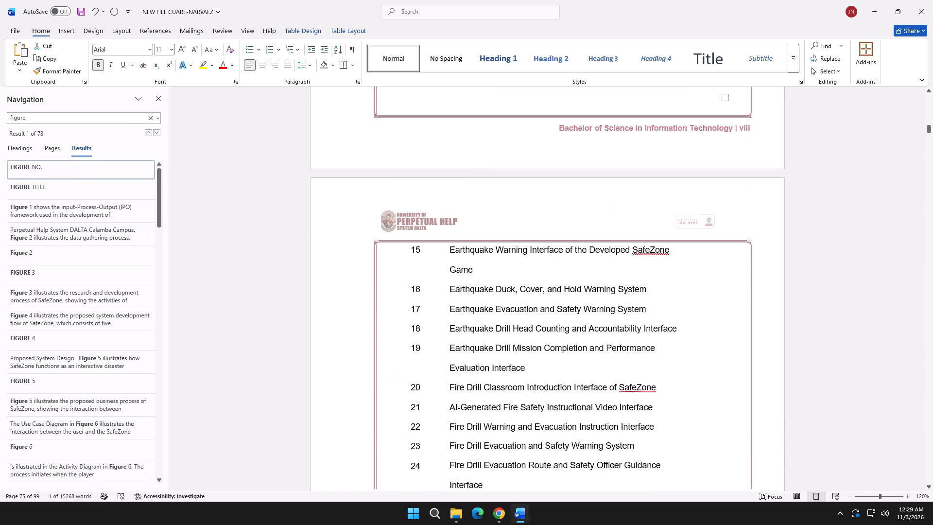
pyautogui.scroll(-5, 461, 354)
pyautogui.click(448, 364)
pyautogui.click(453, 367)
pyautogui.hotkey('ctrl', 'v')
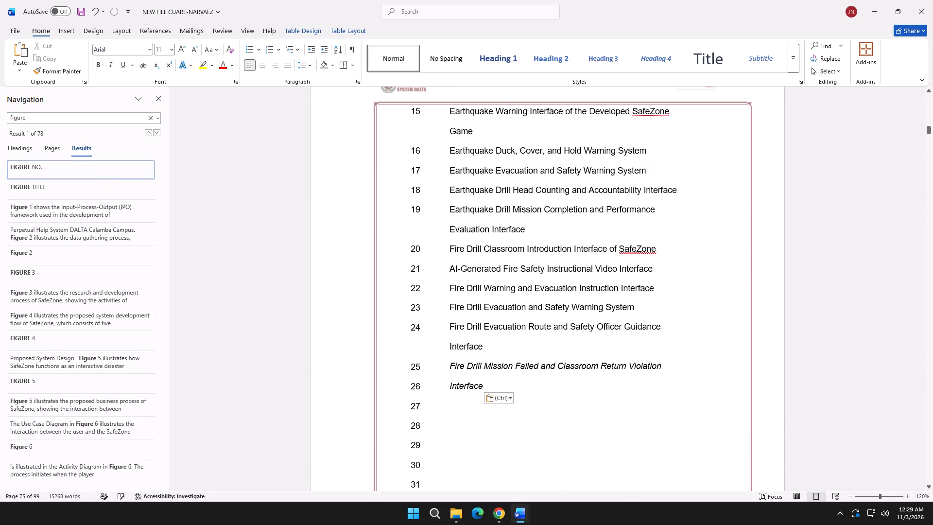
pyautogui.moveTo(485, 383); pyautogui.dragTo(450, 369)
pyautogui.click(468, 351)
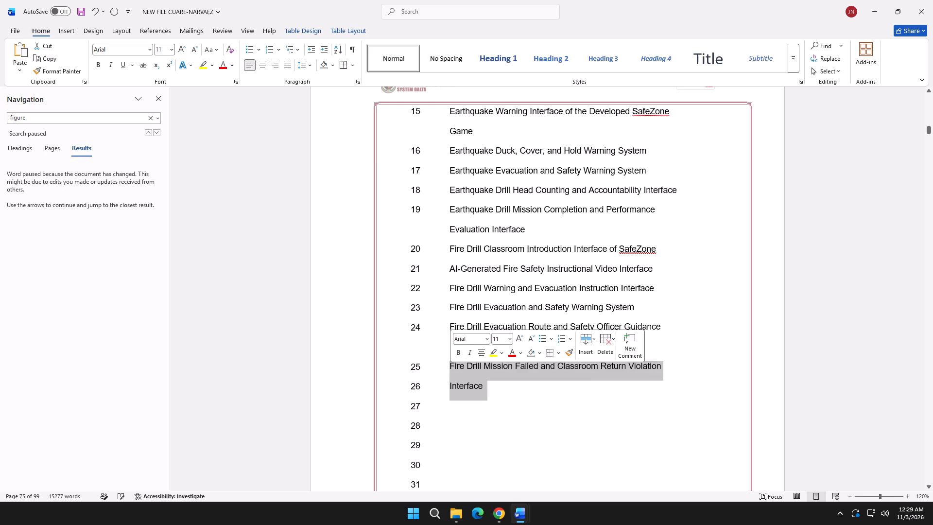
# Insert a line break before number 26 so that it sits below the two-line figure 25 title.
pyautogui.click(435, 381)
pyautogui.click(410, 384)
pyautogui.hotkey('shift', 'Return')
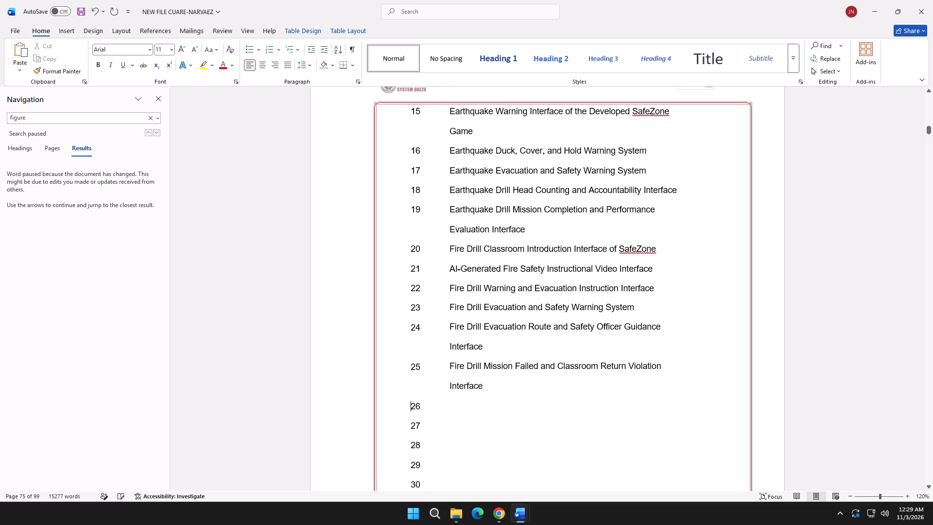
# Search the document for figure 26 and copy its title, Fire Drill Head Counting Progress Interface.
pyautogui.click(73, 120)
pyautogui.click(73, 120)
pyautogui.press('2')
pyautogui.press('6')
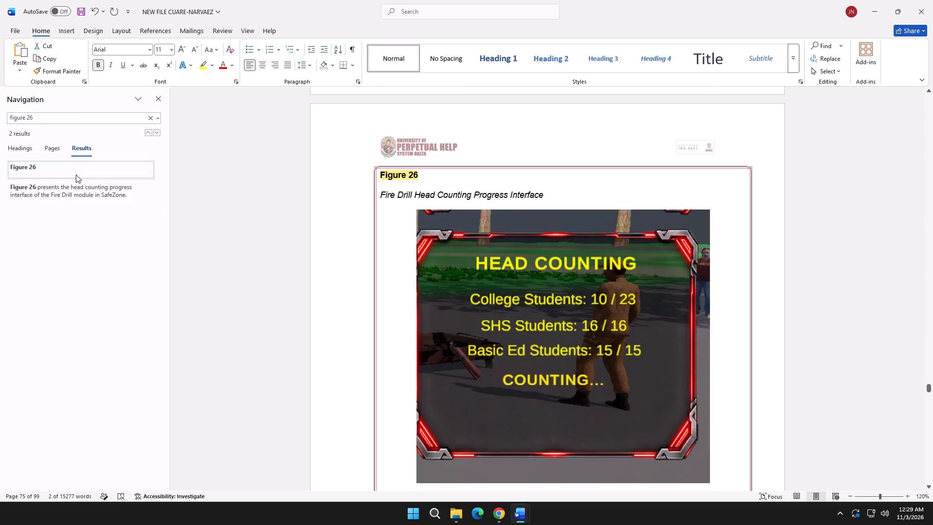
pyautogui.moveTo(542, 197); pyautogui.dragTo(376, 193)
pyautogui.hotkey('ctrl', 'c')
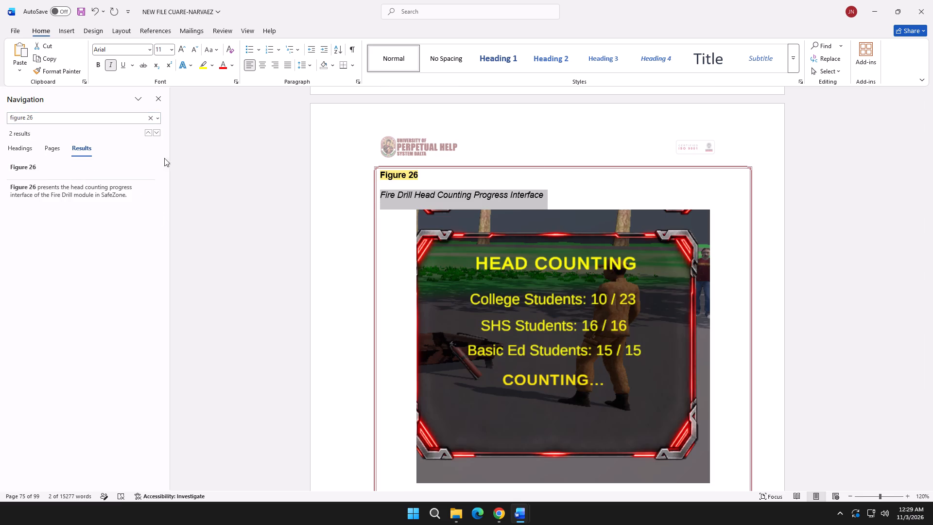
# Paste the copied title on a new line beside number 26 in the List of Figures and remove its italic formatting.
pyautogui.click(128, 122)
pyautogui.click(126, 119)
pyautogui.press('BackSpace')
pyautogui.press('BackSpace')
pyautogui.click(108, 173)
pyautogui.scroll(-9, 389, 355)
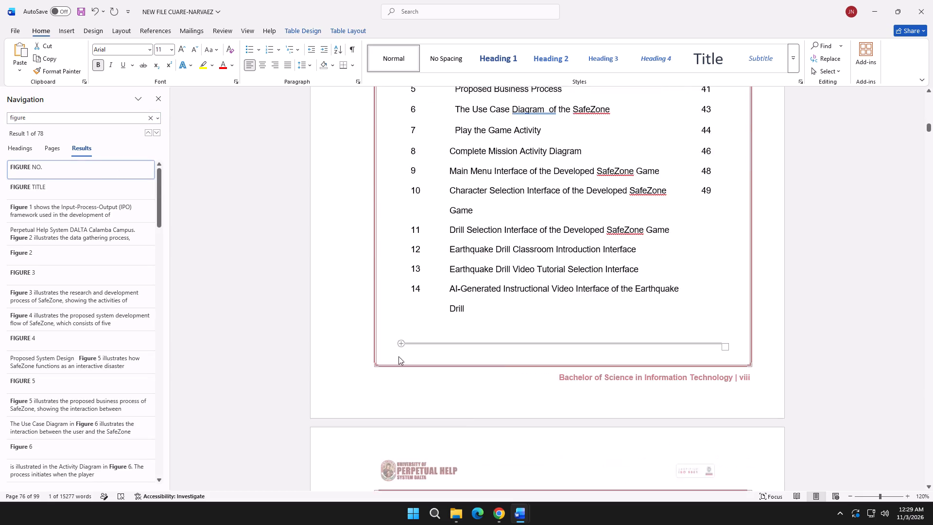
pyautogui.scroll(-18, 398, 356)
pyautogui.click(449, 295)
pyautogui.click(452, 296)
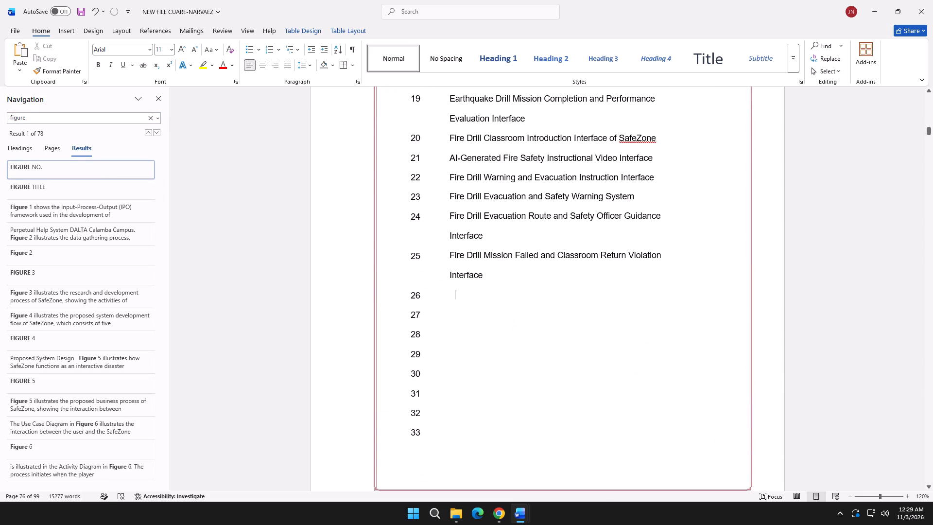
pyautogui.click(450, 296)
pyautogui.click(499, 267)
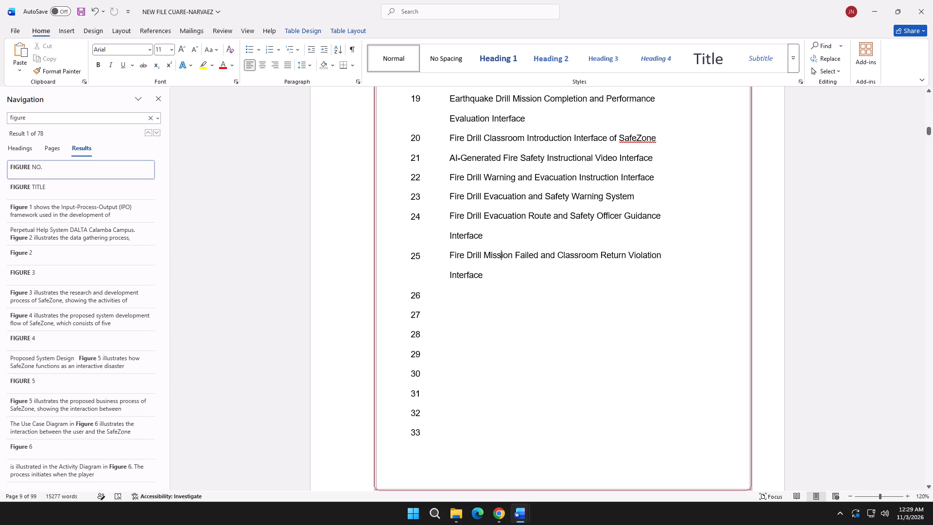
pyautogui.click(492, 278)
pyautogui.hotkey('shift', 'Return')
pyautogui.hotkey('ctrl', 'v')
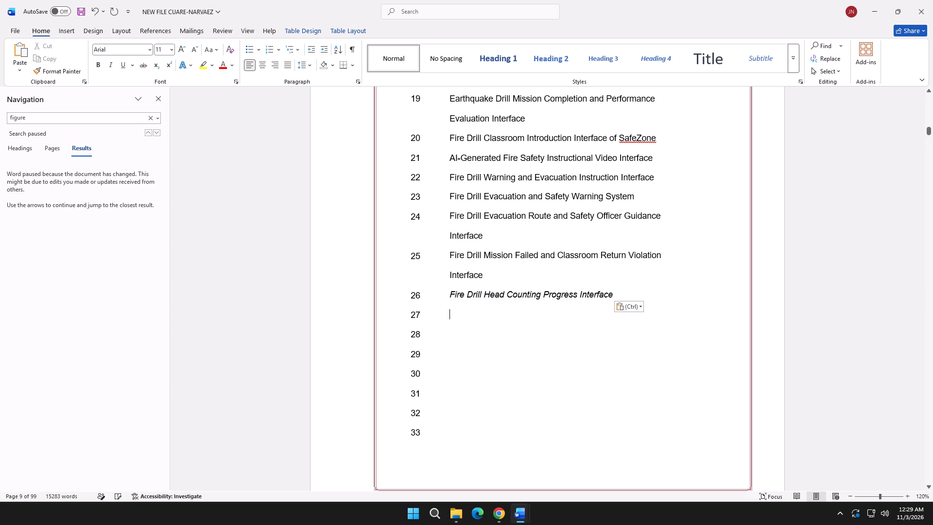
pyautogui.moveTo(614, 297); pyautogui.dragTo(455, 296)
pyautogui.click(473, 279)
pyautogui.click(457, 310)
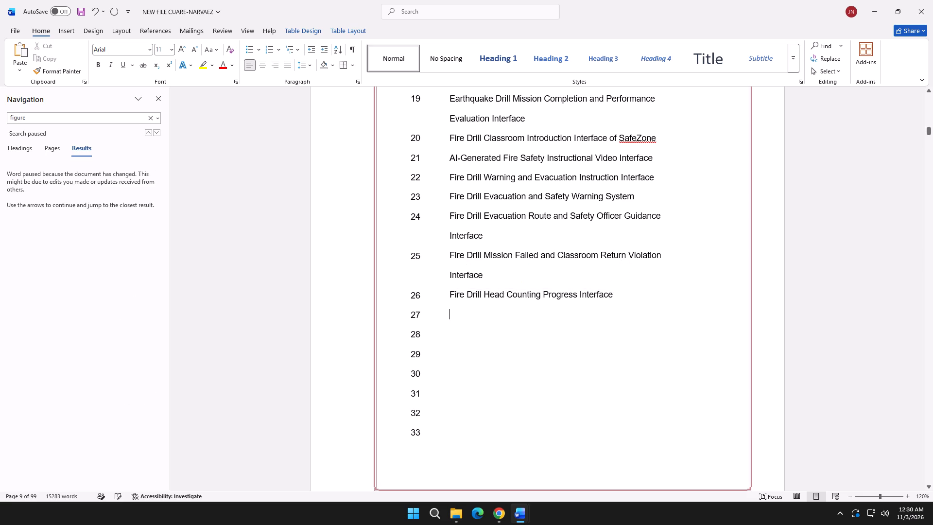
# Search the document for figure 27 and copy its title, Fire Safety Officer Demonstration Interface.
pyautogui.doubleClick(80, 119)
pyautogui.write('27')
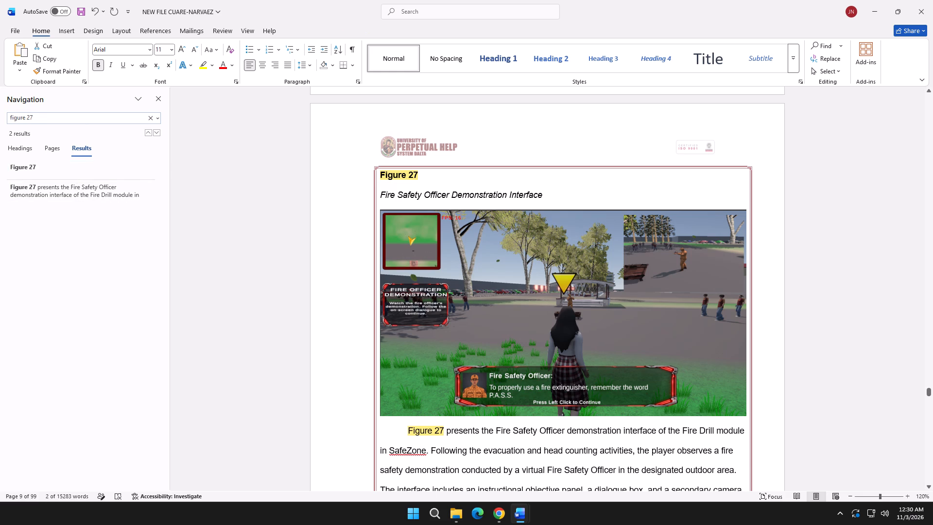
pyautogui.moveTo(543, 197); pyautogui.dragTo(390, 194)
pyautogui.hotkey('ctrl', 'c')
# Paste the copied title beside number 27 in the List of Figures and remove its italic formatting.
pyautogui.doubleClick(86, 122)
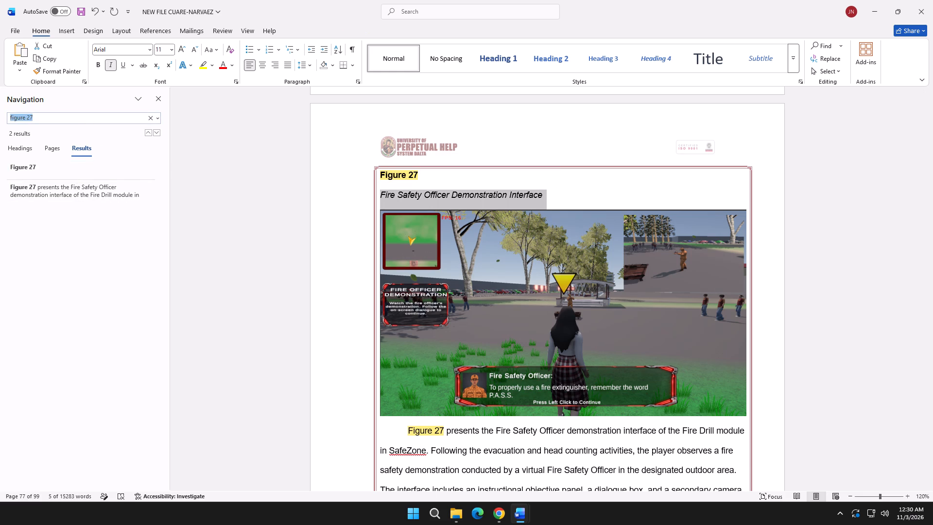
pyautogui.press('BackSpace')
pyautogui.press('BackSpace')
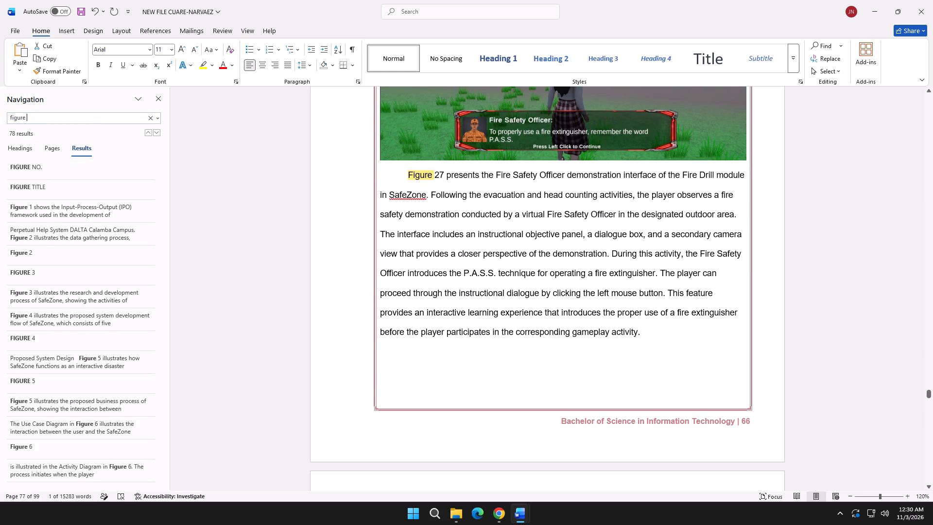
pyautogui.click(83, 164)
pyautogui.scroll(-20, 480, 336)
pyautogui.scroll(-1, 480, 336)
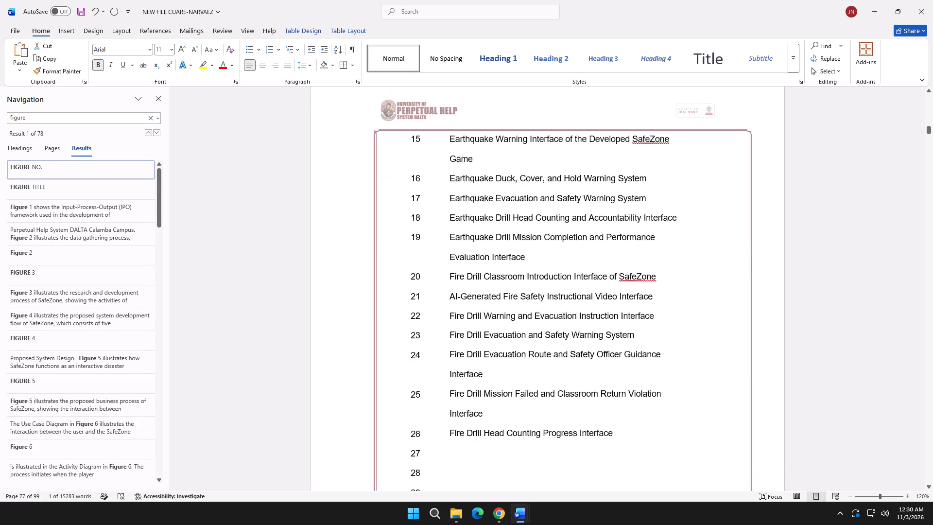
pyautogui.scroll(-6, 479, 337)
pyautogui.click(450, 314)
pyautogui.hotkey('ctrl', 'v')
pyautogui.moveTo(614, 315); pyautogui.dragTo(608, 315)
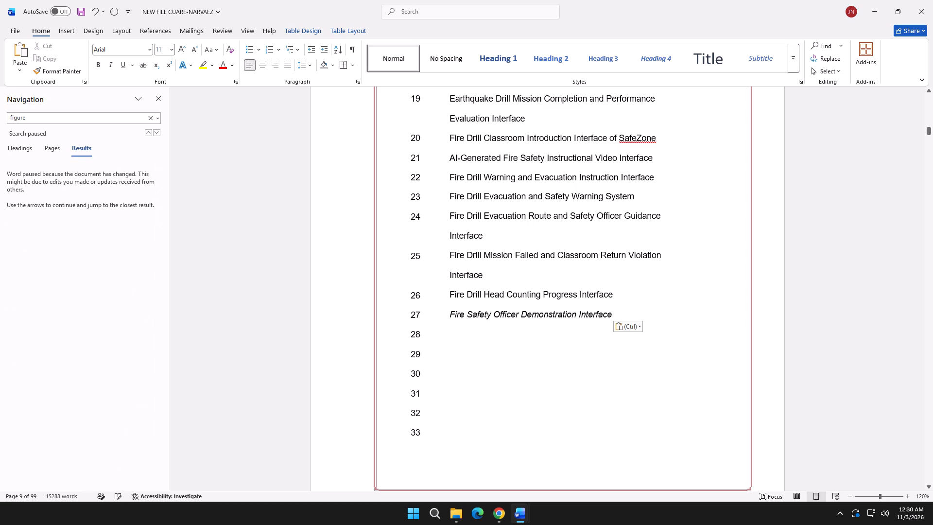
pyautogui.moveTo(608, 315); pyautogui.dragTo(451, 318)
pyautogui.click(449, 320)
pyautogui.moveTo(451, 315); pyautogui.dragTo(463, 315)
pyautogui.moveTo(463, 315); pyautogui.dragTo(608, 324)
pyautogui.click(624, 306)
pyautogui.click(443, 328)
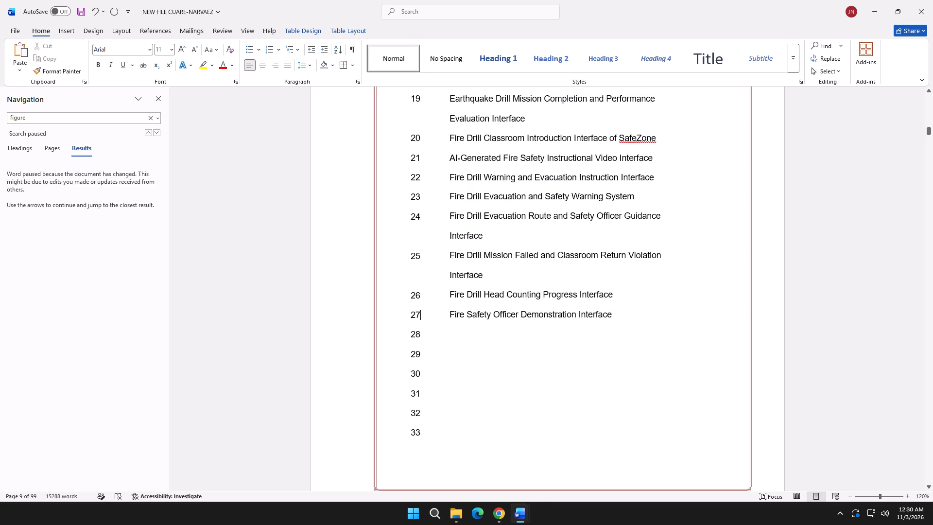
pyautogui.click(458, 332)
# Search the document for figure 28 and copy its title, Fire Extinguisher P.A.S.S. Training Interface of SafeZone.
pyautogui.click(52, 123)
pyautogui.doubleClick(54, 121)
pyautogui.write('28')
pyautogui.press('Return')
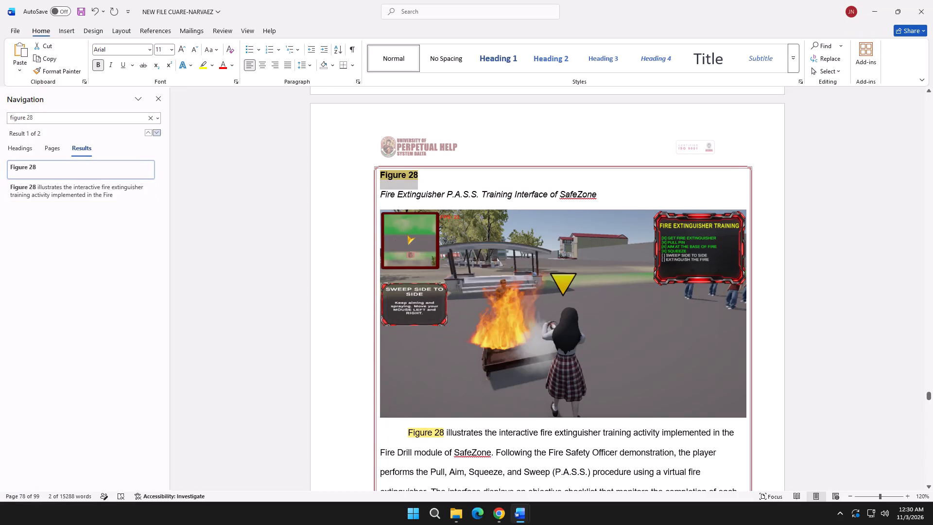
pyautogui.moveTo(598, 199); pyautogui.dragTo(391, 193)
pyautogui.hotkey('ctrl', 'c')
# Paste the copied title beside number 28 in the List of Figures and remove its italic formatting.
pyautogui.doubleClick(79, 117)
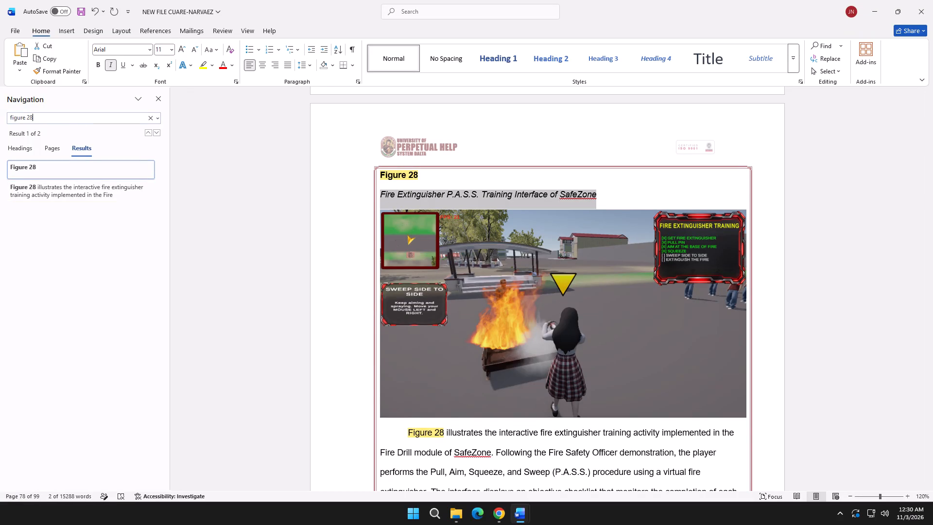
pyautogui.press('BackSpace')
pyautogui.press('BackSpace')
pyautogui.click(80, 169)
pyautogui.scroll(-3, 406, 338)
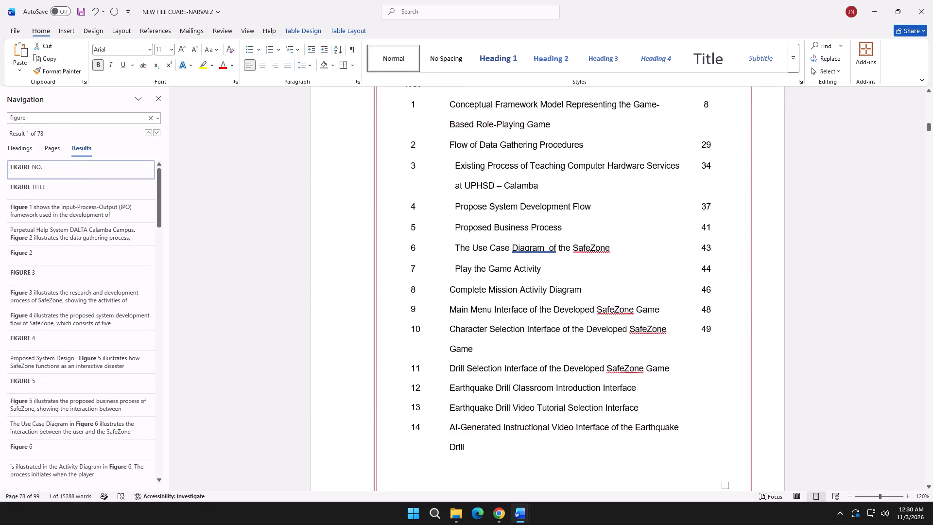
pyautogui.scroll(-20, 413, 345)
pyautogui.scroll(-6, 413, 345)
pyautogui.click(455, 280)
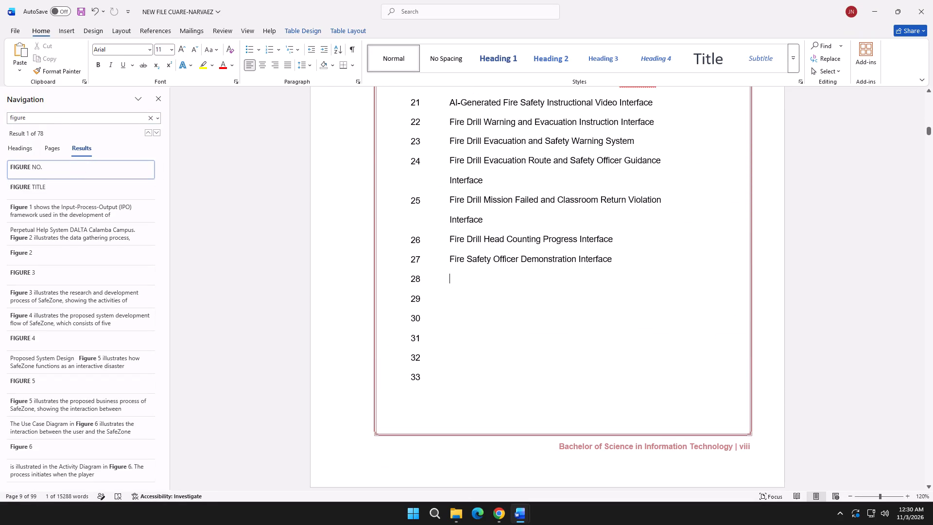
pyautogui.hotkey('ctrl', 'v')
pyautogui.moveTo(667, 280); pyautogui.dragTo(450, 280)
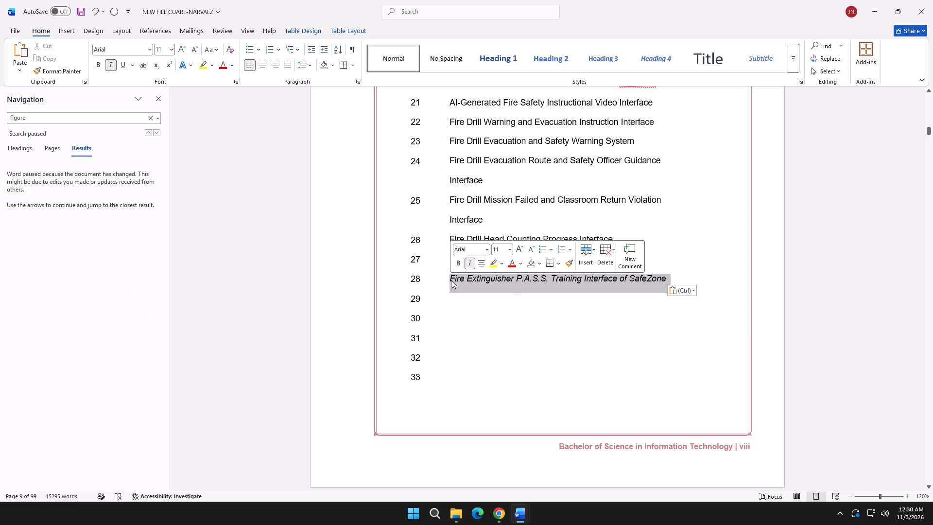
pyautogui.click(464, 263)
pyautogui.click(460, 291)
pyautogui.moveTo(450, 280); pyautogui.dragTo(466, 280)
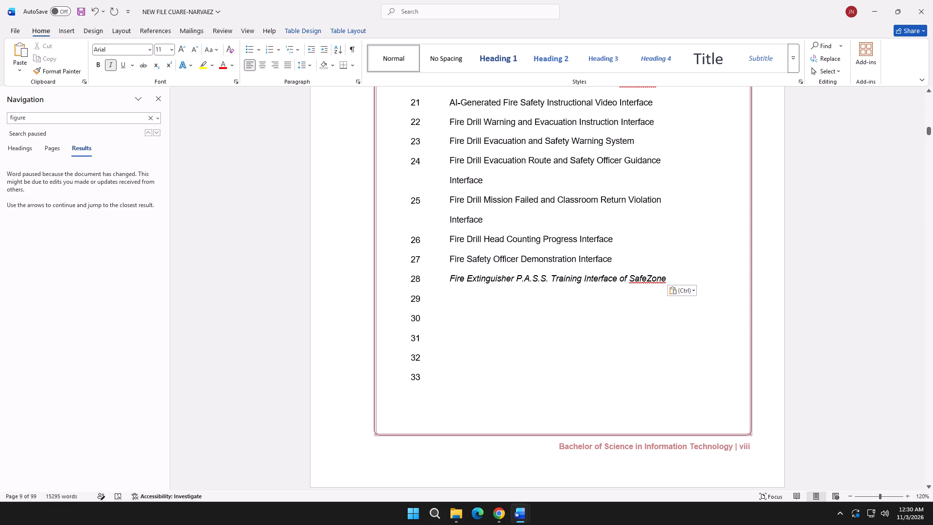
pyautogui.moveTo(466, 280); pyautogui.dragTo(666, 284)
pyautogui.click(685, 269)
pyautogui.click(473, 297)
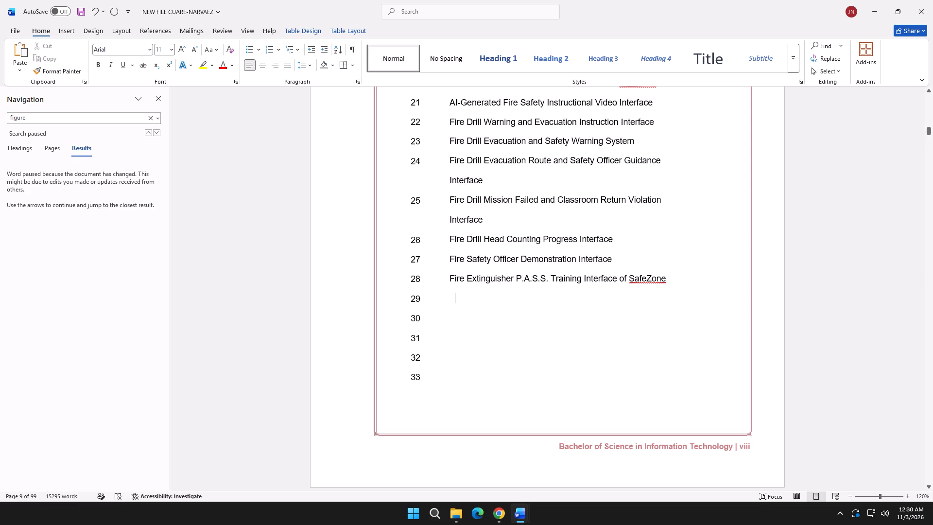
# Search the document for figure 29 and copy its title, Fire Drill Mission Completion and Performance Evaluation Interface.
pyautogui.doubleClick(64, 119)
pyautogui.press('2')
pyautogui.press('9')
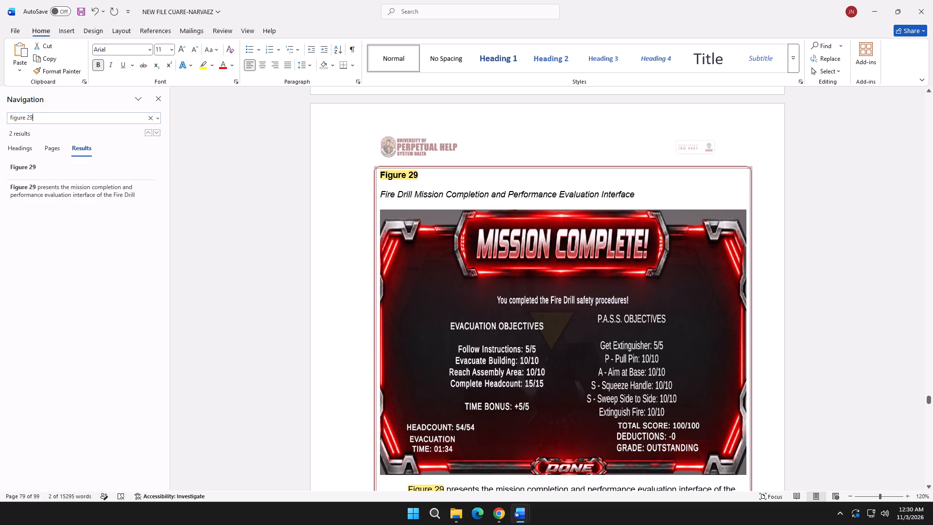
pyautogui.moveTo(635, 196); pyautogui.dragTo(376, 196)
pyautogui.hotkey('ctrl', 'c')
# Paste the copied title on a new line beside number 29 in the List of Figures and remove its italic formatting.
pyautogui.doubleClick(135, 119)
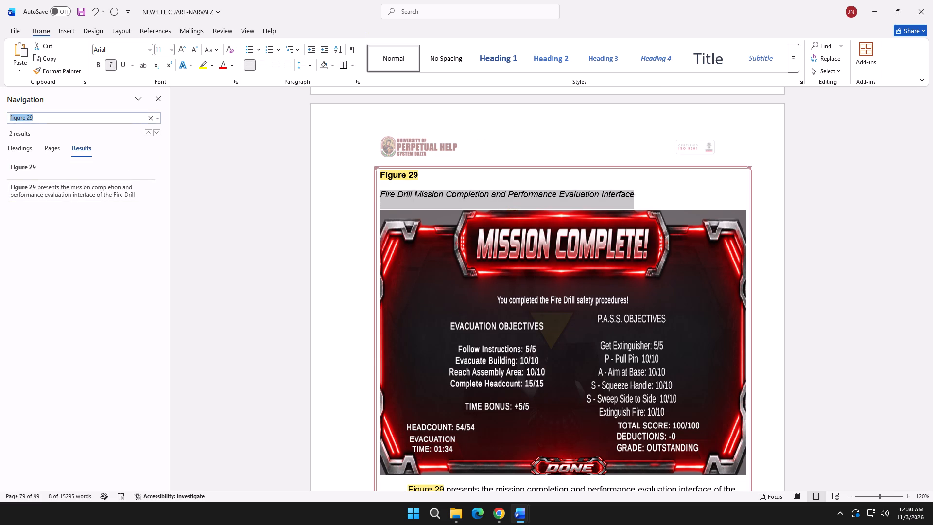
pyautogui.press('BackSpace')
pyautogui.press('BackSpace')
pyautogui.scroll(-7, 451, 301)
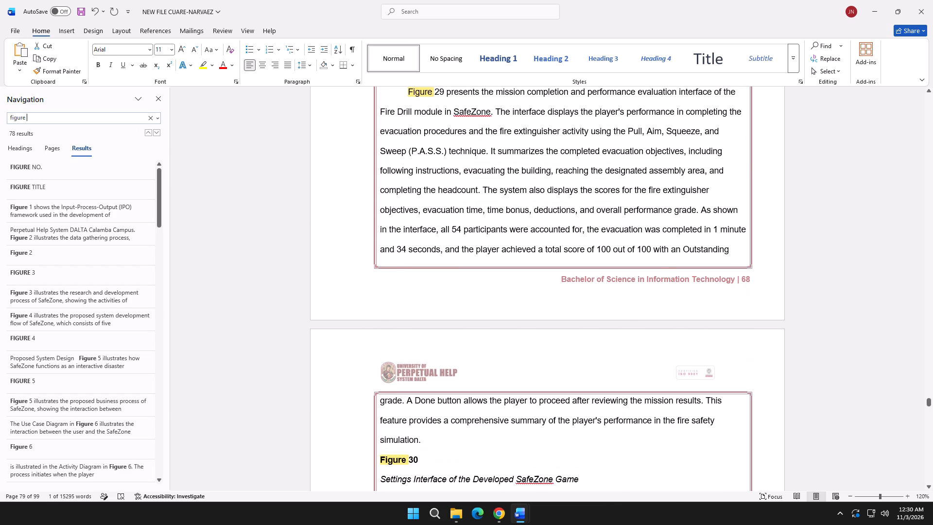
pyautogui.scroll(-4, 457, 304)
pyautogui.click(66, 164)
pyautogui.scroll(-2, 437, 307)
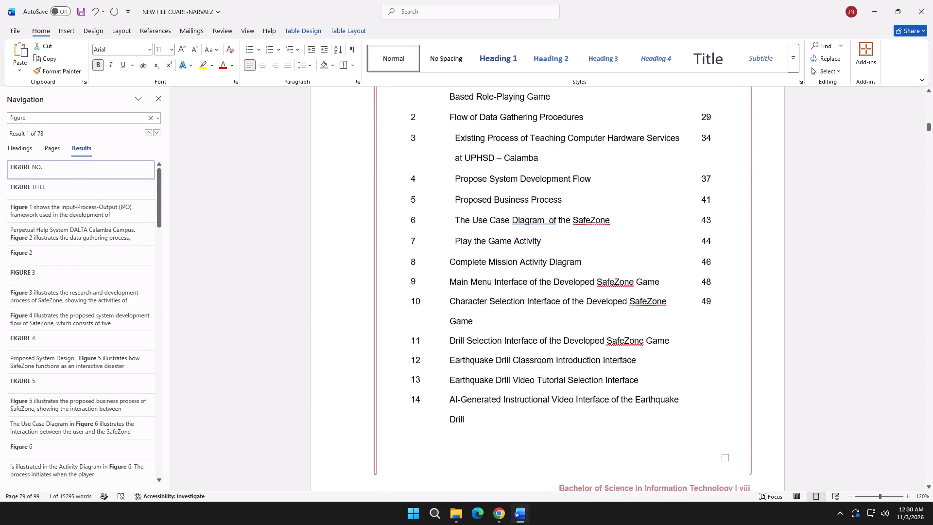
pyautogui.scroll(-20, 441, 309)
pyautogui.scroll(-7, 441, 309)
pyautogui.click(453, 298)
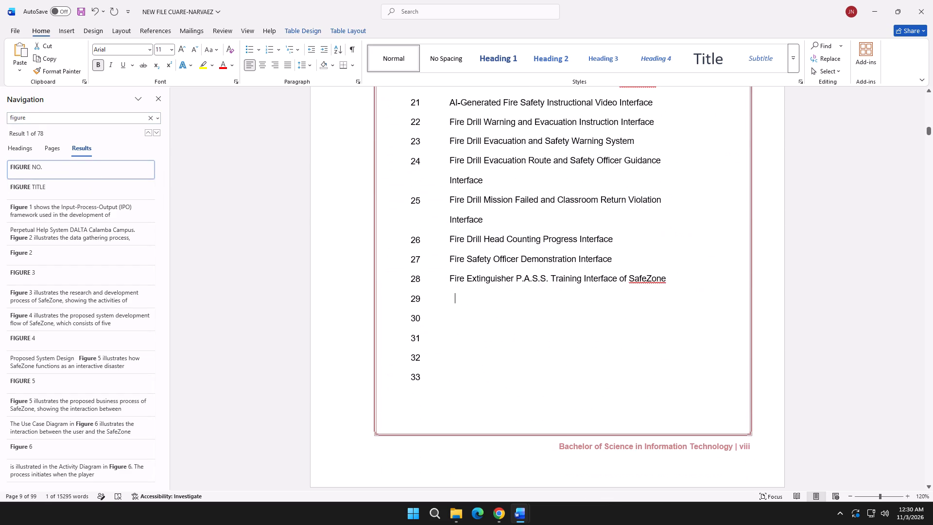
pyautogui.click(451, 298)
pyautogui.click(449, 299)
pyautogui.click(672, 279)
pyautogui.hotkey('shift', 'Return')
pyautogui.hotkey('ctrl', 'v')
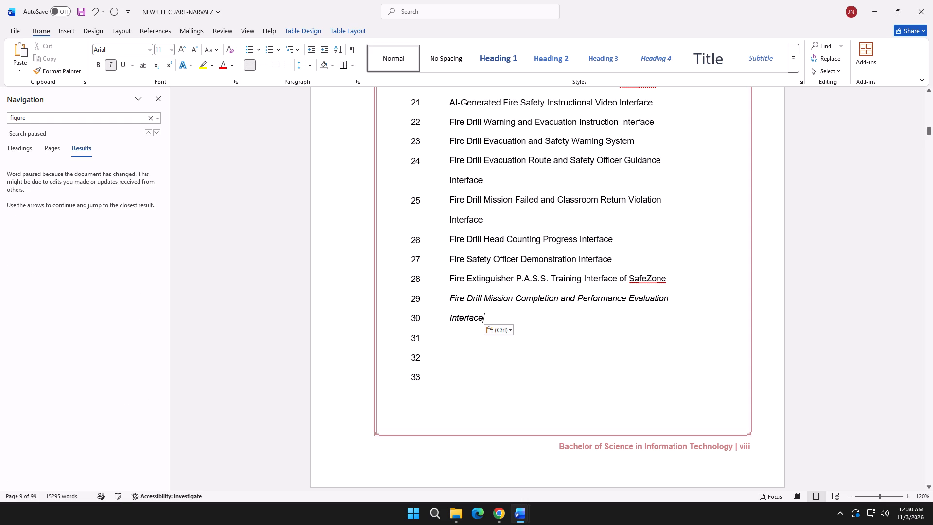
pyautogui.moveTo(489, 320); pyautogui.dragTo(450, 303)
pyautogui.click(450, 306)
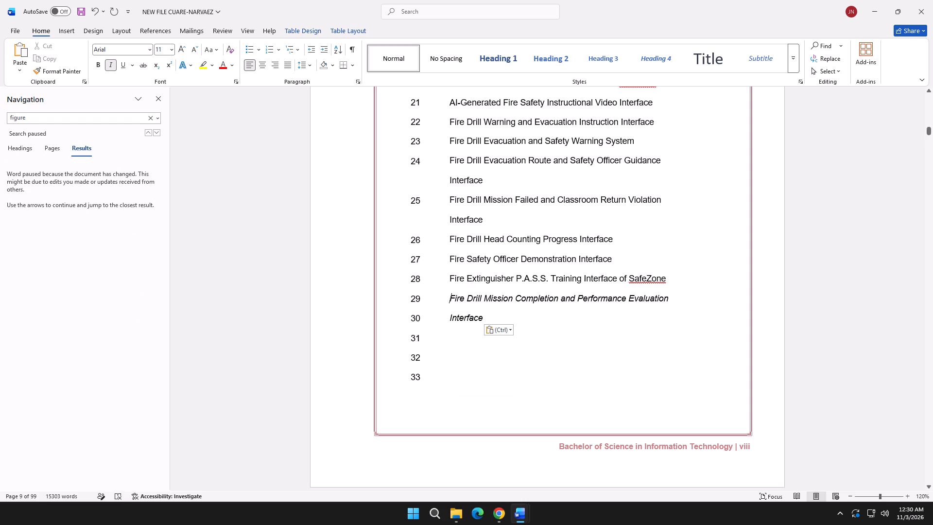
pyautogui.moveTo(483, 316); pyautogui.dragTo(452, 304)
pyautogui.click(455, 309)
pyautogui.moveTo(483, 317); pyautogui.dragTo(455, 306)
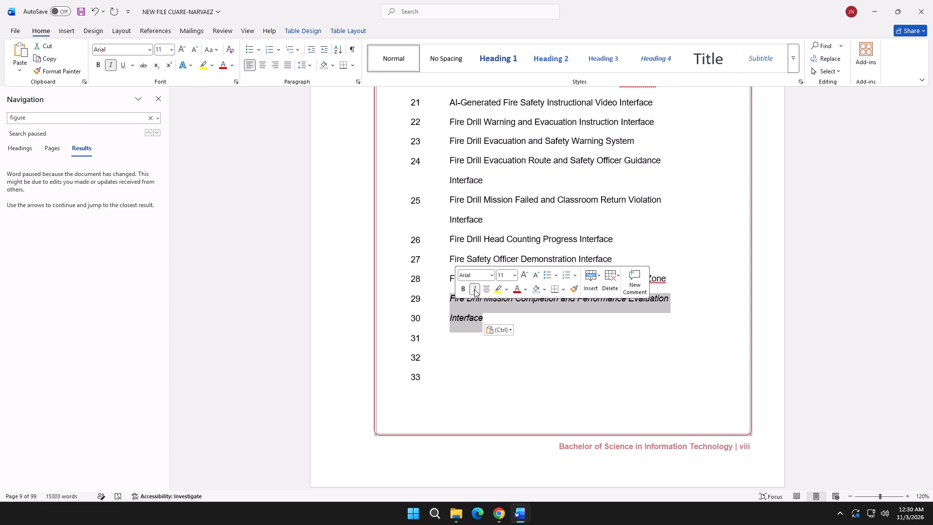
pyautogui.click(474, 289)
pyautogui.click(448, 311)
# Add a line break after number 29 so number 30 sits below the two-line title, and start a new title line beside 30.
pyautogui.click(429, 318)
pyautogui.click(424, 298)
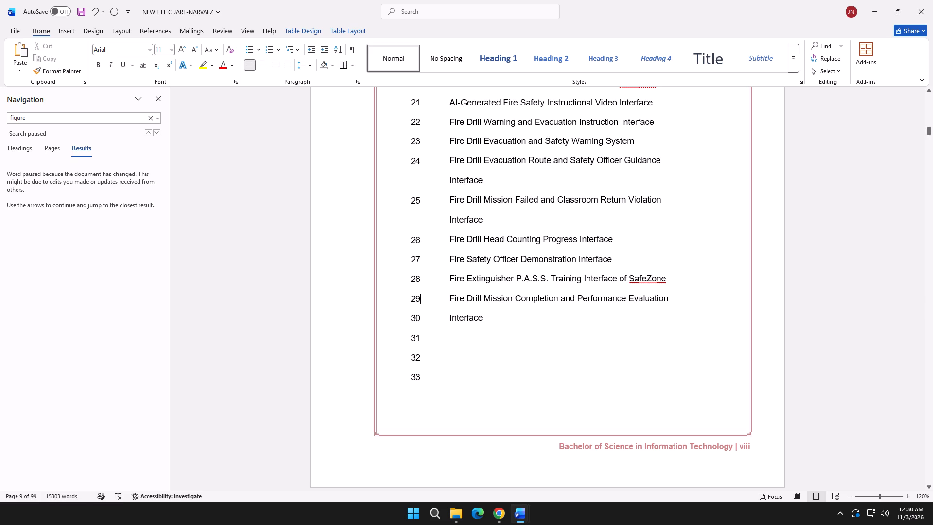
pyautogui.hotkey('shift', 'Return')
pyautogui.click(456, 332)
pyautogui.click(452, 338)
pyautogui.click(446, 340)
pyautogui.click(489, 328)
pyautogui.hotkey('shift', 'Return')
# Search the document for figure 30 and copy its title, Settings Interface of the Developed SafeZone Game.
pyautogui.click(92, 119)
pyautogui.click(92, 119)
pyautogui.write('30')
pyautogui.press('Return')
pyautogui.moveTo(577, 196); pyautogui.dragTo(559, 197)
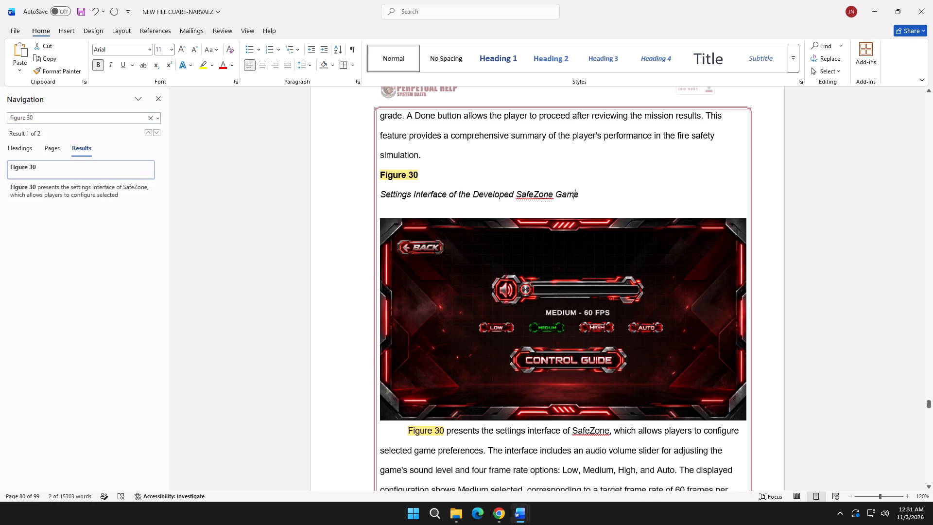
pyautogui.moveTo(559, 197); pyautogui.dragTo(395, 193)
pyautogui.hotkey('ctrl', 'c')
# Paste the copied title beside number 30 in the List of Figures and remove its italic formatting.
pyautogui.doubleClick(78, 118)
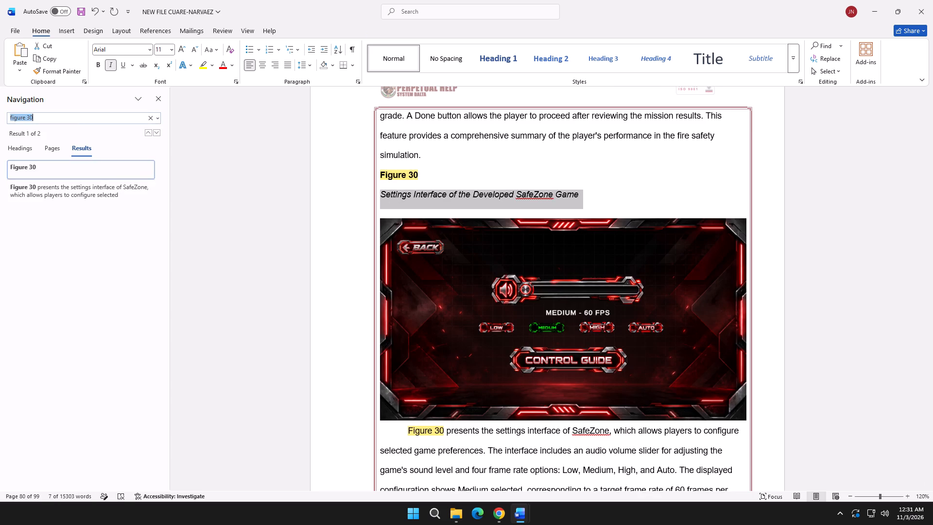
pyautogui.press('BackSpace')
pyautogui.press('BackSpace')
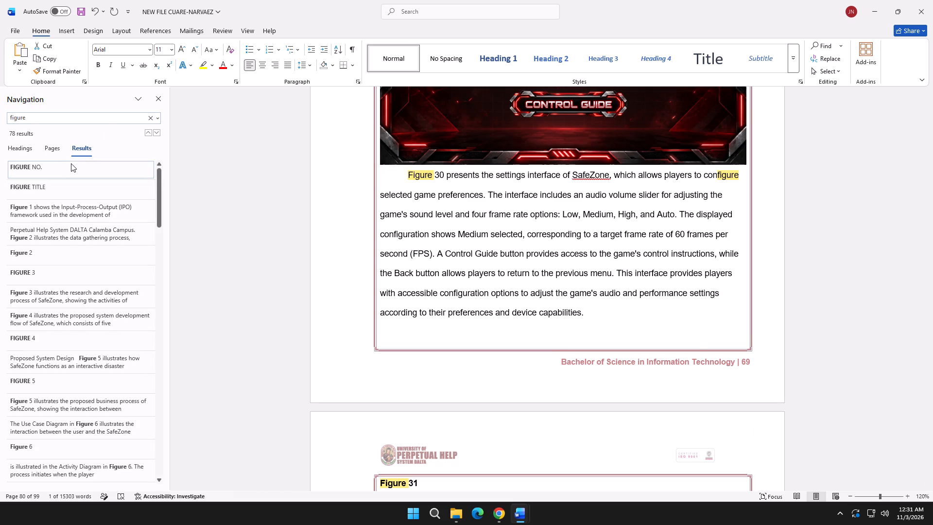
pyautogui.click(69, 167)
pyautogui.scroll(-20, 384, 296)
pyautogui.scroll(-10, 384, 296)
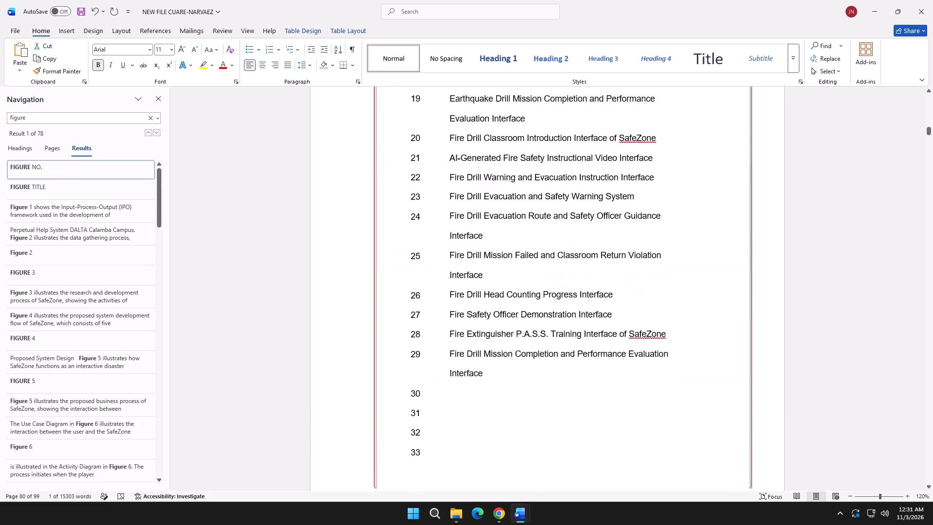
pyautogui.scroll(-2, 431, 317)
pyautogui.click(448, 254)
pyautogui.click(450, 255)
pyautogui.hotkey('ctrl', 'v')
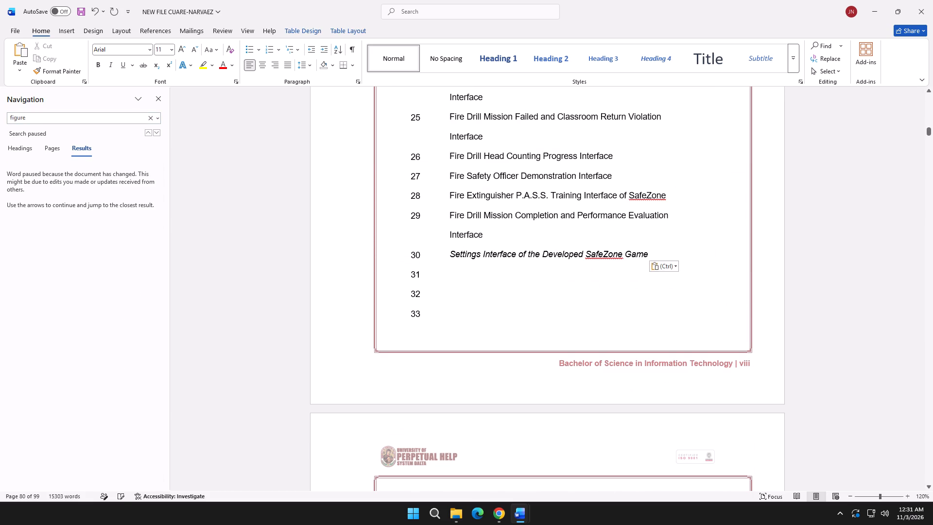
pyautogui.moveTo(650, 253); pyautogui.dragTo(461, 253)
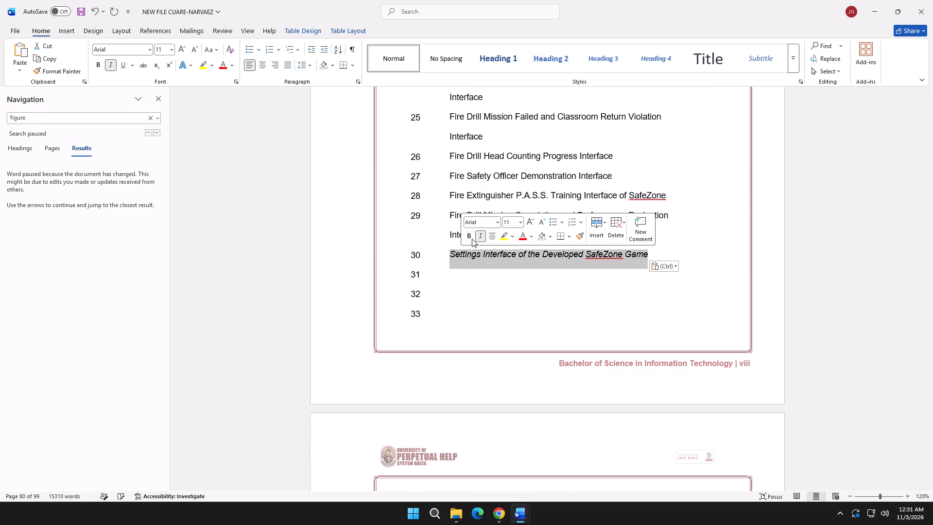
pyautogui.click(480, 236)
pyautogui.click(453, 278)
# Search the document for figure 31 and copy its title, Control Guide Interface of the Developed SafeZone Game.
pyautogui.doubleClick(80, 117)
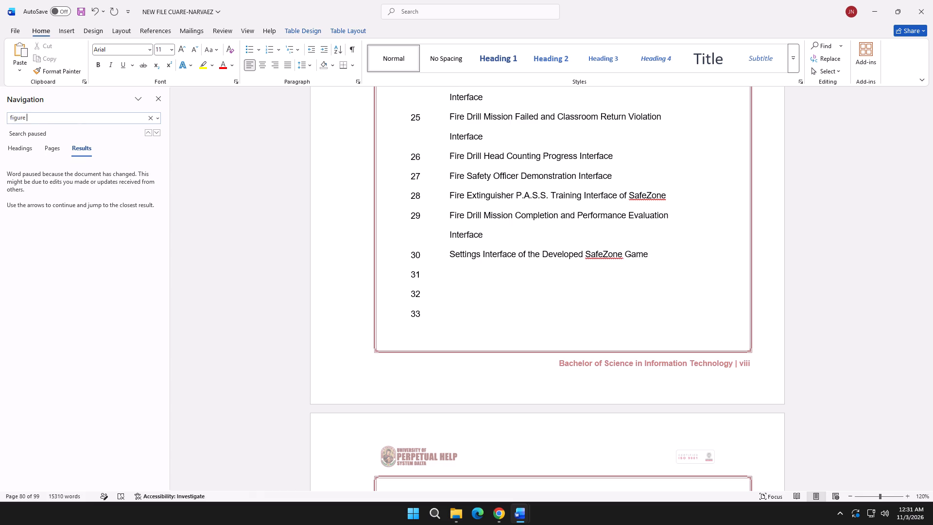
pyautogui.write('31')
pyautogui.click(57, 168)
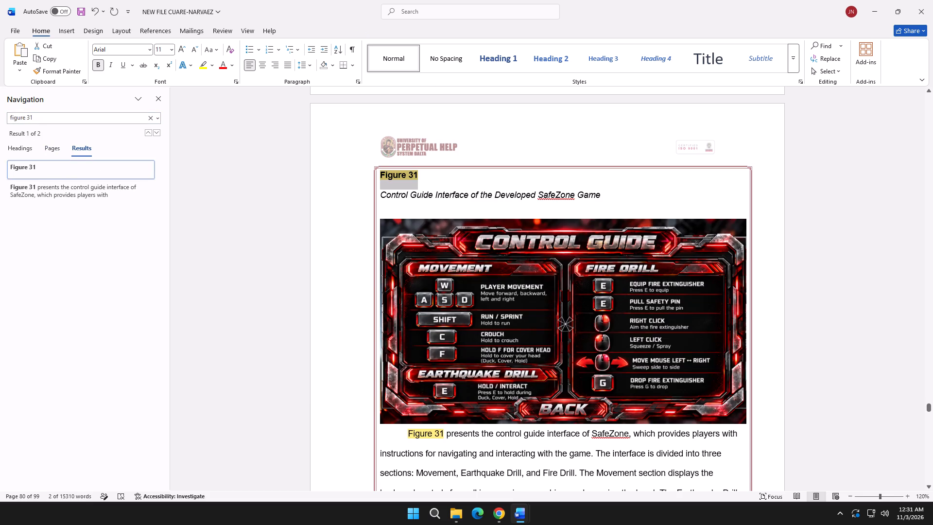
pyautogui.moveTo(598, 196); pyautogui.dragTo(389, 198)
pyautogui.hotkey('ctrl', 'c')
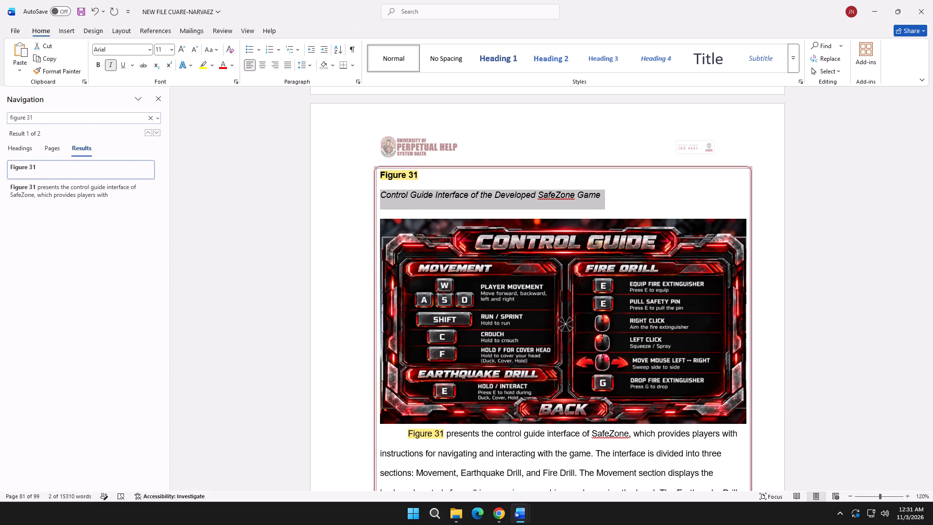
# Paste the copied title beside number 31 in the List of Figures and remove its italic formatting.
pyautogui.click(81, 120)
pyautogui.click(78, 121)
pyautogui.press('BackSpace')
pyautogui.press('BackSpace')
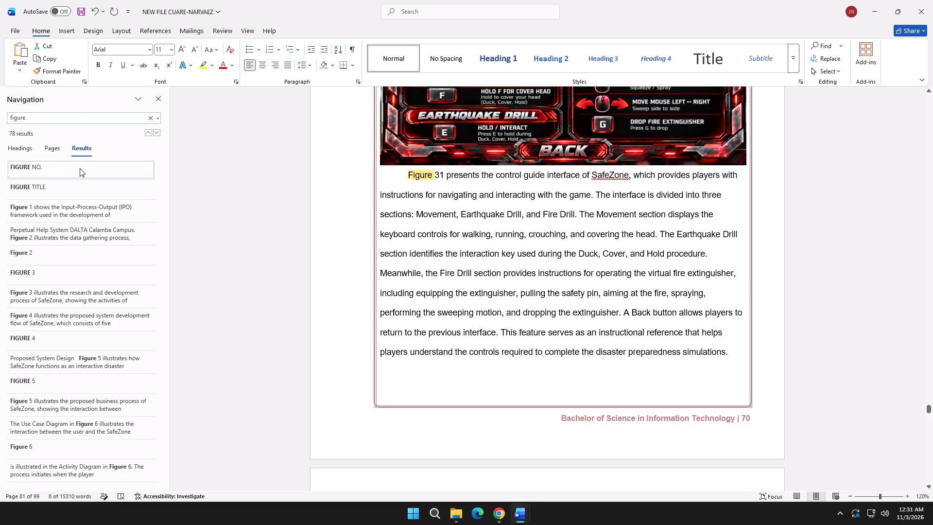
pyautogui.click(80, 168)
pyautogui.scroll(-8, 375, 288)
pyautogui.scroll(-19, 390, 290)
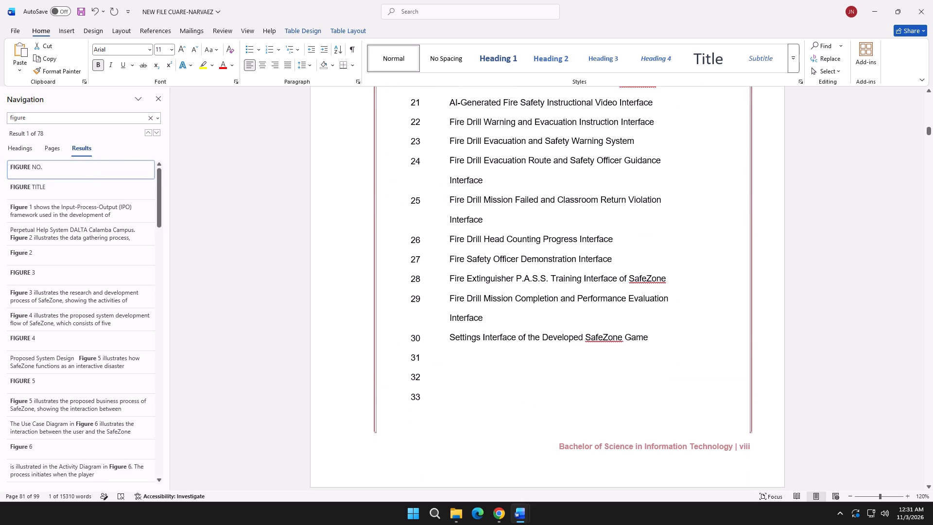
pyautogui.scroll(-6, 409, 296)
pyautogui.click(454, 251)
pyautogui.hotkey('ctrl', 'v')
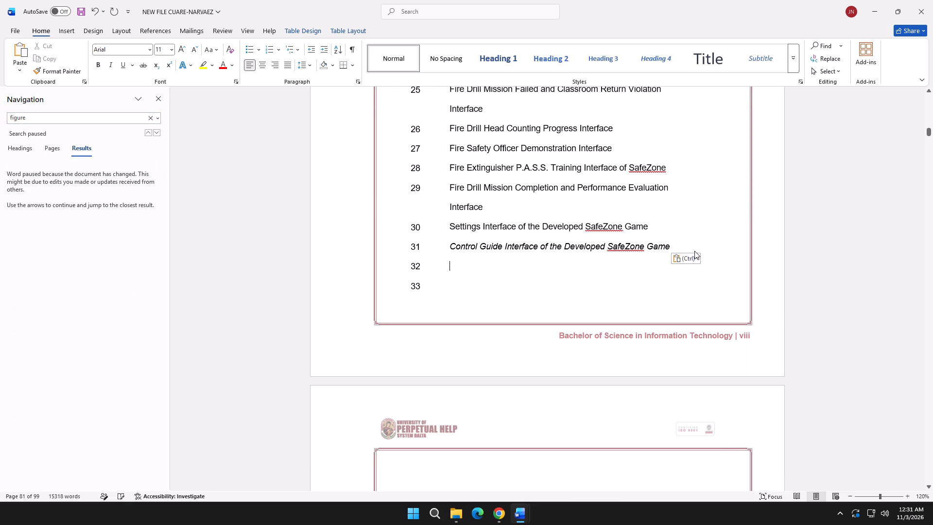
pyautogui.moveTo(673, 246); pyautogui.dragTo(457, 242)
pyautogui.click(474, 224)
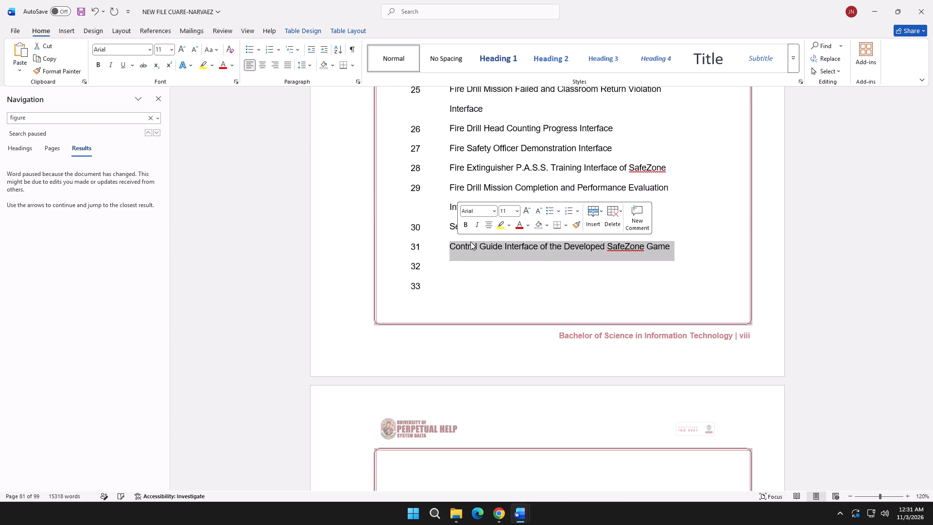
pyautogui.click(454, 269)
# Search the document for figure 32 and copy its title, Accessing the Build Profiles in Unity.
pyautogui.doubleClick(68, 118)
pyautogui.write('31')
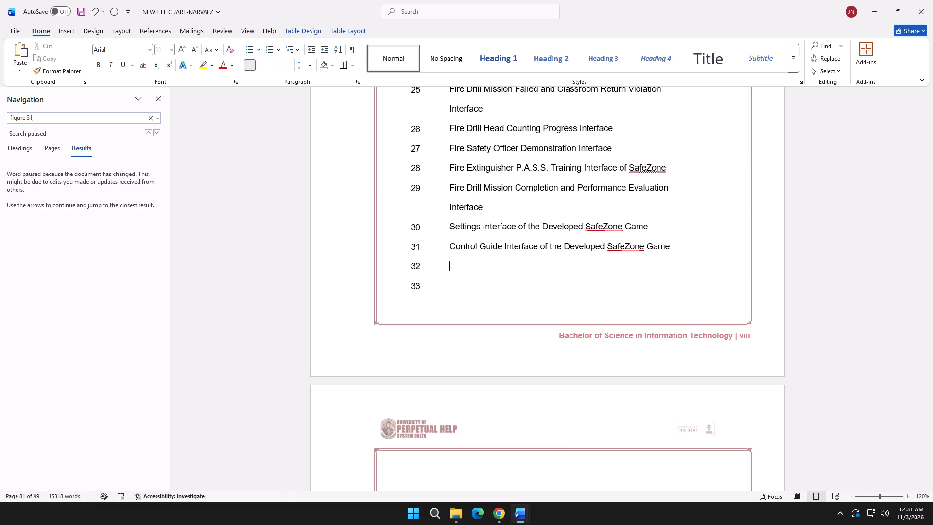
pyautogui.press('BackSpace')
pyautogui.press('2')
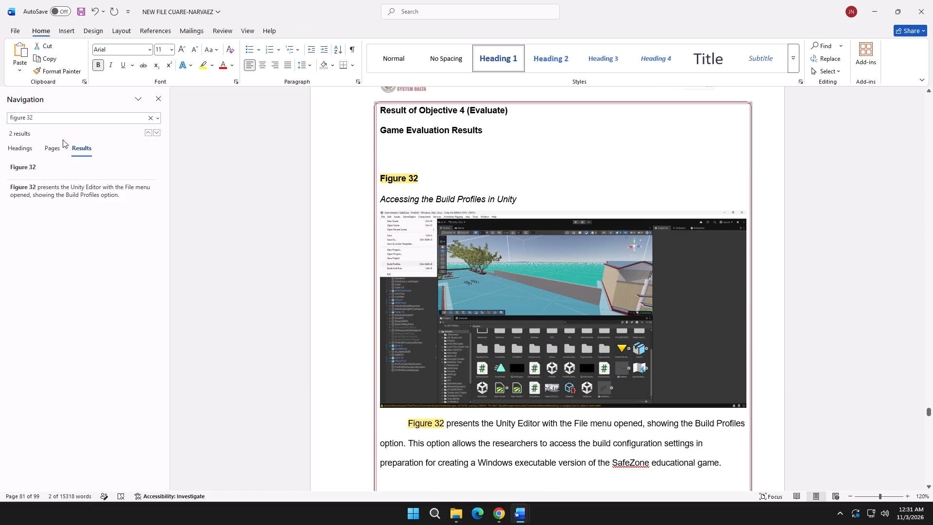
pyautogui.click(69, 165)
pyautogui.click(516, 202)
pyautogui.moveTo(518, 202); pyautogui.dragTo(514, 202)
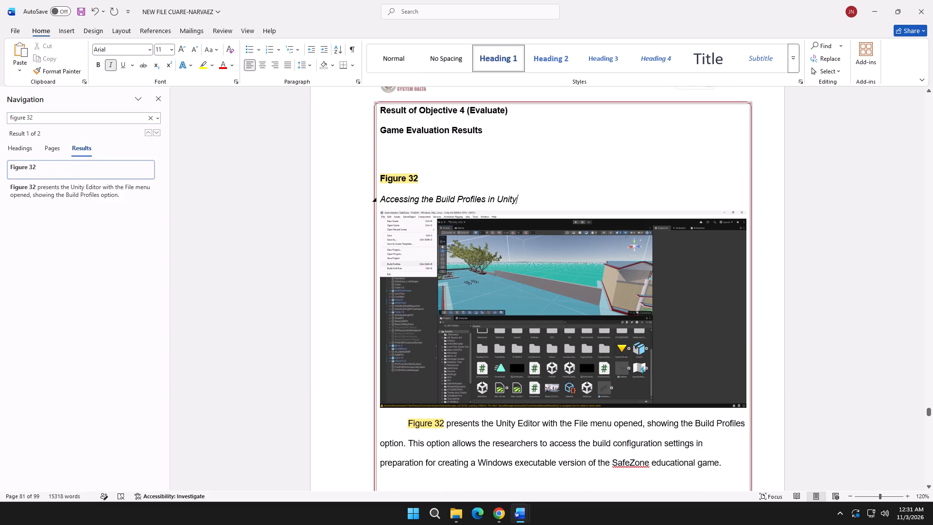
pyautogui.moveTo(514, 202); pyautogui.dragTo(388, 195)
pyautogui.hotkey('ctrl', 'c')
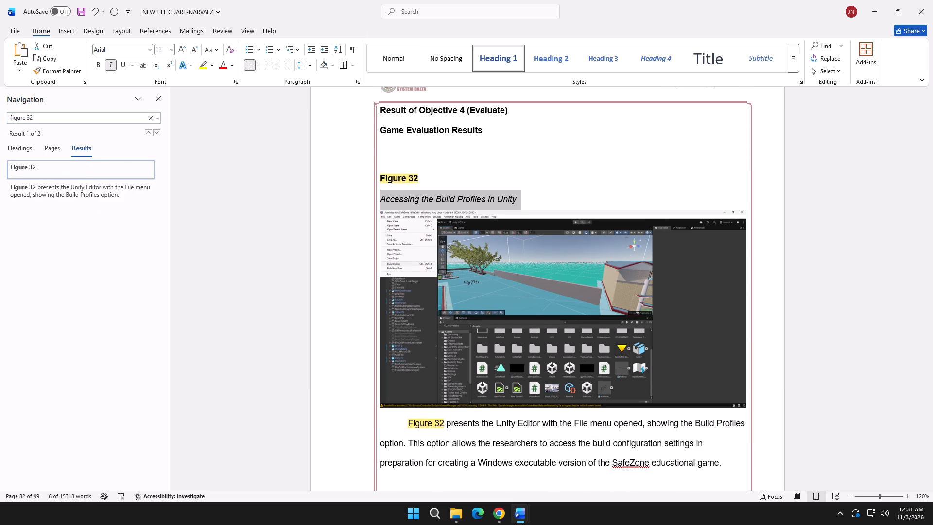
# Paste the copied title into the List of Figures, align it with number 32 using a line break, and remove its italic formatting.
pyautogui.click(121, 120)
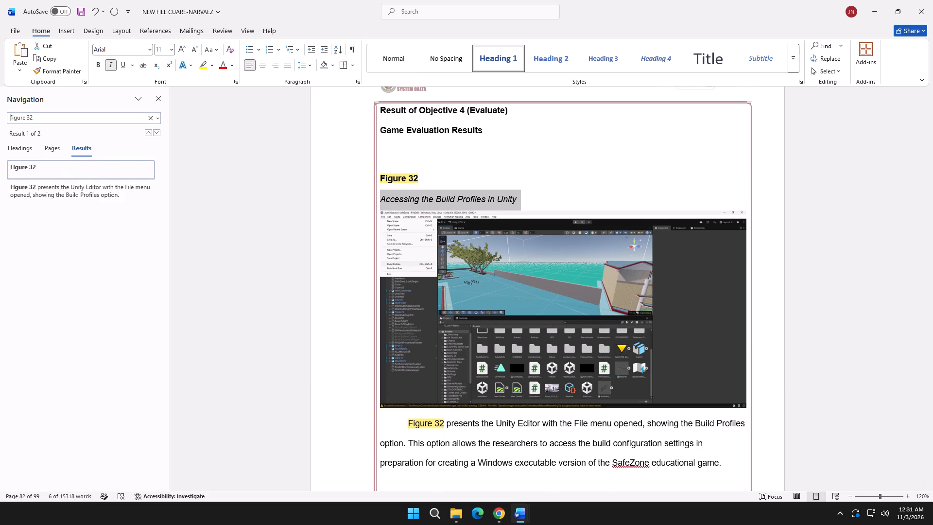
pyautogui.click(121, 120)
pyautogui.press('BackSpace')
pyautogui.press('BackSpace')
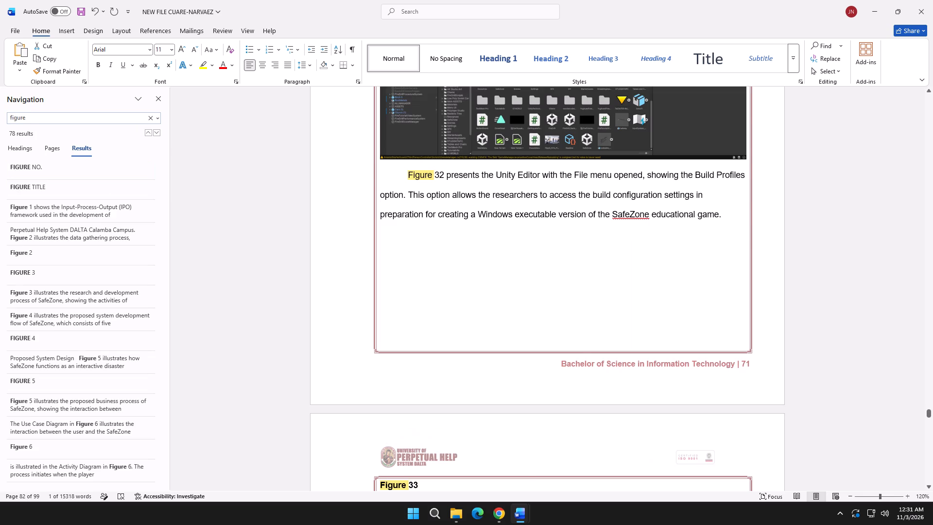
pyautogui.click(86, 163)
pyautogui.scroll(-19, 451, 284)
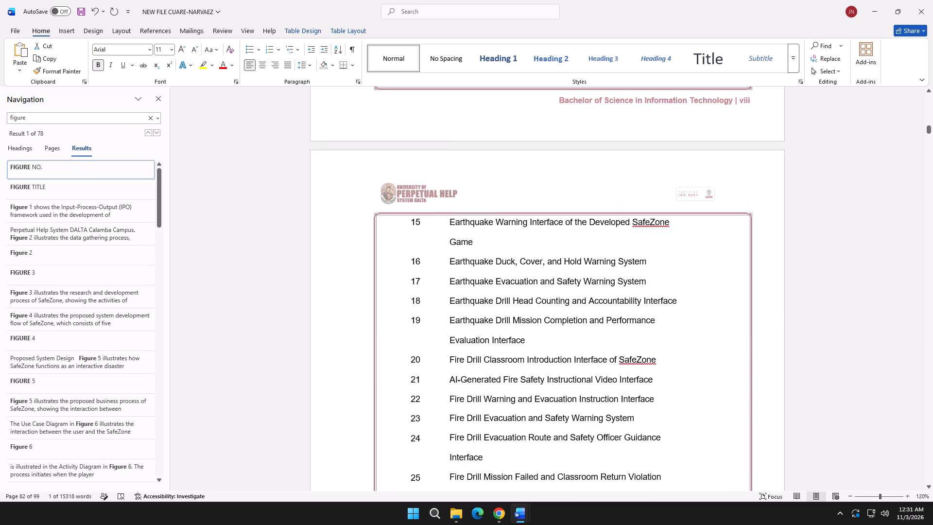
pyautogui.scroll(-12, 455, 290)
pyautogui.click(459, 320)
pyautogui.hotkey('ctrl', 'v')
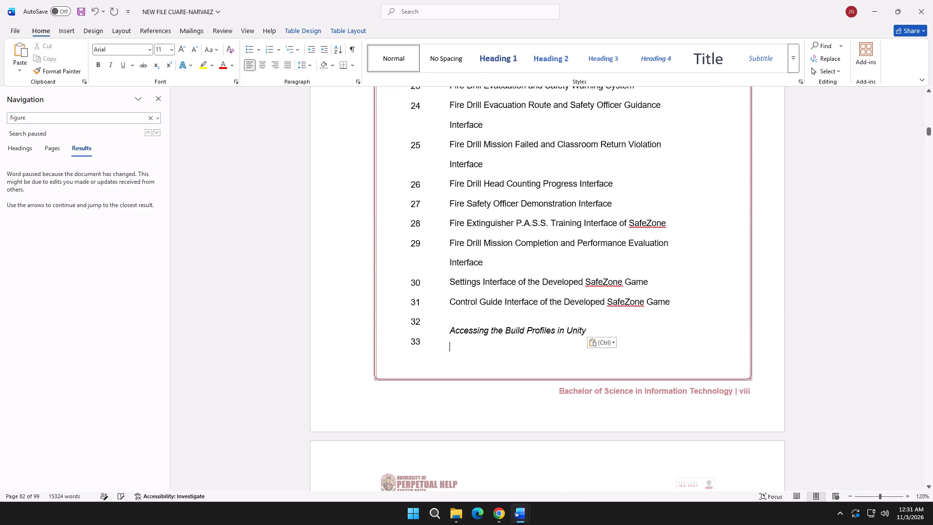
pyautogui.click(447, 328)
pyautogui.click(449, 330)
pyautogui.click(450, 331)
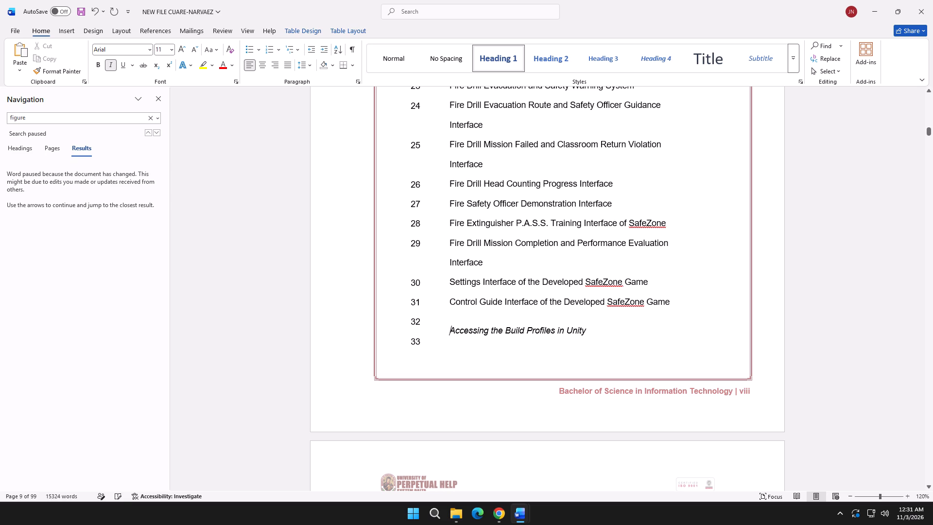
pyautogui.press('BackSpace')
pyautogui.hotkey('shift', 'Return')
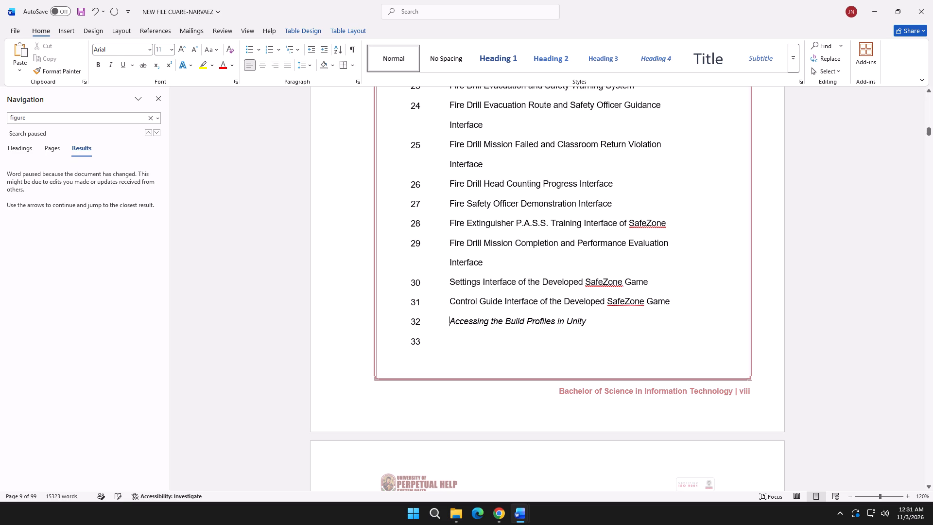
pyautogui.moveTo(603, 323); pyautogui.dragTo(454, 322)
pyautogui.click(475, 305)
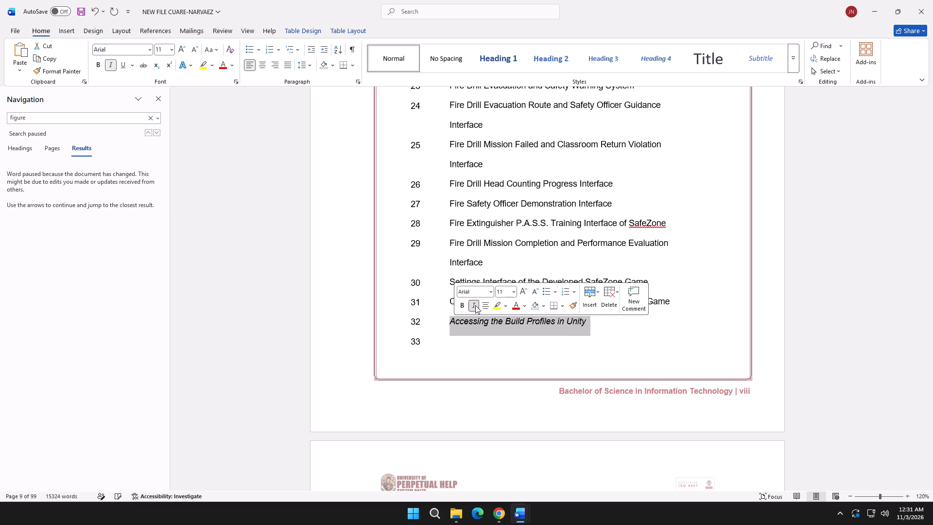
pyautogui.click(464, 339)
# Search the document for figure 33 and copy its title, Unity Build Profiles Scene List.
pyautogui.doubleClick(96, 117)
pyautogui.write('33')
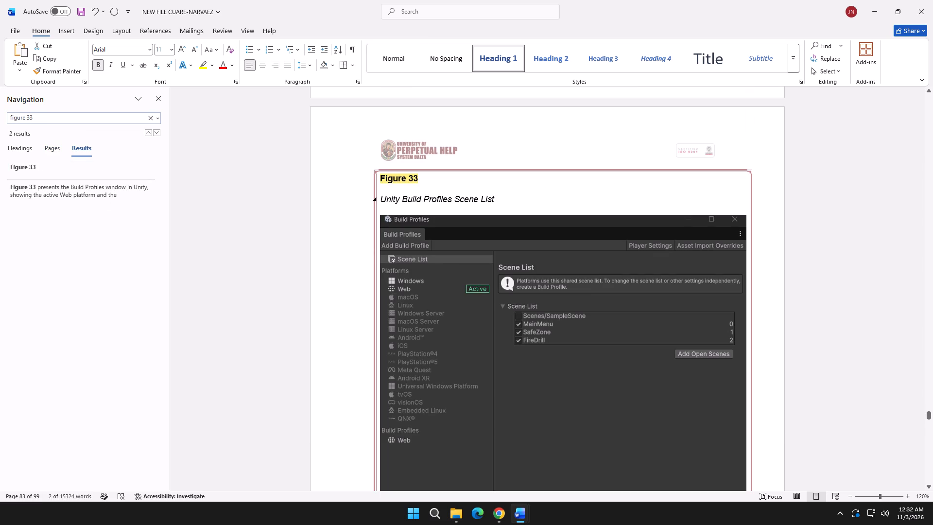
pyautogui.moveTo(495, 197); pyautogui.dragTo(385, 200)
pyautogui.hotkey('ctrl', 'c')
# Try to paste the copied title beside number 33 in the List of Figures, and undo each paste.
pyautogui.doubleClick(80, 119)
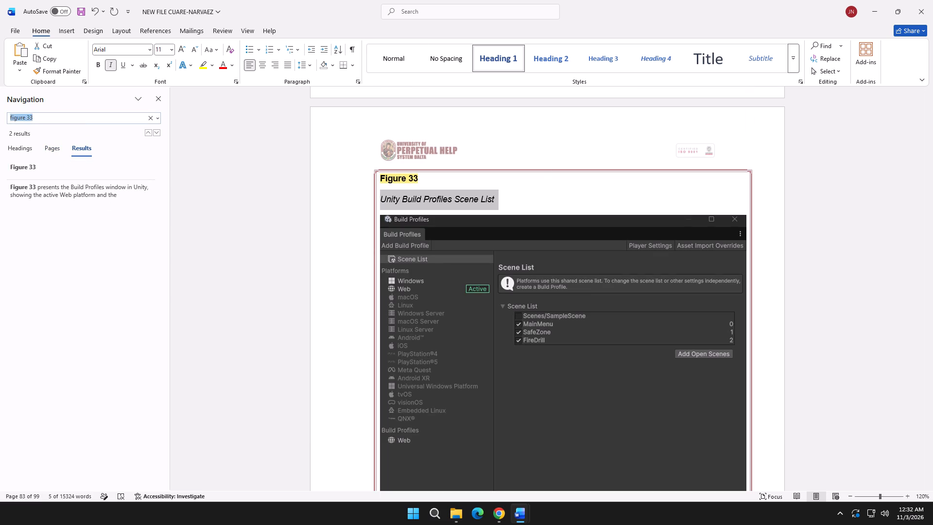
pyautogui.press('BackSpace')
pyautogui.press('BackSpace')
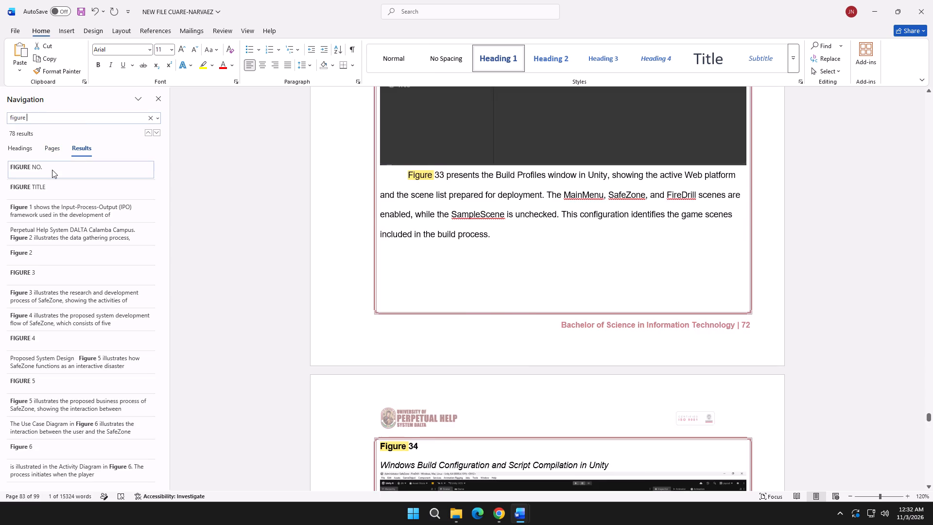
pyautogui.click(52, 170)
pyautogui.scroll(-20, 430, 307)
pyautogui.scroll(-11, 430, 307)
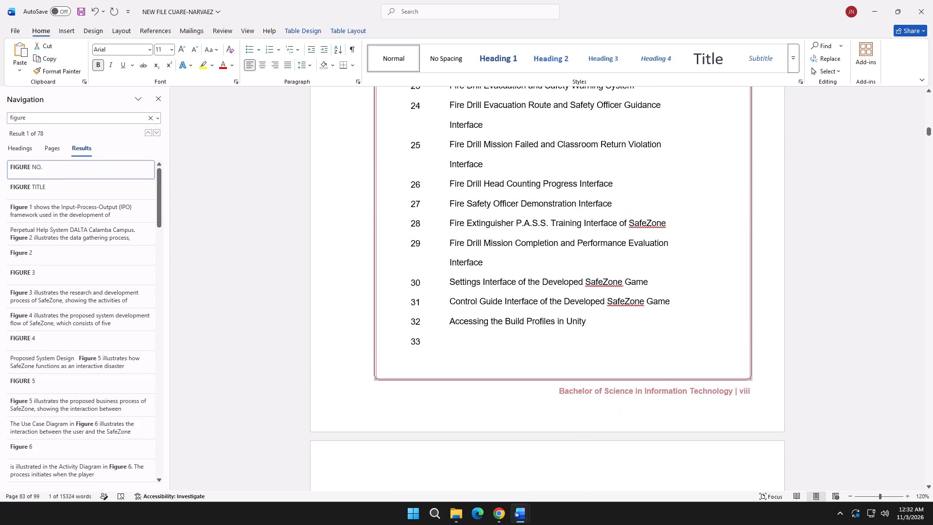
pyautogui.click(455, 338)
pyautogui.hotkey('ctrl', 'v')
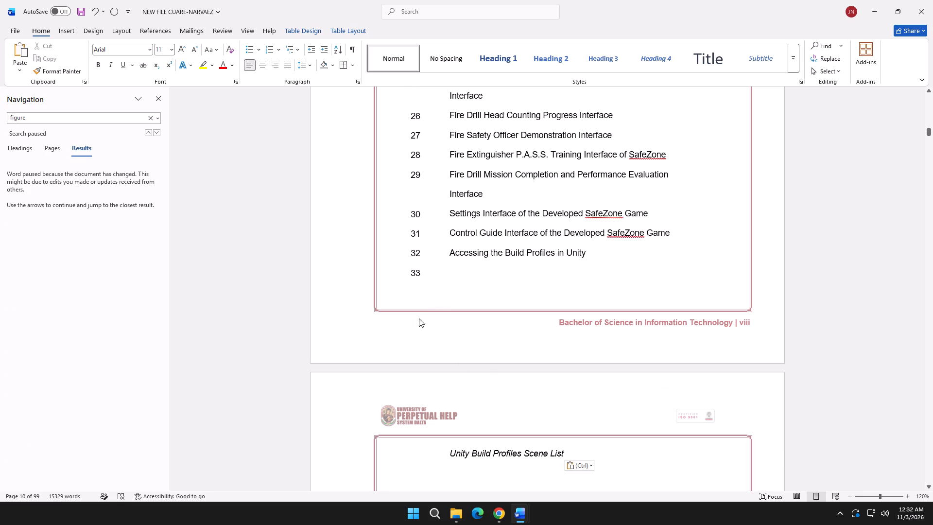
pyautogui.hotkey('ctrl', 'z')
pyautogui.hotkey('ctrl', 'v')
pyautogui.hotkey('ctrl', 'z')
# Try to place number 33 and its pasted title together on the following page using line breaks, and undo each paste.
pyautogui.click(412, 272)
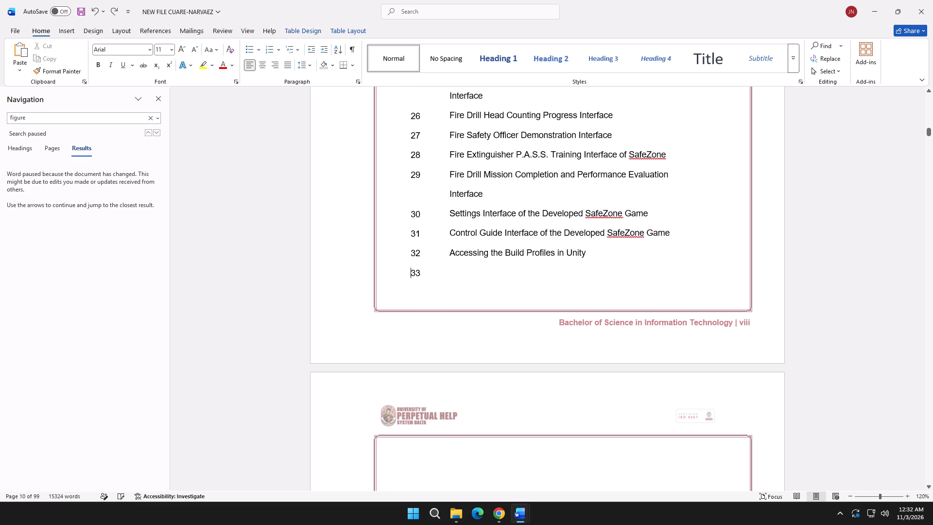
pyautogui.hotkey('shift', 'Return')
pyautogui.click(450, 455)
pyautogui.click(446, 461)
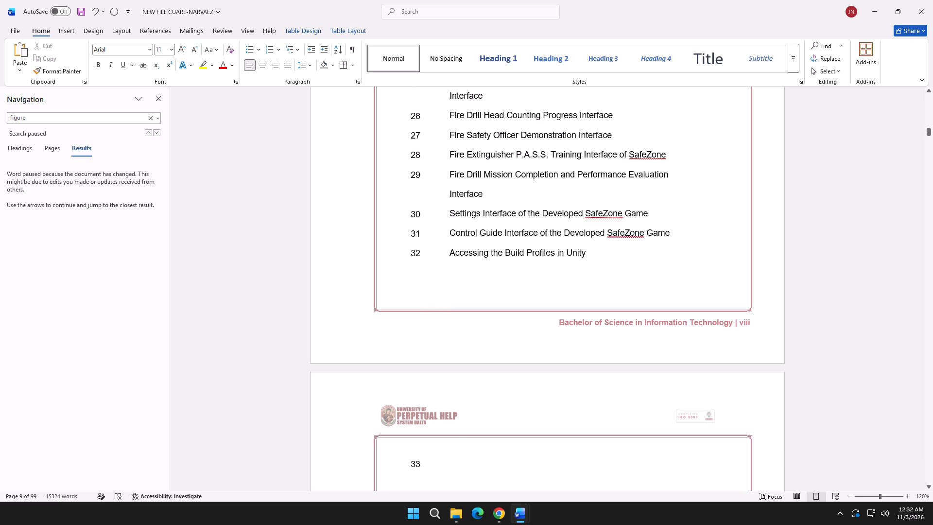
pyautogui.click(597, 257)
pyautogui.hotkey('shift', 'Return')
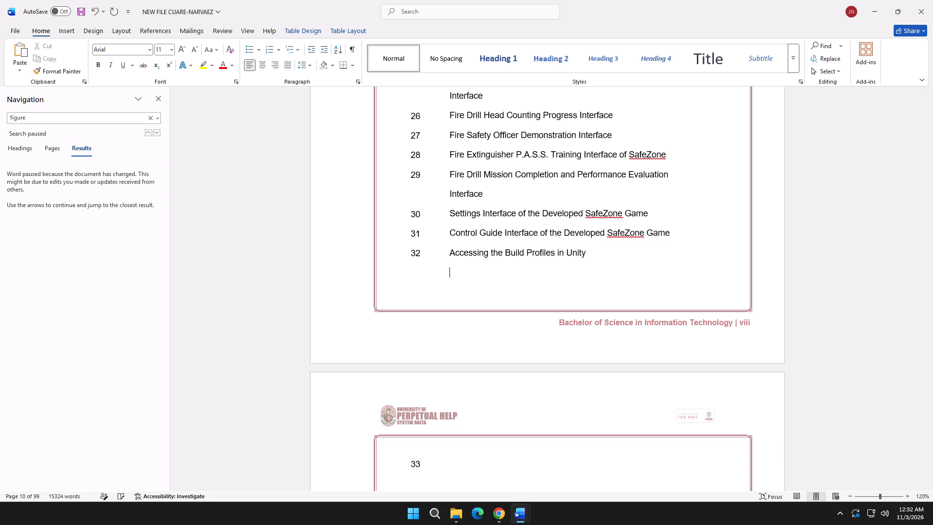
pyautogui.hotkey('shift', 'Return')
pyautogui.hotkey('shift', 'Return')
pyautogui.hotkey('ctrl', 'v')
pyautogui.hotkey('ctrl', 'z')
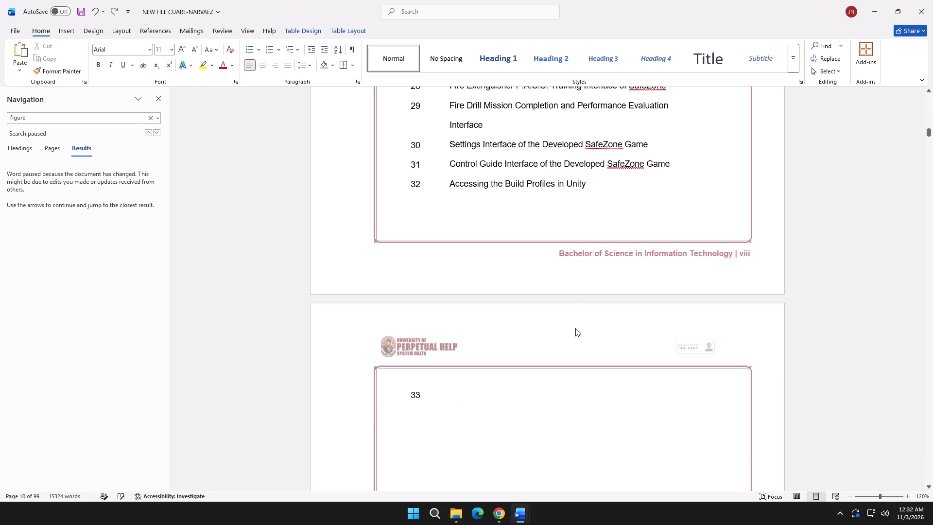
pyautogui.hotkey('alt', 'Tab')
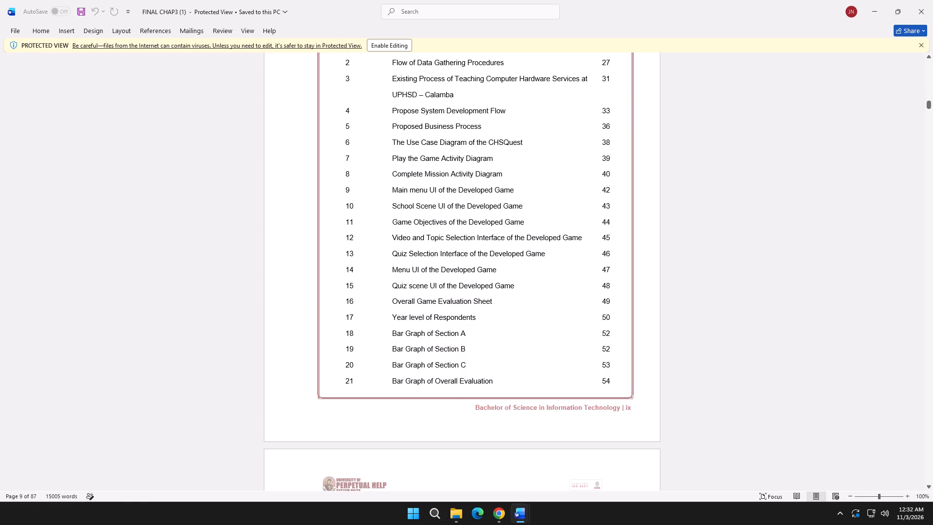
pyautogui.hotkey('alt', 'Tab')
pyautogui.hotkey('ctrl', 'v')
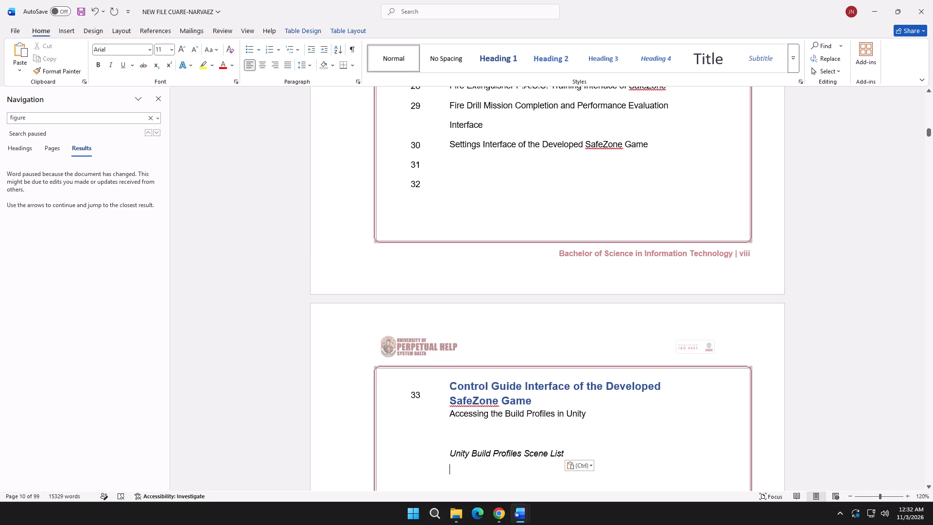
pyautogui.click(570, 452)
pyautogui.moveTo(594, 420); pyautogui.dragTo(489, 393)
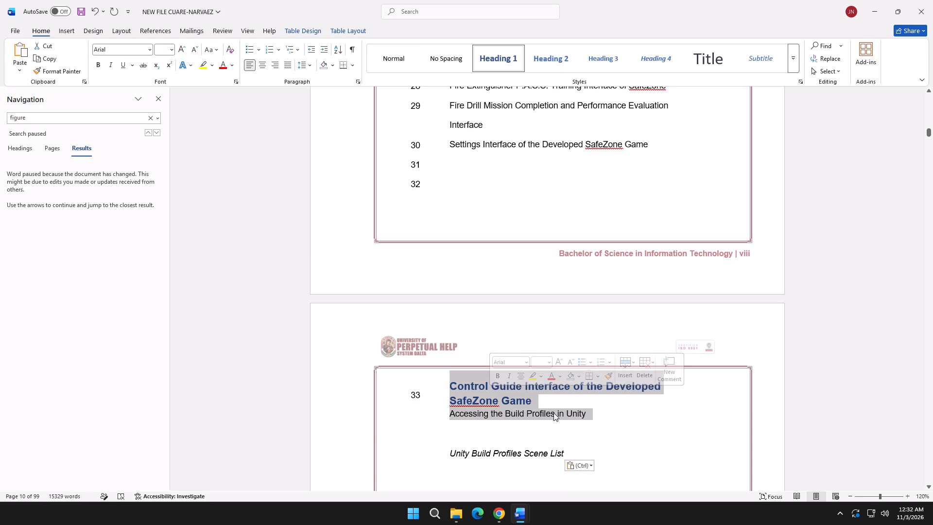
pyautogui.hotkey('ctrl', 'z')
# Paste Unity Build Profiles Scene List below figure 32's title in the List of Figures and remove its italic formatting.
pyautogui.click(600, 180)
pyautogui.press('Return')
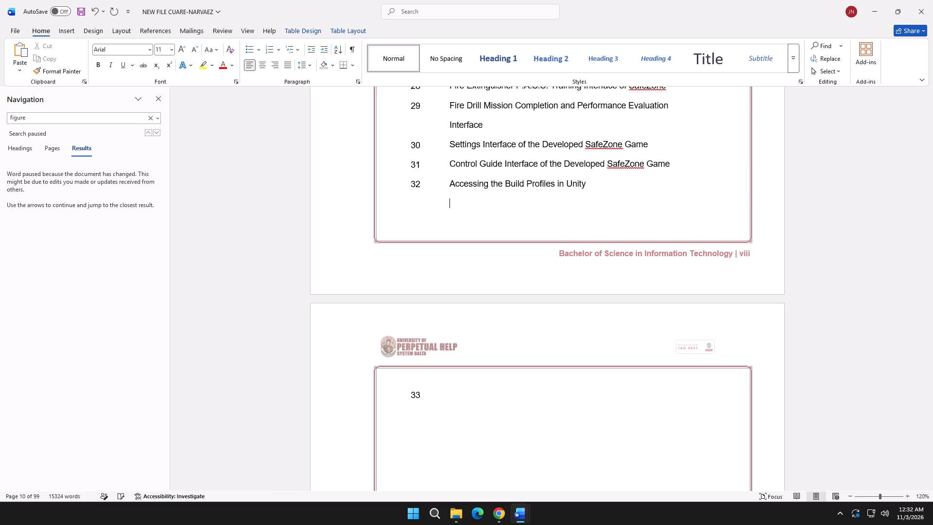
pyautogui.press('Return')
pyautogui.press('Return')
pyautogui.press('Return')
pyautogui.hotkey('ctrl', 'v')
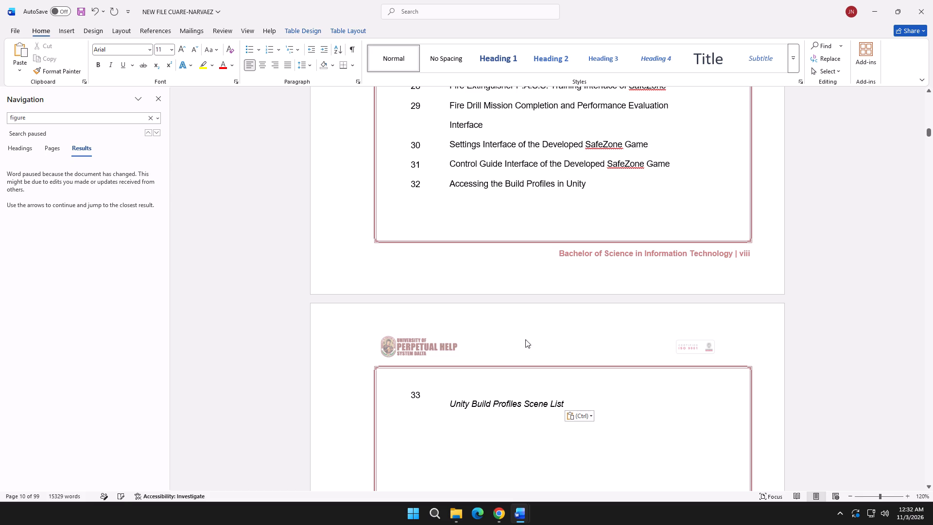
pyautogui.moveTo(566, 402); pyautogui.dragTo(458, 402)
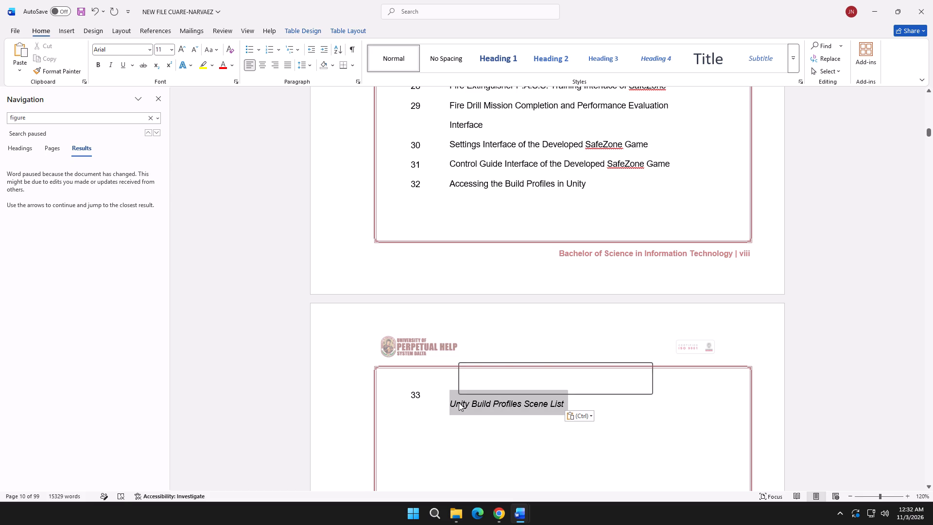
pyautogui.click(478, 386)
pyautogui.click(443, 401)
pyautogui.click(450, 401)
pyautogui.press('BackSpace')
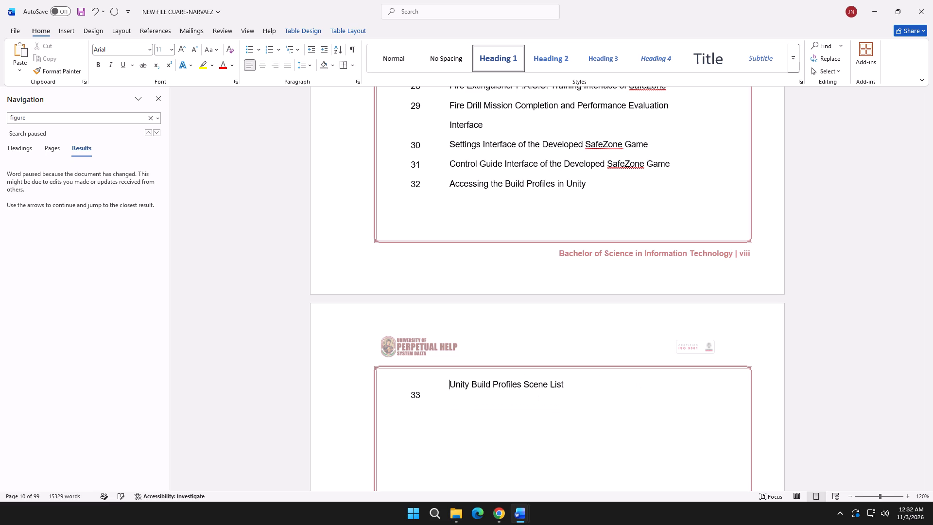
# Pull number 33 and its title back below figure 32, separating the two titles with a line break so each aligns with its number.
pyautogui.click(410, 394)
pyautogui.press('BackSpace')
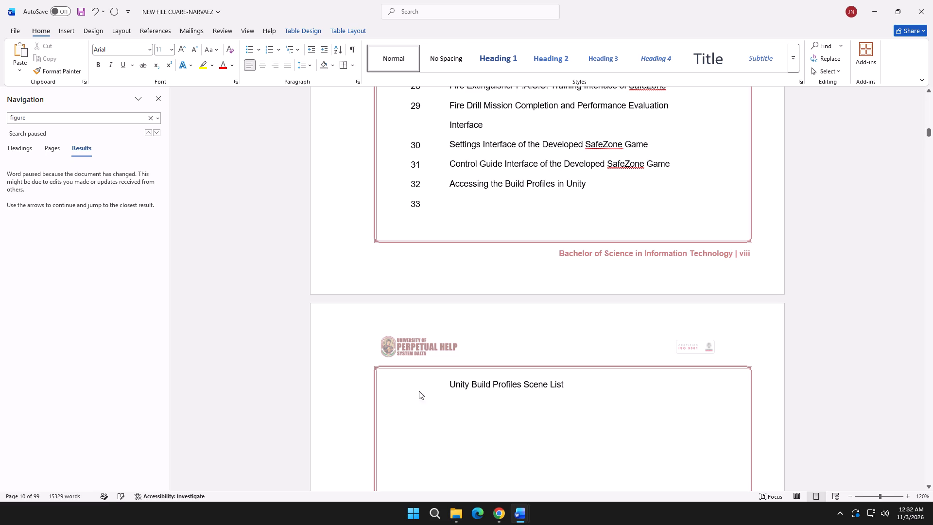
pyautogui.click(449, 388)
pyautogui.click(449, 384)
pyautogui.press('BackSpace')
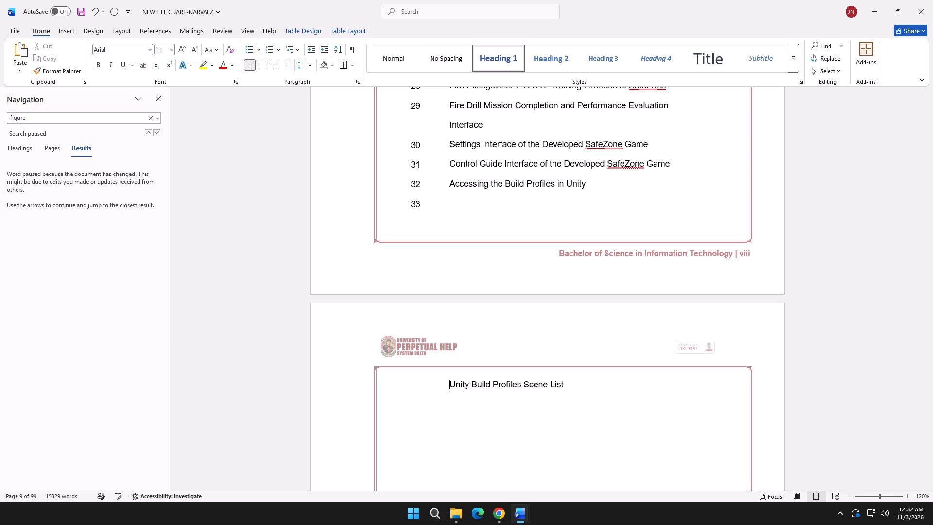
pyautogui.press('BackSpace')
pyautogui.click(462, 379)
pyautogui.click(457, 221)
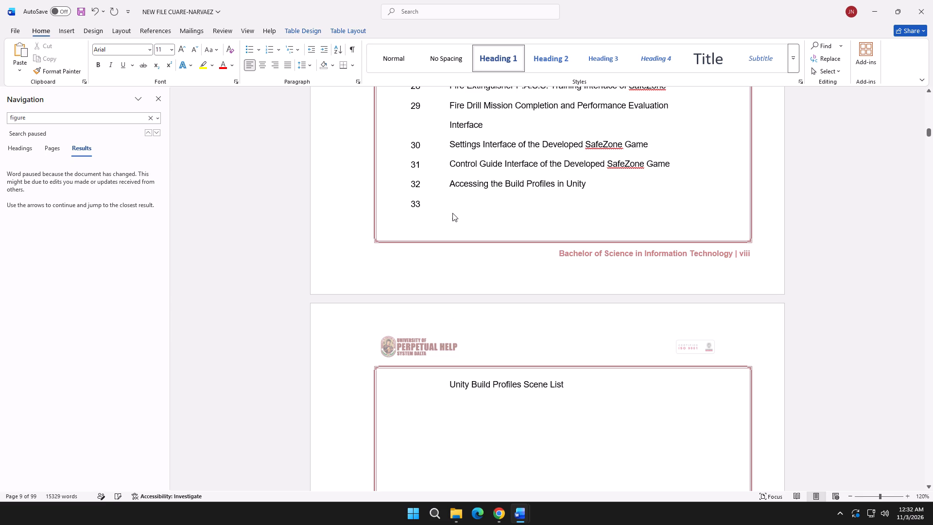
pyautogui.click(446, 212)
pyautogui.click(451, 214)
pyautogui.click(458, 222)
pyautogui.click(449, 383)
pyautogui.press('BackSpace')
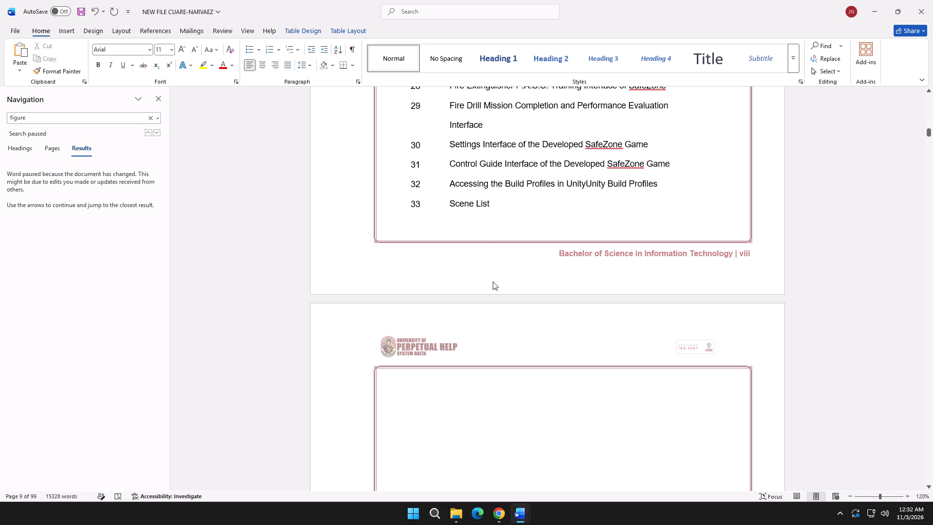
pyautogui.hotkey('shift', 'Return')
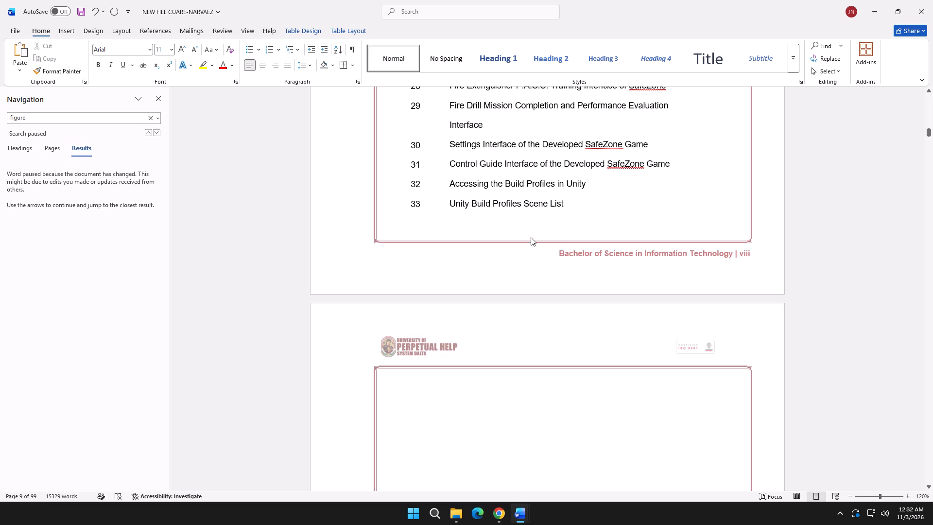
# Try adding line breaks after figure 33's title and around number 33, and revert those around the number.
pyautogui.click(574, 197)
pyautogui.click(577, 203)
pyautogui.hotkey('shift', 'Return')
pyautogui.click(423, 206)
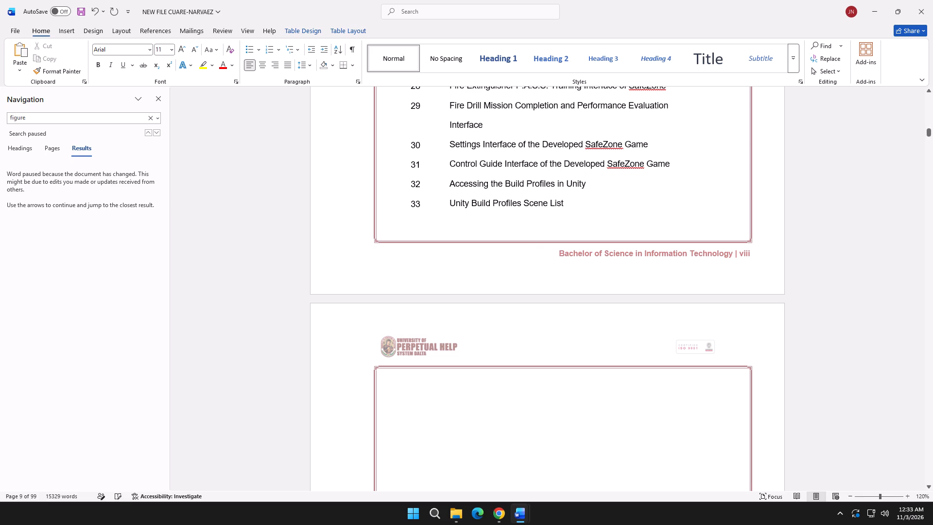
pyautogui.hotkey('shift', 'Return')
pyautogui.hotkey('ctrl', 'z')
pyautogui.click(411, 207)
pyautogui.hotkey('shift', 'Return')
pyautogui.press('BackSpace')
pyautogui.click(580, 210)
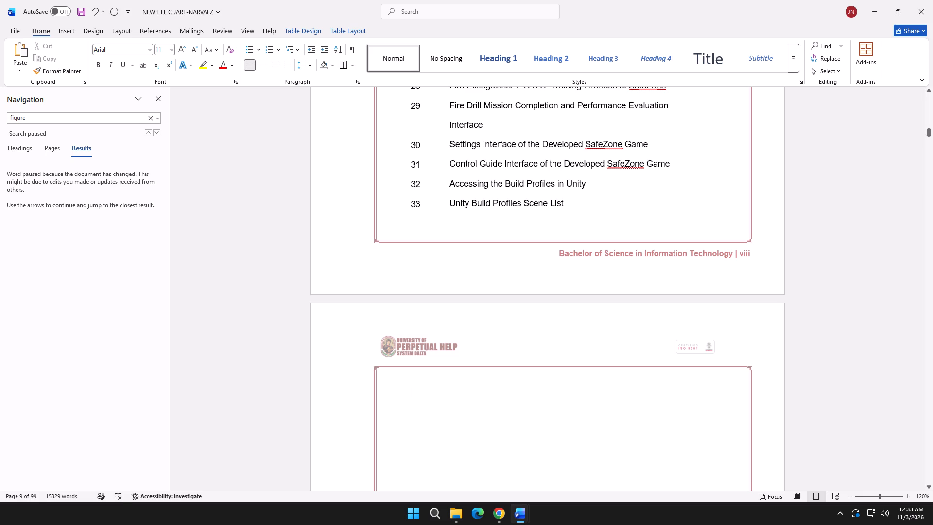
# Add number 34 below 33 in the figure number column of the List of Figures.
pyautogui.click(425, 203)
pyautogui.press('Return')
pyautogui.write('34')
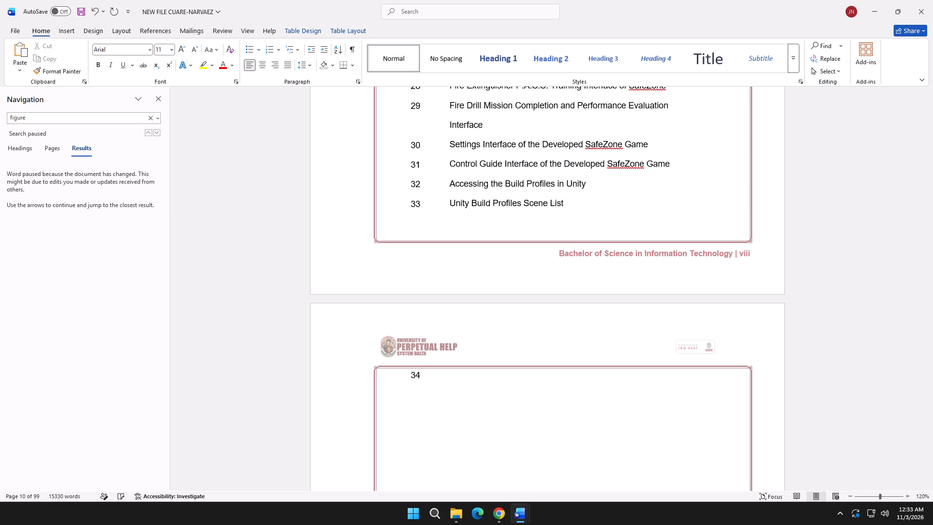
# Search the document for figure 34 and copy its title, Windows Build Configuration and Script Compilation in Unity.
pyautogui.doubleClick(91, 116)
pyautogui.write('34')
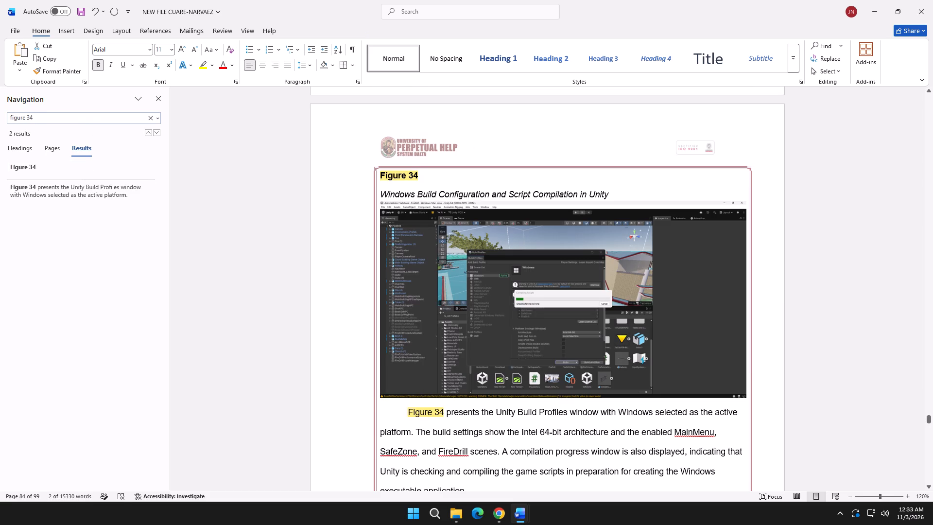
pyautogui.moveTo(607, 195); pyautogui.dragTo(397, 195)
pyautogui.hotkey('ctrl', 'c')
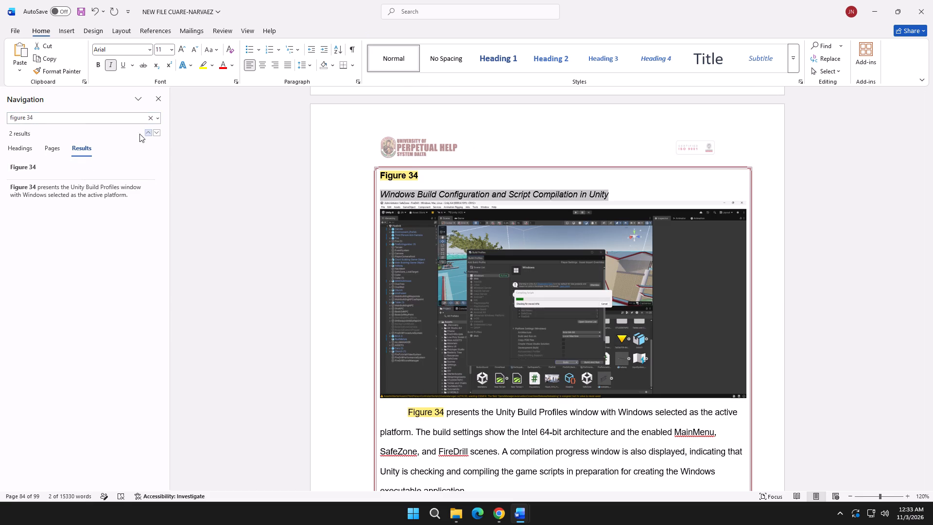
# Return to the List of Figures and paste Windows Build Configuration and Script Compilation in Unity on a new line below figure 33's title.
pyautogui.doubleClick(104, 119)
pyautogui.press('BackSpace')
pyautogui.press('BackSpace')
pyautogui.click(81, 166)
pyautogui.scroll(-13, 427, 351)
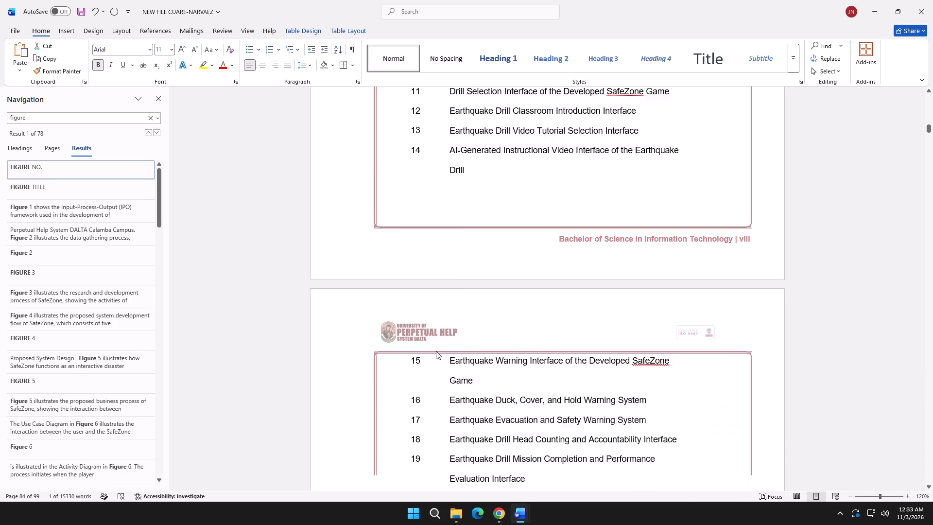
pyautogui.scroll(-20, 436, 351)
pyautogui.scroll(-7, 436, 351)
pyautogui.click(443, 262)
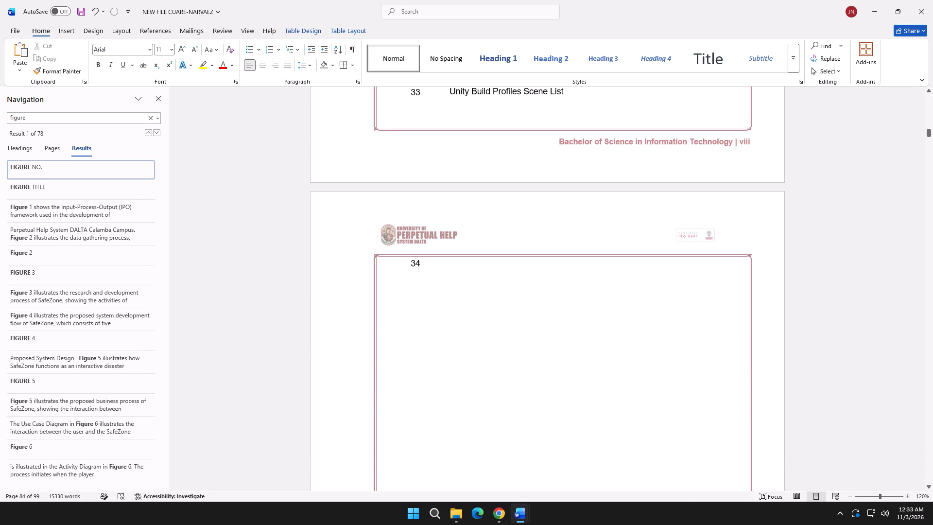
pyautogui.scroll(4, 464, 292)
pyautogui.click(564, 201)
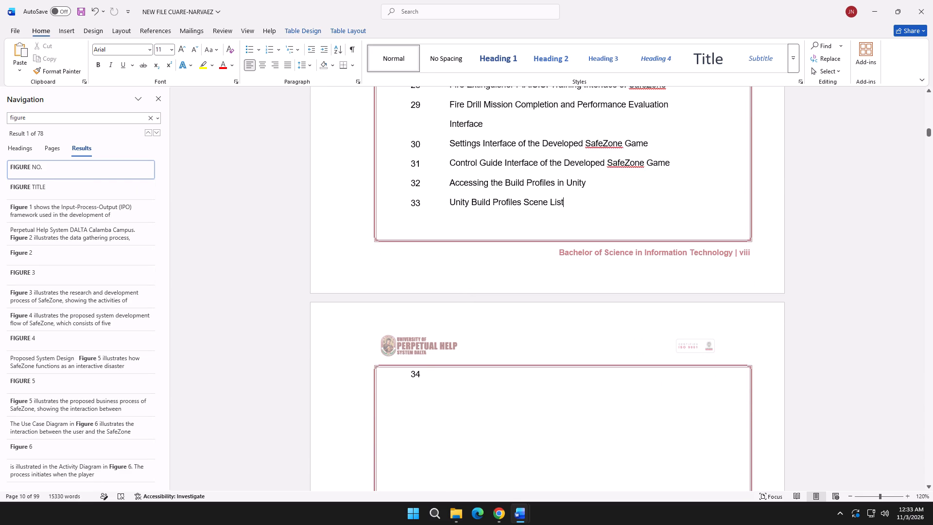
pyautogui.press('Return')
pyautogui.hotkey('ctrl', 'v')
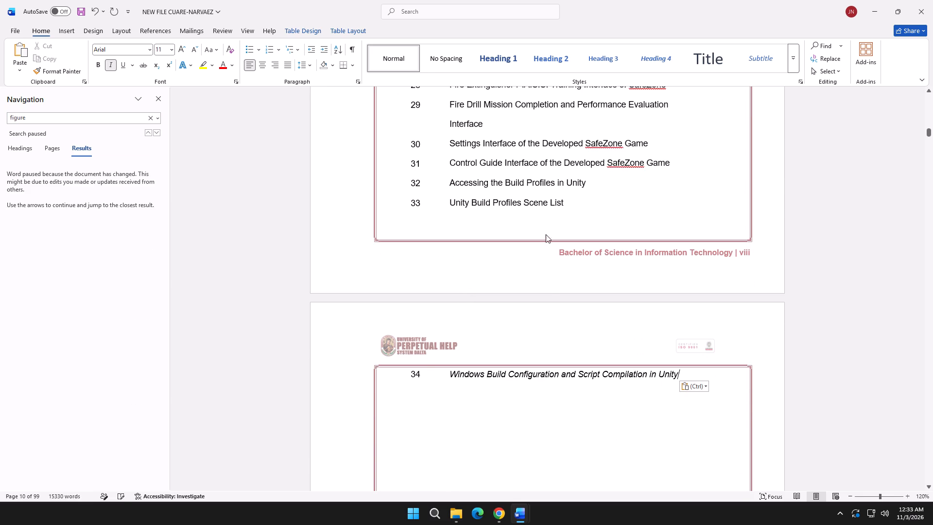
# Remove the italic formatting from figure 34's title in the List of Figures.
pyautogui.moveTo(682, 375); pyautogui.dragTo(603, 373)
pyautogui.moveTo(678, 375); pyautogui.dragTo(677, 375)
pyautogui.moveTo(677, 375); pyautogui.dragTo(554, 372)
pyautogui.hotkey('ctrl', 'z')
pyautogui.moveTo(676, 373); pyautogui.dragTo(642, 370)
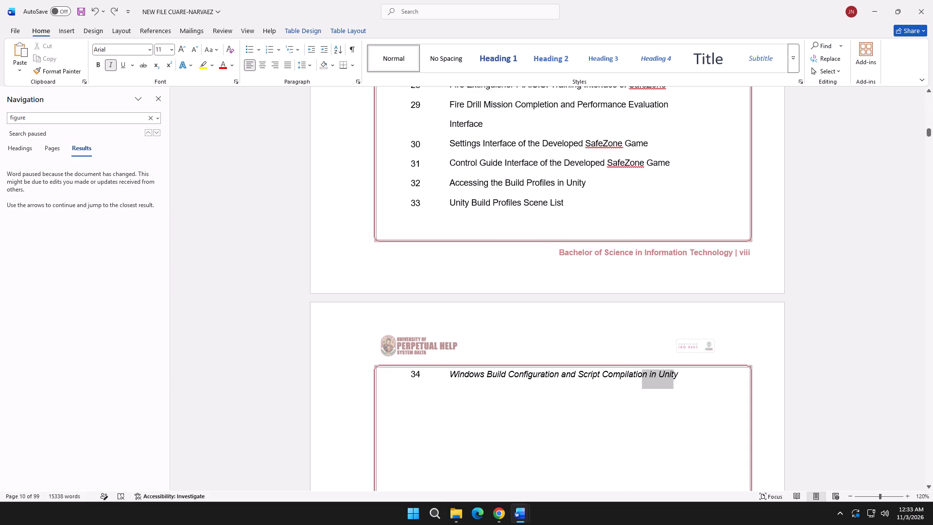
pyautogui.moveTo(642, 370); pyautogui.dragTo(459, 363)
pyautogui.click(477, 350)
# Add numbers 35, 36, 37 and 38 on separate lines below 34 in the figure number column.
pyautogui.click(442, 387)
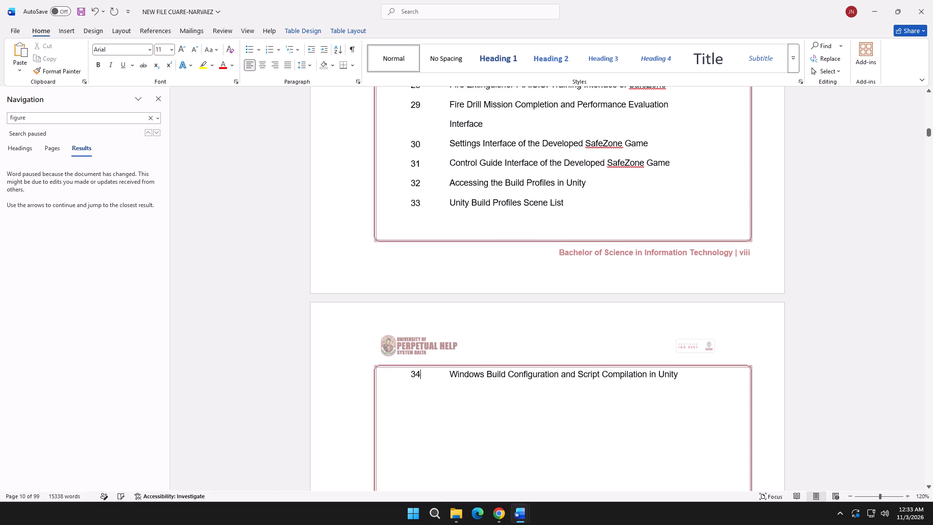
pyautogui.hotkey('shift', 'Return')
pyautogui.write('35')
pyautogui.hotkey('shift', 'Return')
pyautogui.write('37')
pyautogui.press('BackSpace')
pyautogui.press('6')
pyautogui.hotkey('shift', 'Return')
pyautogui.write('37')
pyautogui.hotkey('shift', 'Return')
pyautogui.write('38')
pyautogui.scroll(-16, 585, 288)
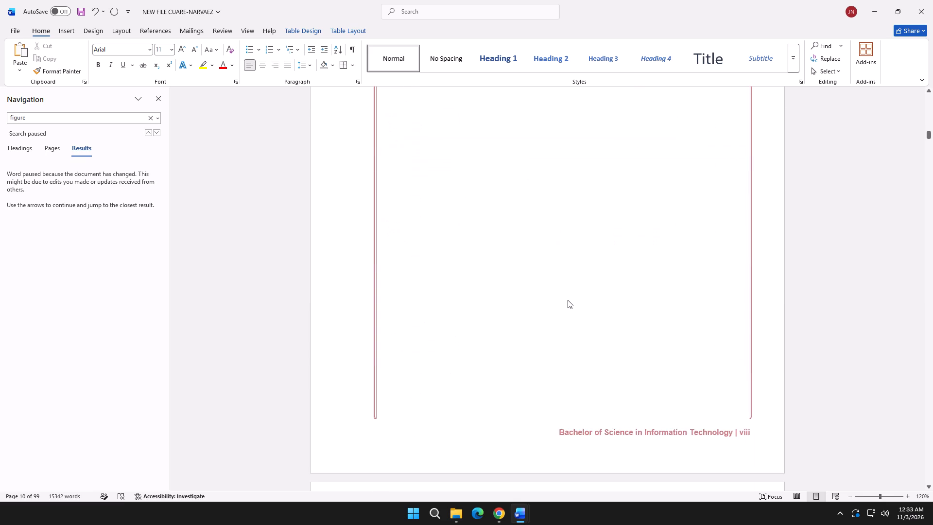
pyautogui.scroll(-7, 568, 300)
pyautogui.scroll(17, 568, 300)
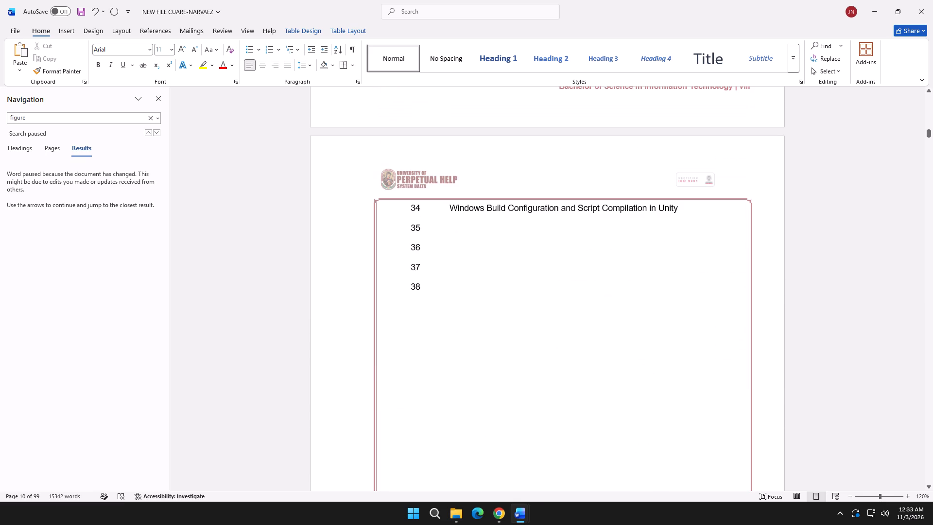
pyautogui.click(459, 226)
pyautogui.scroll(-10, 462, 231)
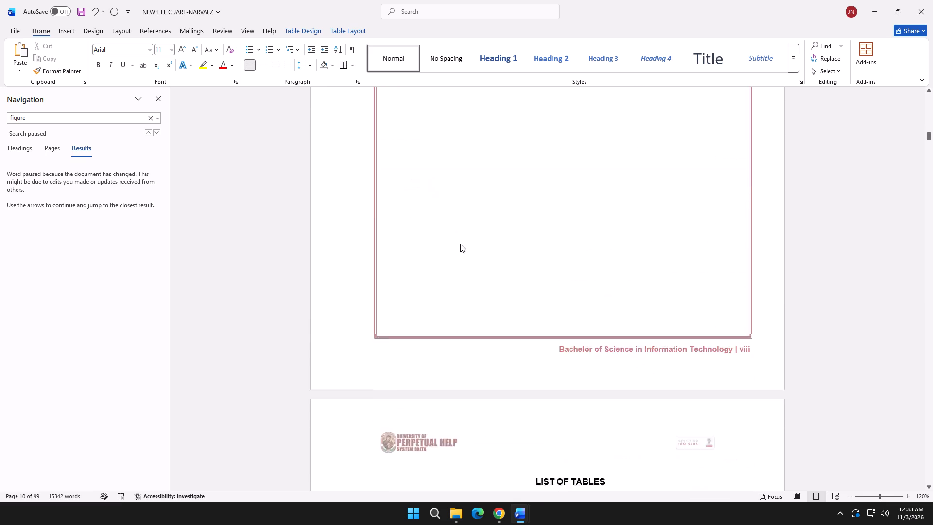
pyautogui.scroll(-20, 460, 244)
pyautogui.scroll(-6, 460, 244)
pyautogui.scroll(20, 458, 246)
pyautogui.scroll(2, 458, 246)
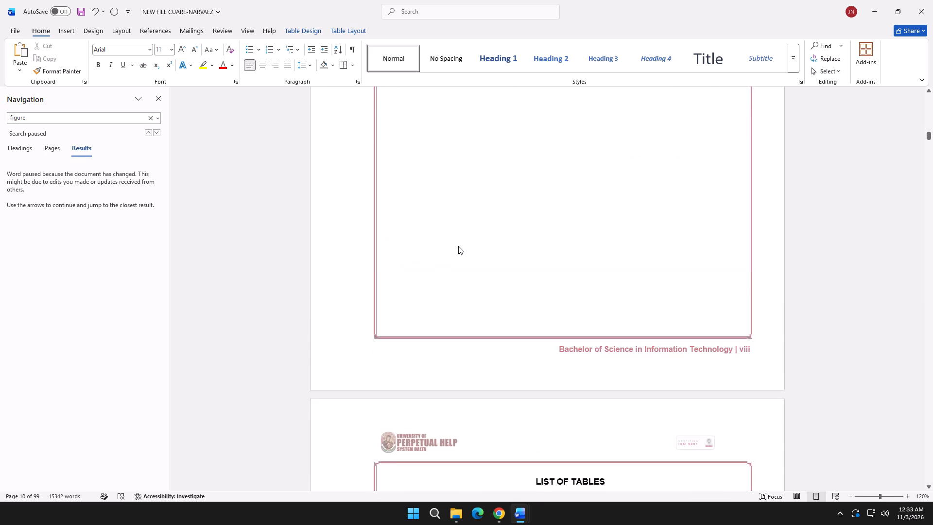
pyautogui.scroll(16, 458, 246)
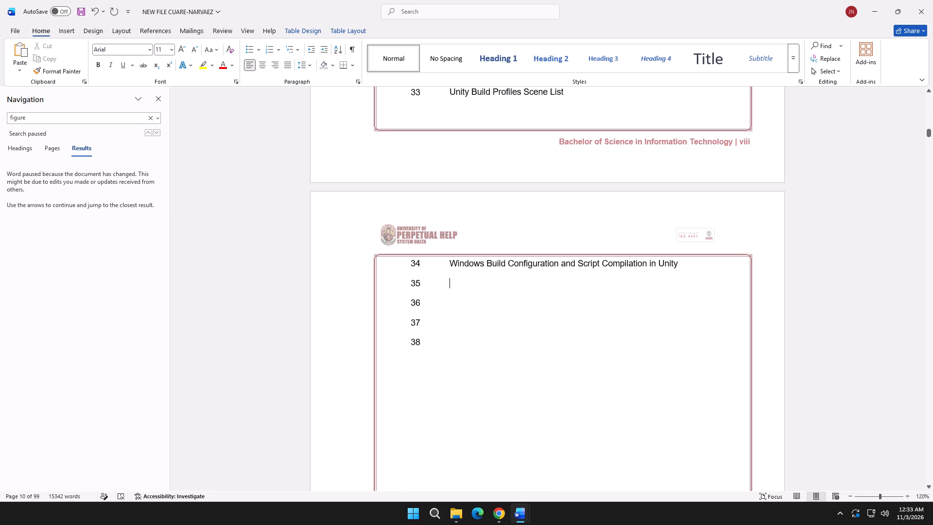
# Search the document for figure 35 and copy its title, Generated SafeZone Windows Executable Application File.
pyautogui.doubleClick(86, 118)
pyautogui.press('3')
pyautogui.press('5')
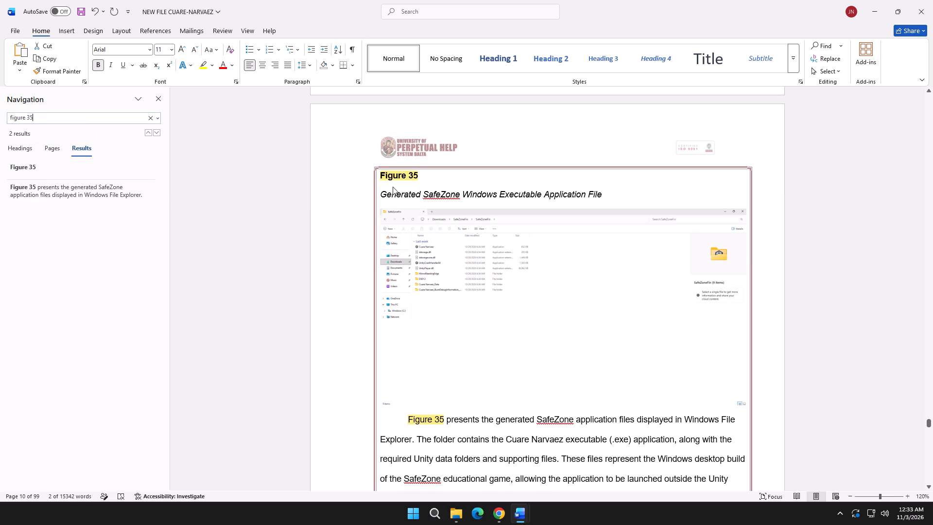
pyautogui.moveTo(603, 195); pyautogui.dragTo(394, 197)
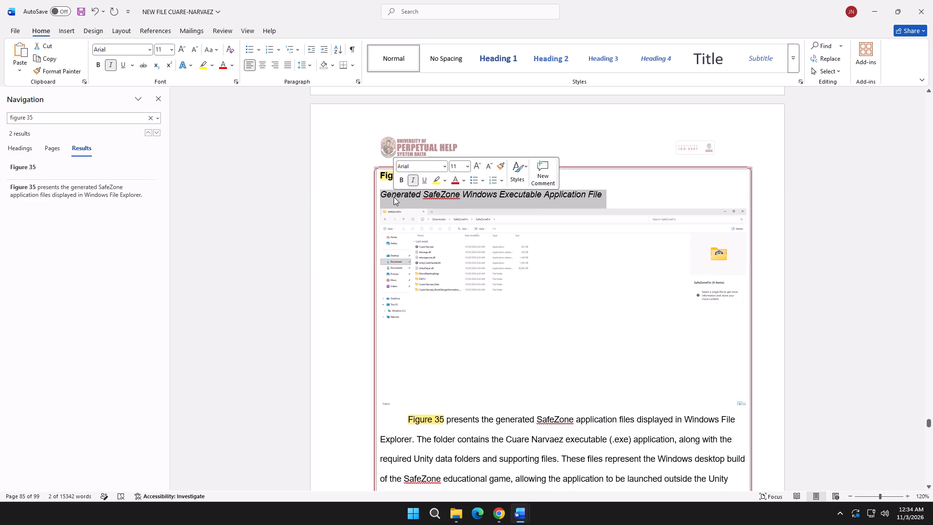
pyautogui.hotkey('ctrl', 'c')
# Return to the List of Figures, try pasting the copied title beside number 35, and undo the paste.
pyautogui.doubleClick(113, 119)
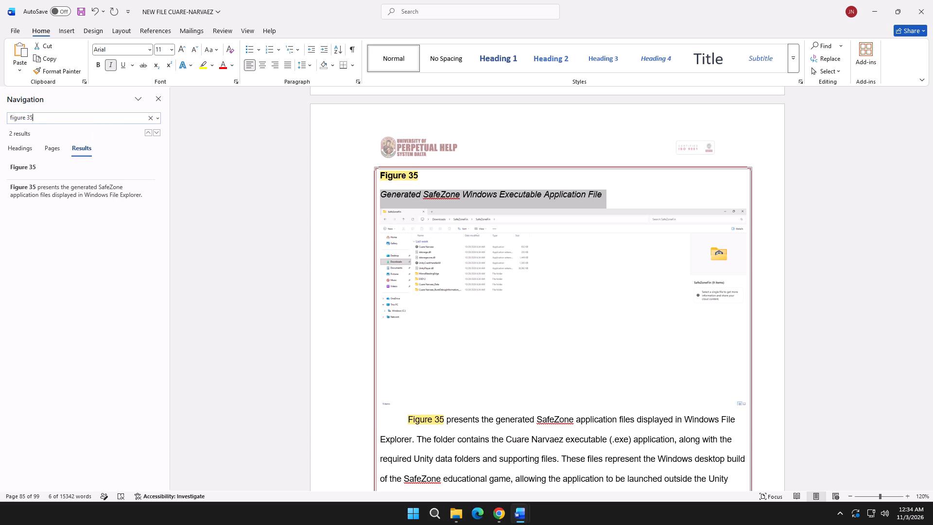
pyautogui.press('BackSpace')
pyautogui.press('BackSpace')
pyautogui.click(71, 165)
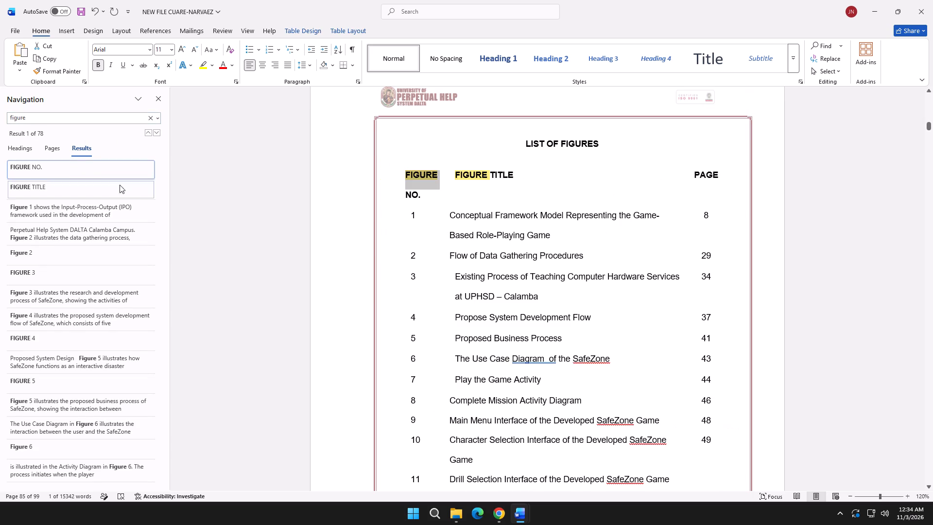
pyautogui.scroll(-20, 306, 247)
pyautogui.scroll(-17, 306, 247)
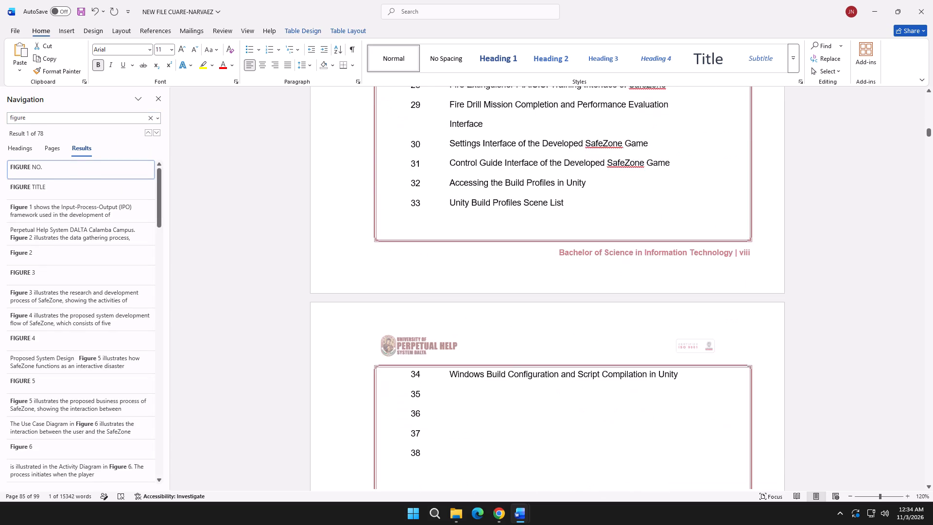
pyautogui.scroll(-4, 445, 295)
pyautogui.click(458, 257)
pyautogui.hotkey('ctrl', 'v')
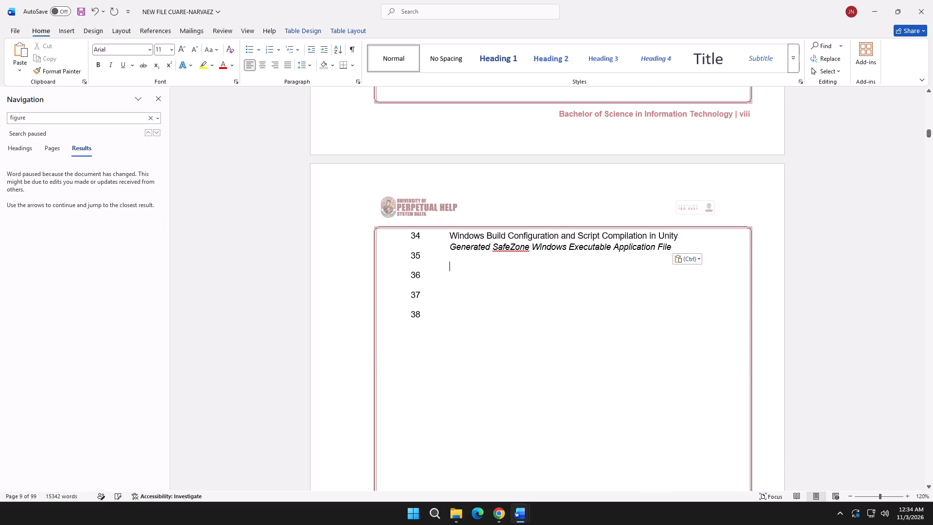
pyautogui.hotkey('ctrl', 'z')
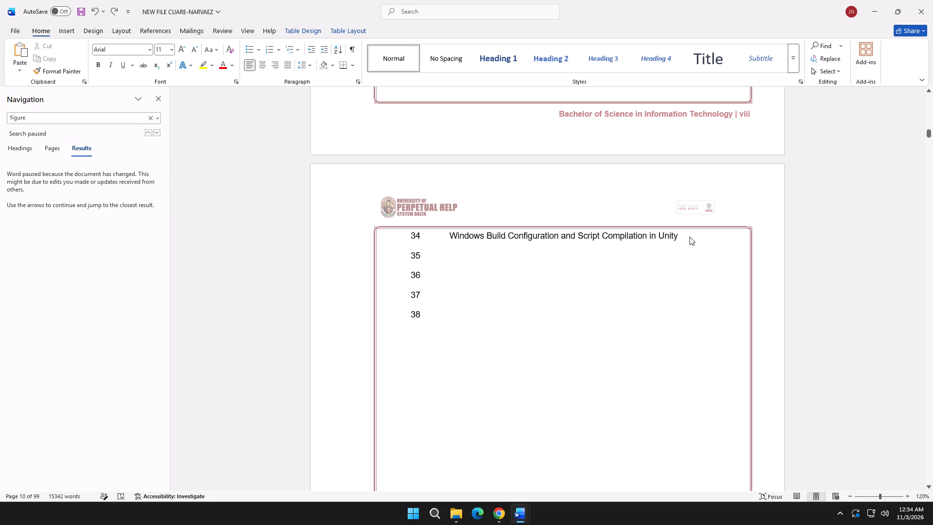
# Insert a line break after figure 34's title and paste Generated SafeZone Windows Executable Application File below it.
pyautogui.click(690, 237)
pyautogui.click(682, 235)
pyautogui.click(677, 237)
pyautogui.press('Return')
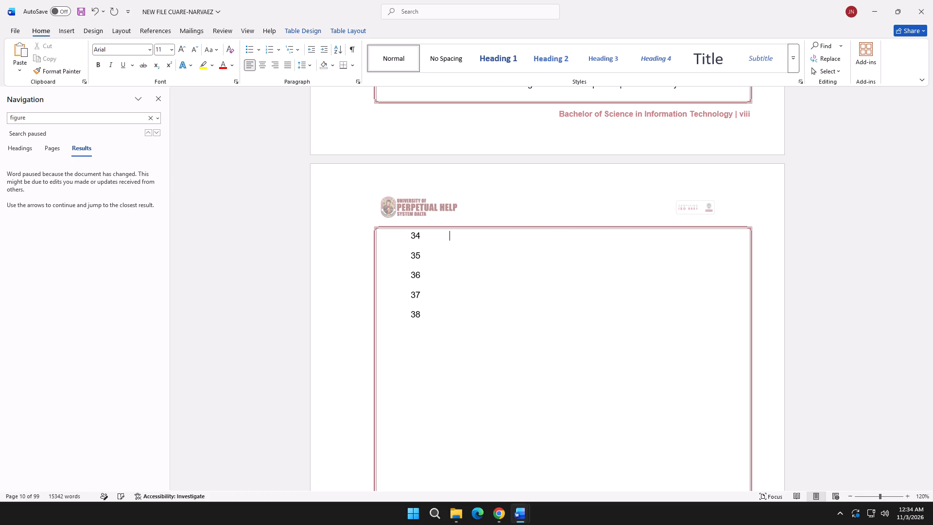
pyautogui.hotkey('ctrl', 'z')
pyautogui.hotkey('shift', 'Return')
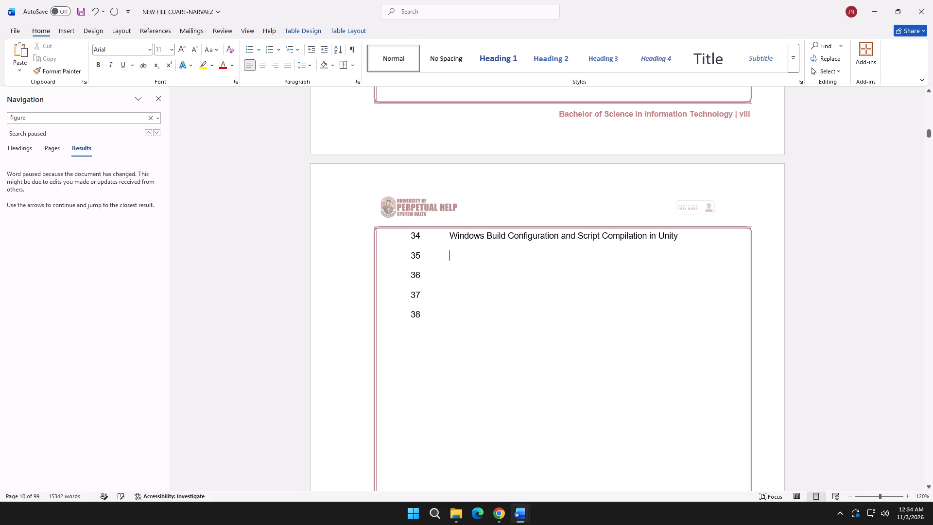
pyautogui.hotkey('ctrl', 'v')
# Remove the italic formatting from figure 35's title in the List of Figures.
pyautogui.moveTo(674, 248); pyautogui.dragTo(490, 258)
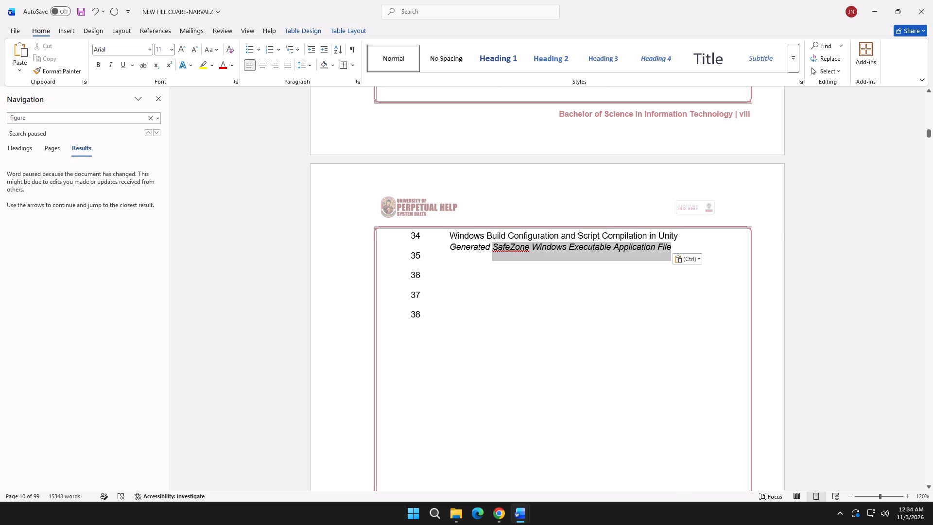
pyautogui.moveTo(490, 258); pyautogui.dragTo(462, 259)
pyautogui.click(482, 240)
pyautogui.click(468, 258)
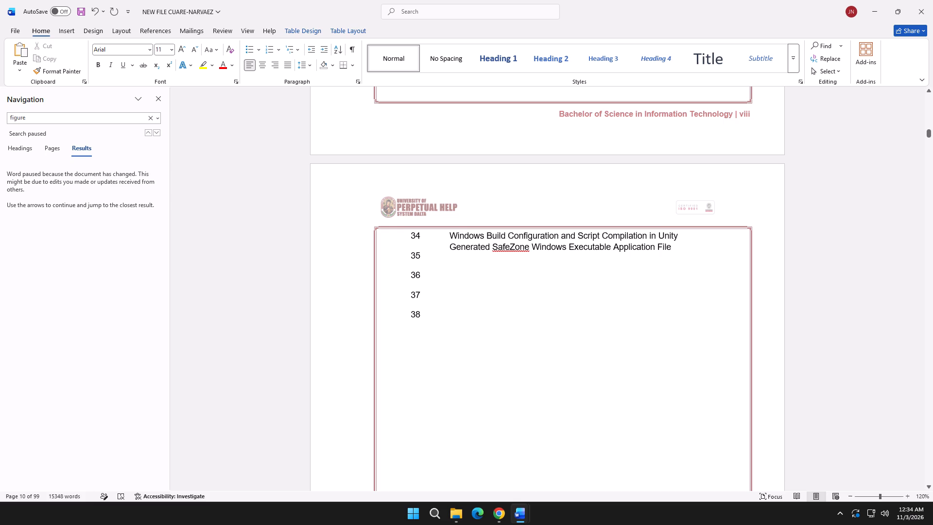
# Move figure 35's title level with number 35 in the List of Figures and add a new line after it.
pyautogui.moveTo(674, 251); pyautogui.dragTo(459, 249)
pyautogui.scroll(3, 471, 298)
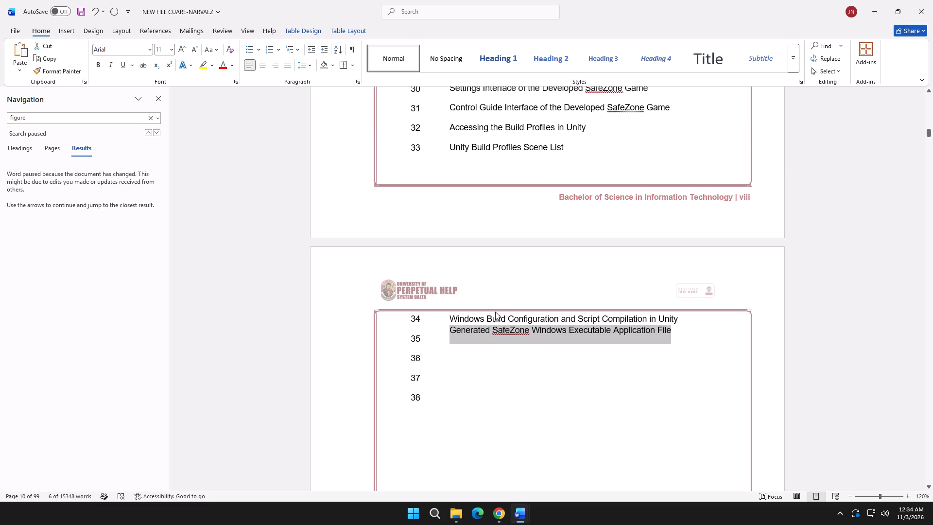
pyautogui.click(685, 320)
pyautogui.click(682, 318)
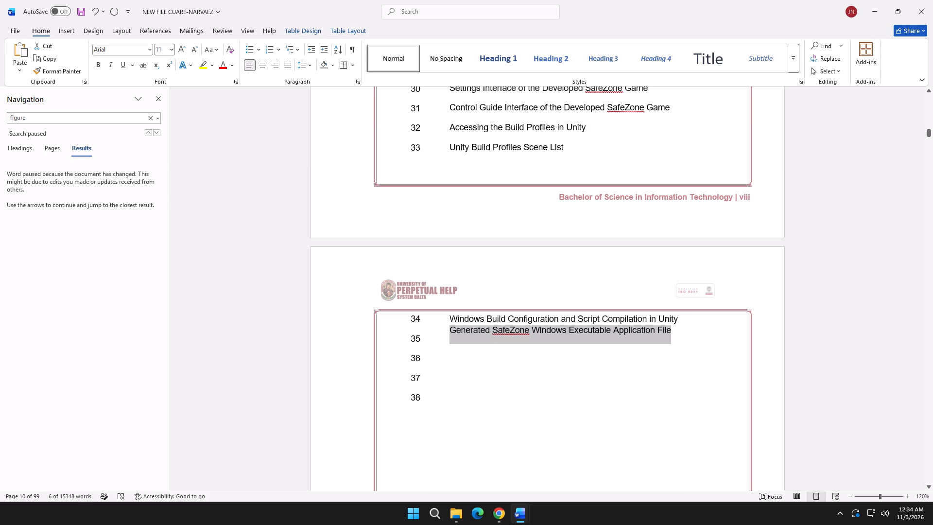
pyautogui.click(679, 319)
pyautogui.click(678, 321)
pyautogui.click(448, 318)
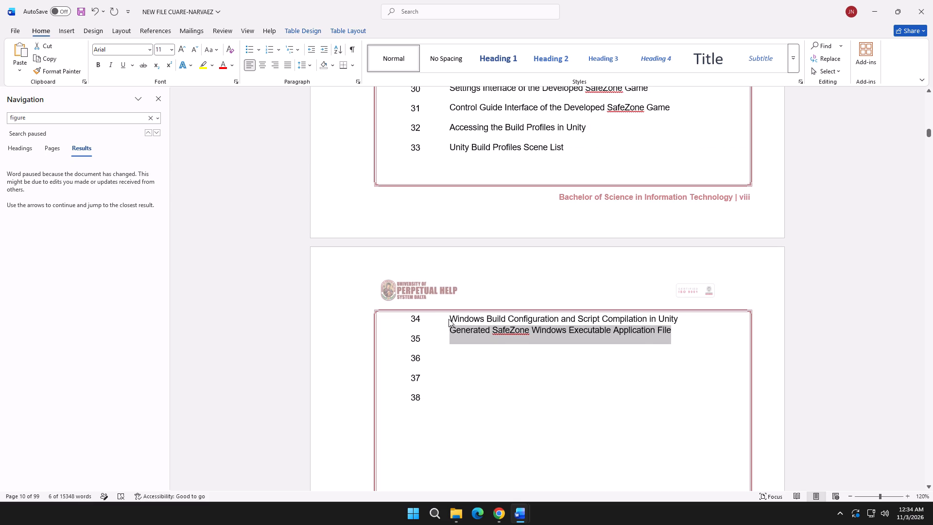
pyautogui.click(450, 320)
pyautogui.press('Return')
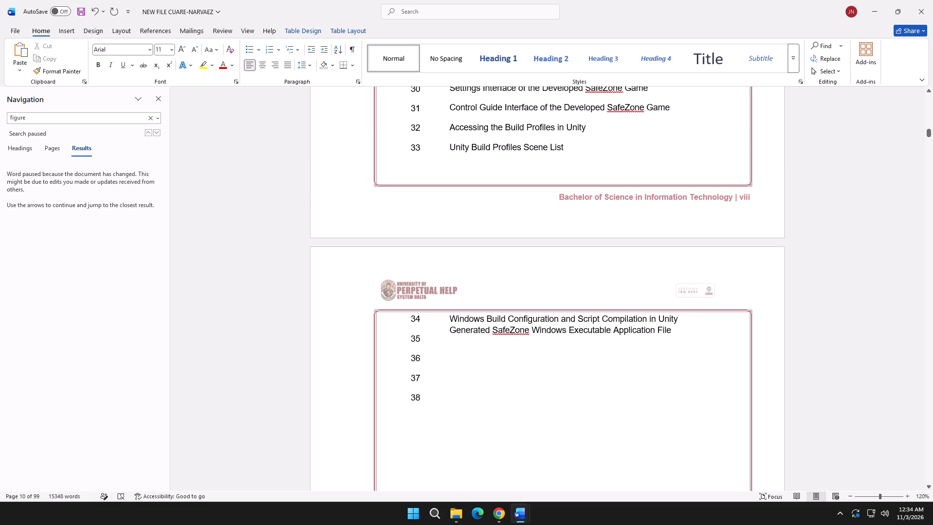
pyautogui.click(677, 318)
pyautogui.press('Return')
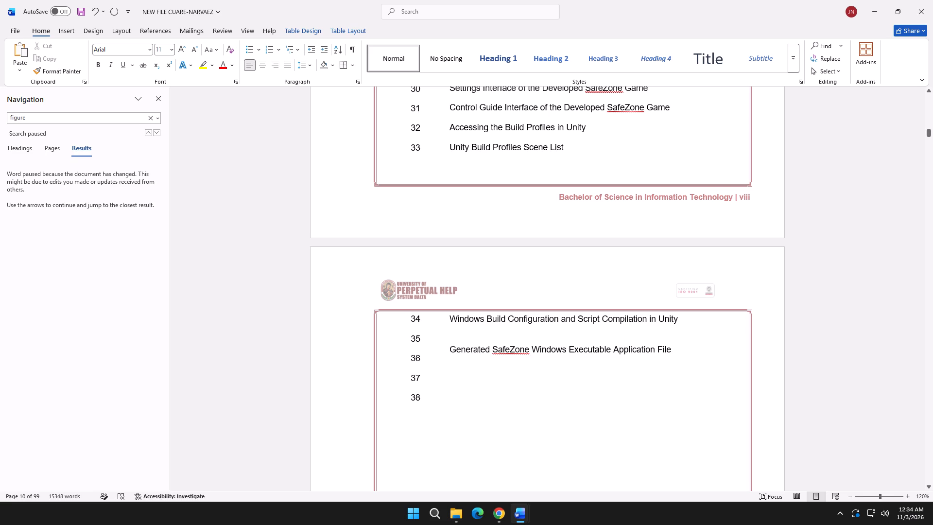
pyautogui.click(449, 347)
pyautogui.click(449, 351)
pyautogui.press('BackSpace')
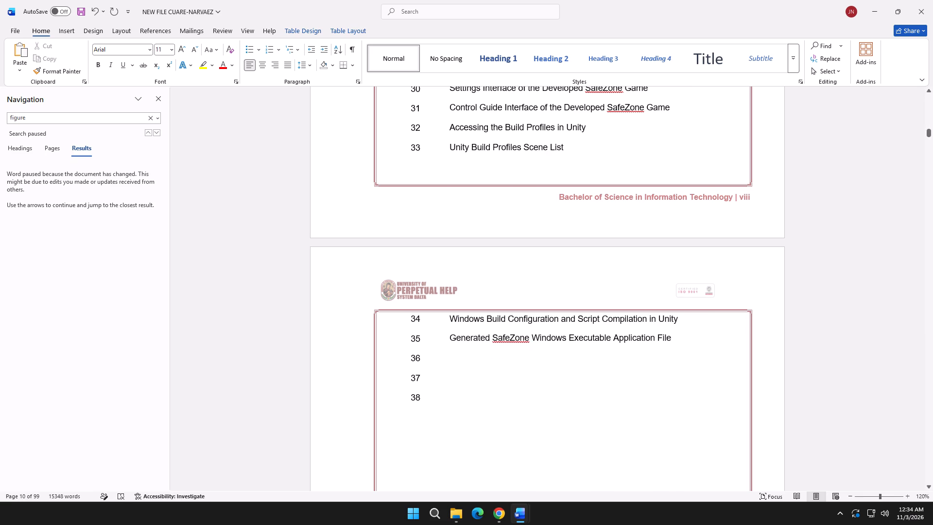
pyautogui.click(677, 337)
pyautogui.press('Return')
# Search the document for figure 36 and copy its title, SafeZone Windows Executable Application Main Menu.
pyautogui.doubleClick(48, 118)
pyautogui.write('36')
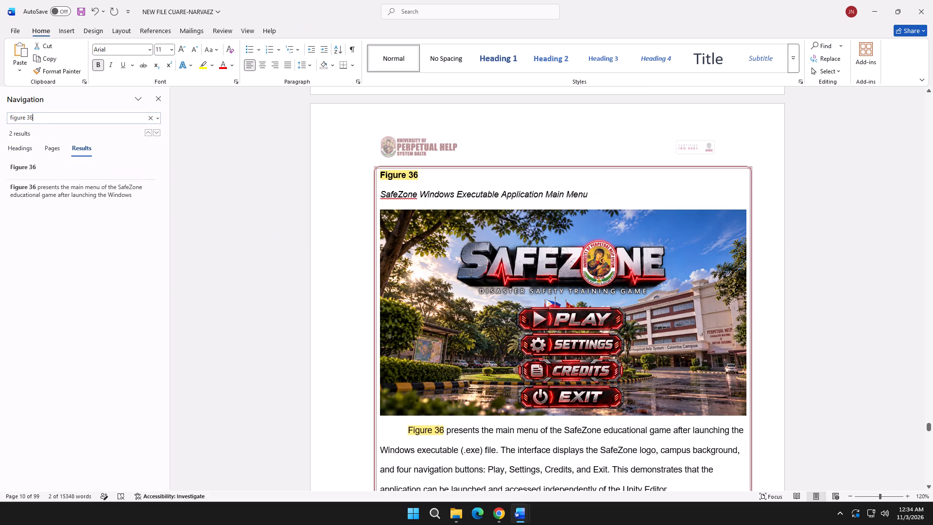
pyautogui.moveTo(588, 195); pyautogui.dragTo(405, 202)
pyautogui.hotkey('ctrl', 'c')
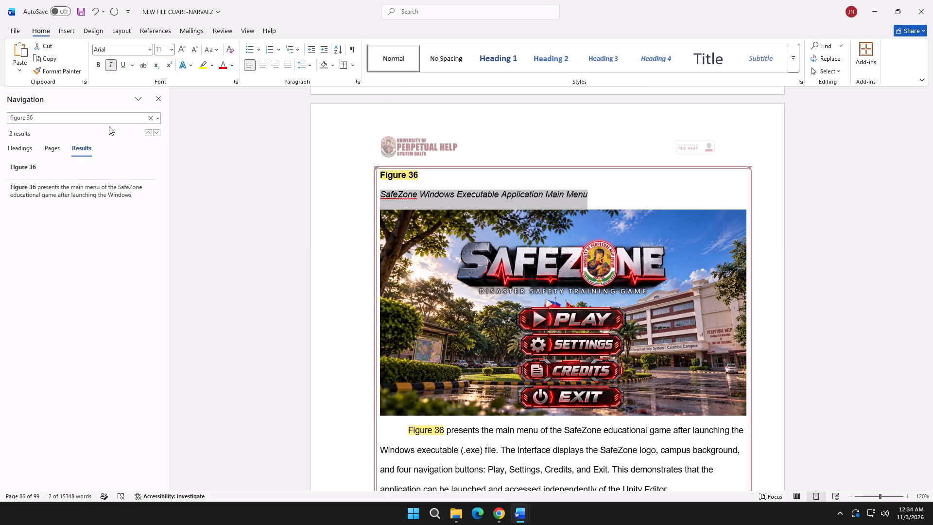
# Return to the List of Figures and paste SafeZone Windows Executable Application Main Menu beside number 36.
pyautogui.doubleClick(108, 118)
pyautogui.press('BackSpace')
pyautogui.press('BackSpace')
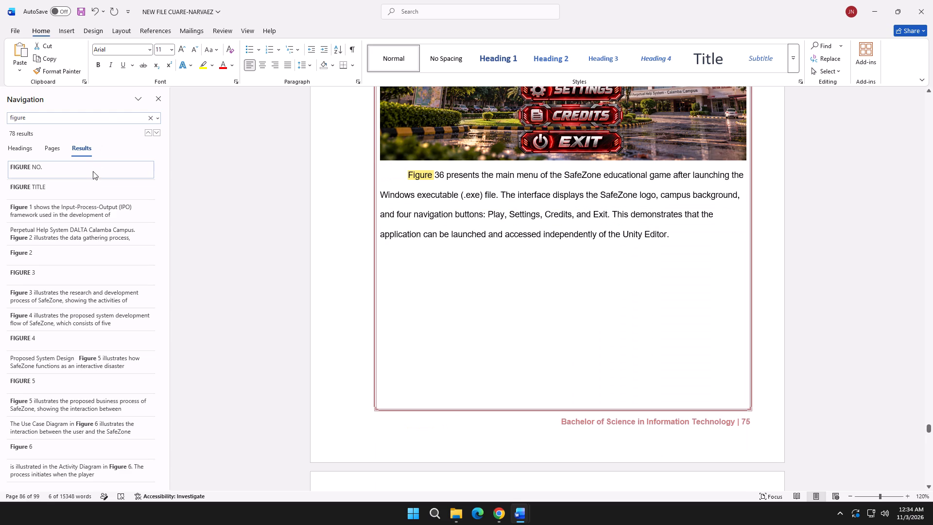
pyautogui.click(91, 174)
pyautogui.scroll(-20, 447, 322)
pyautogui.scroll(-5, 447, 322)
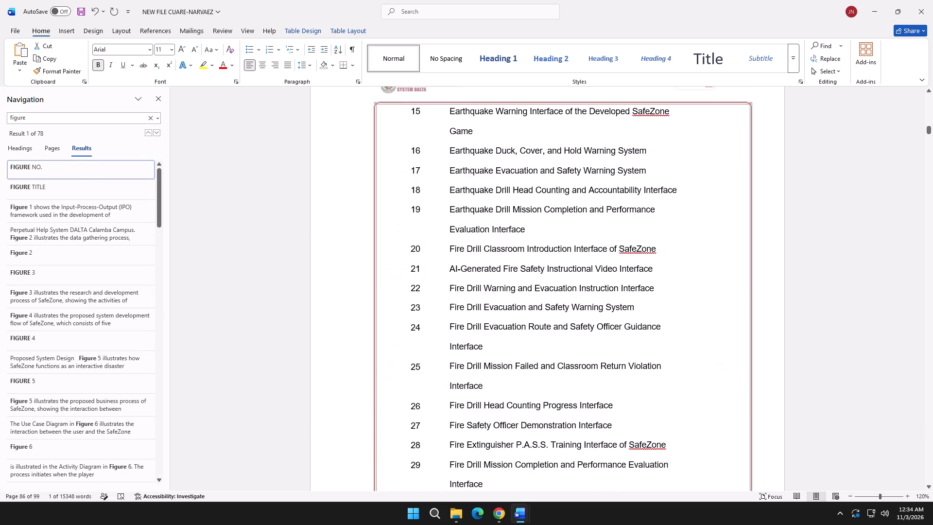
pyautogui.scroll(-14, 447, 325)
pyautogui.click(453, 334)
pyautogui.hotkey('ctrl', 'v')
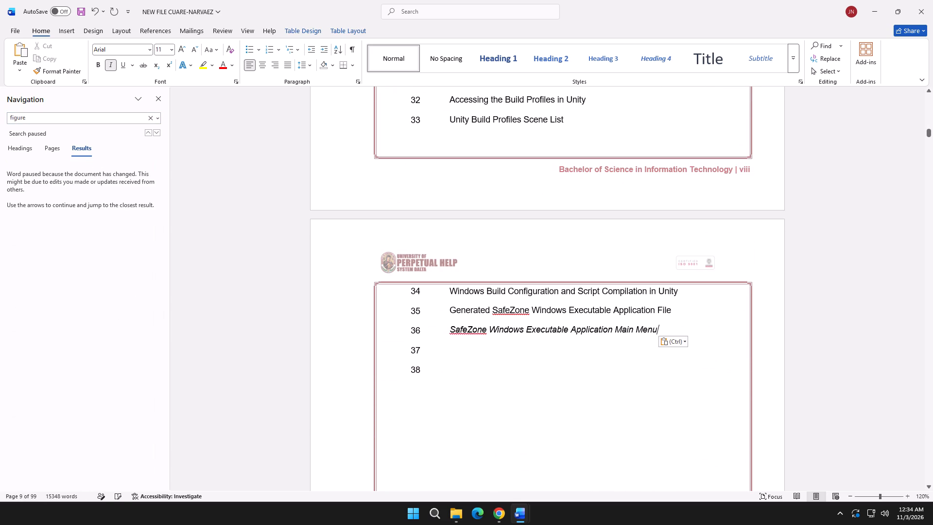
# Remove the italic formatting from figure 36's title in the List of Figures.
pyautogui.moveTo(657, 332); pyautogui.dragTo(454, 330)
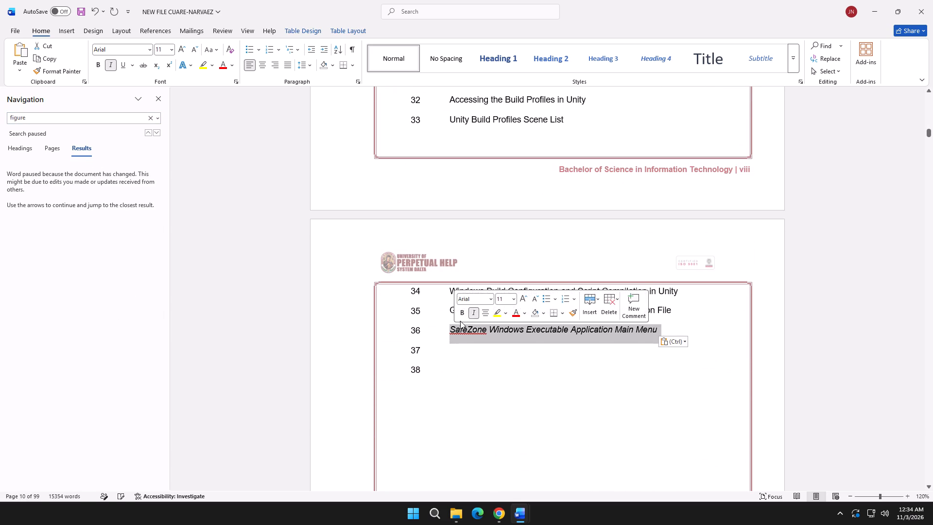
pyautogui.click(473, 315)
pyautogui.click(459, 347)
# Search the thesis document for figure 37 and figure 38, and clear the search.
pyautogui.doubleClick(79, 117)
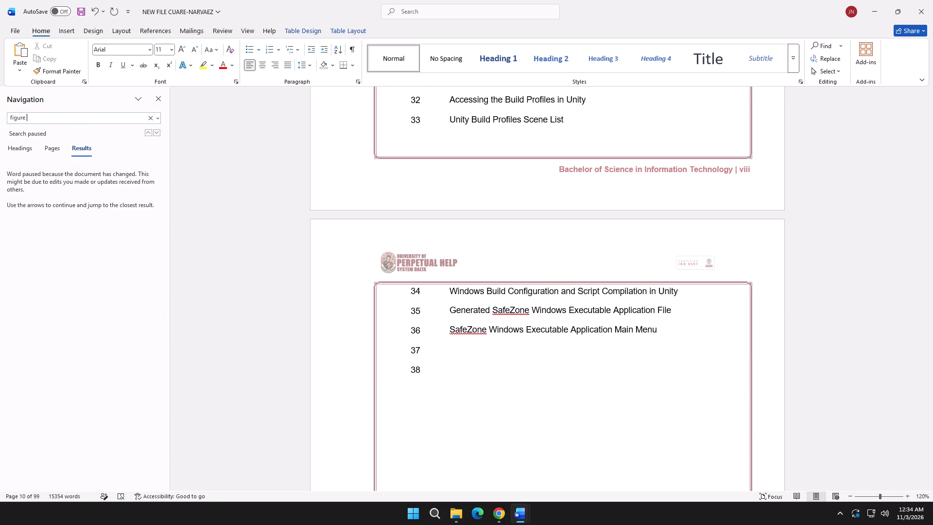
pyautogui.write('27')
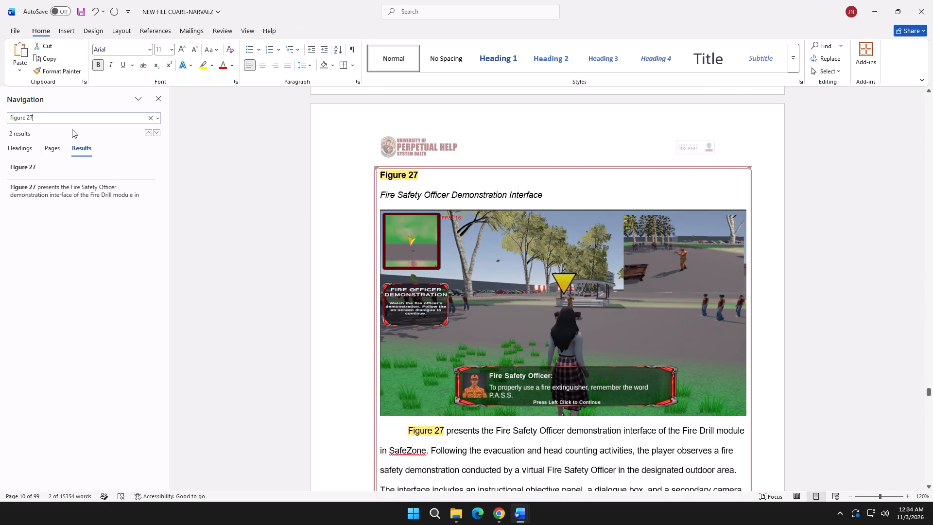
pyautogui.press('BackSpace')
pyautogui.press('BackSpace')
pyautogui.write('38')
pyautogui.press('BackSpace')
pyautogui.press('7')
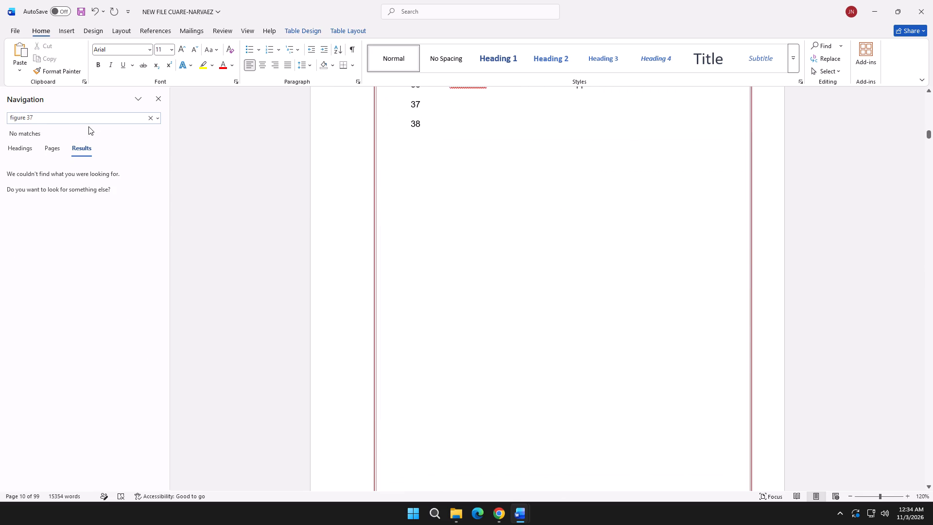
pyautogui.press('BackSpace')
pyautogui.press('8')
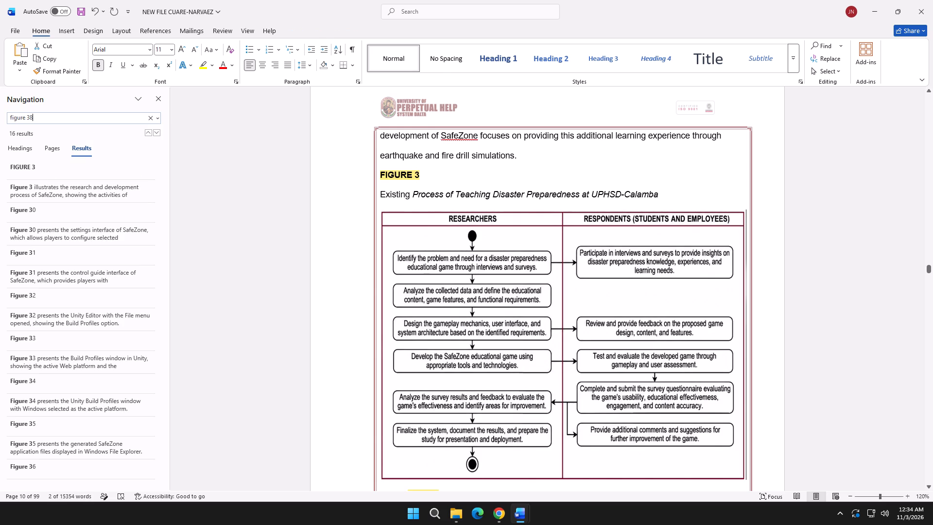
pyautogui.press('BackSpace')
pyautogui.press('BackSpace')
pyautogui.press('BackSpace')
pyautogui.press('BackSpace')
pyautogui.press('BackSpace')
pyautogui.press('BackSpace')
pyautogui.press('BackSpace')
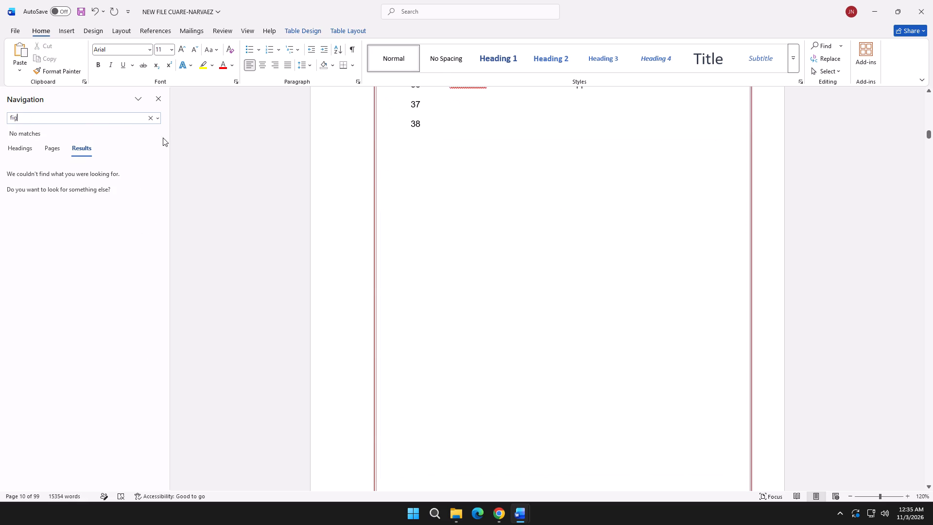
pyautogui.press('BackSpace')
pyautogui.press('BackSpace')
# Switch to the reference thesis FINAL CHAP3 (1) and examine the end of its List of Figures and its List of Tables.
pyautogui.click(503, 517)
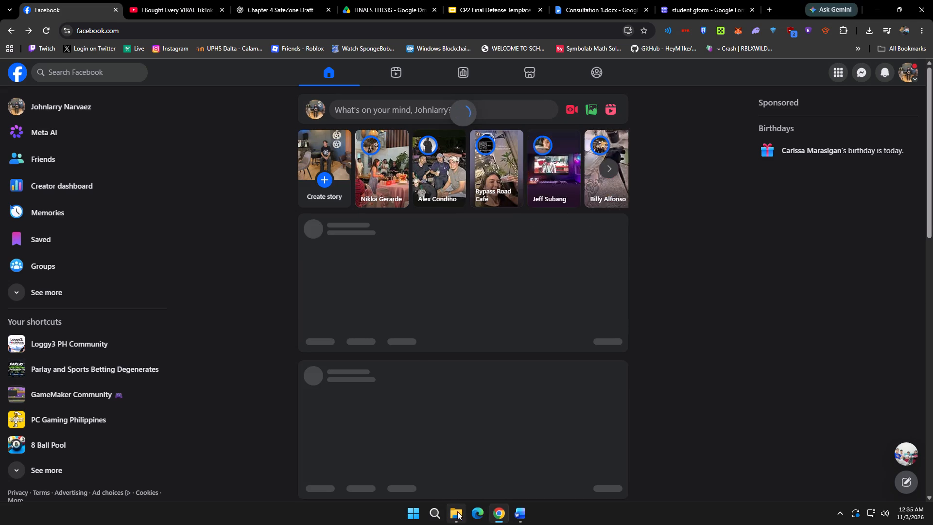
pyautogui.click(454, 511)
pyautogui.click(454, 511)
pyautogui.click(522, 511)
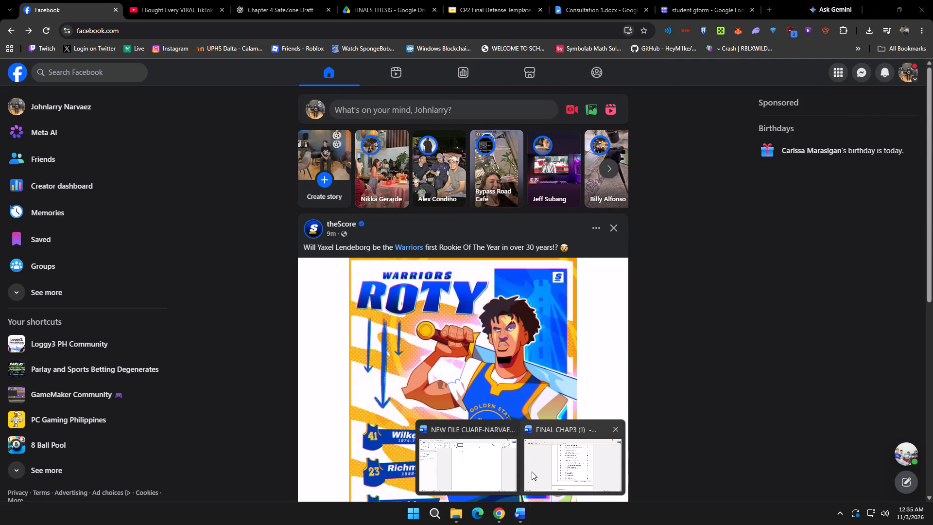
pyautogui.click(548, 460)
pyautogui.scroll(-4, 408, 375)
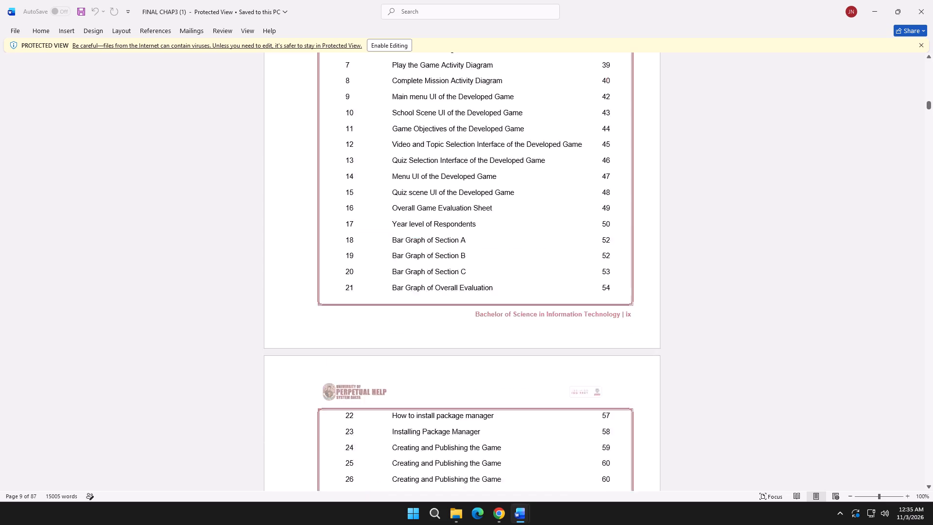
pyautogui.scroll(-9, 405, 376)
pyautogui.scroll(-13, 404, 376)
pyautogui.scroll(8, 403, 376)
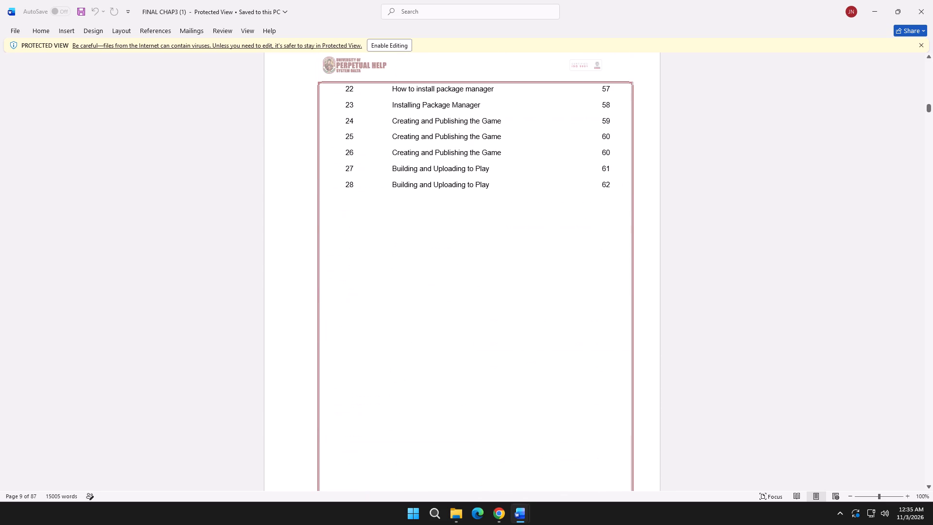
pyautogui.scroll(6, 403, 376)
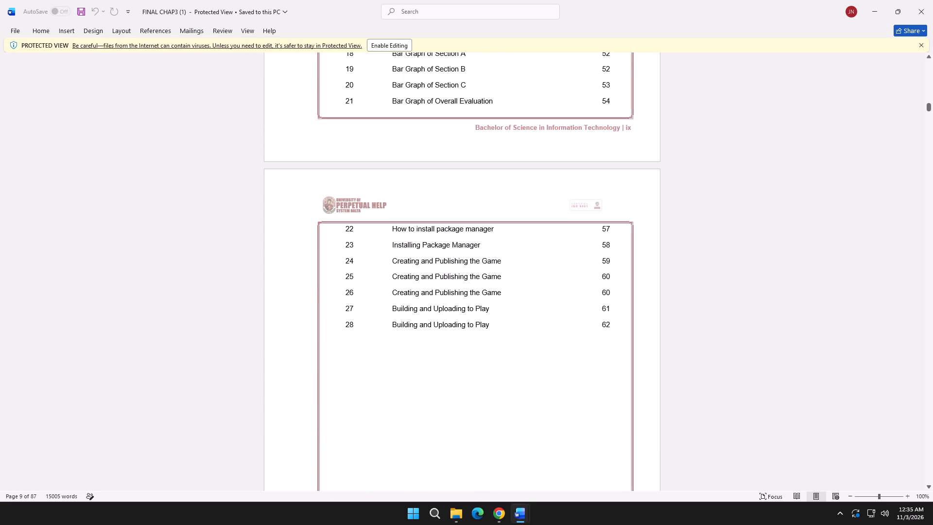
pyautogui.scroll(-20, 408, 366)
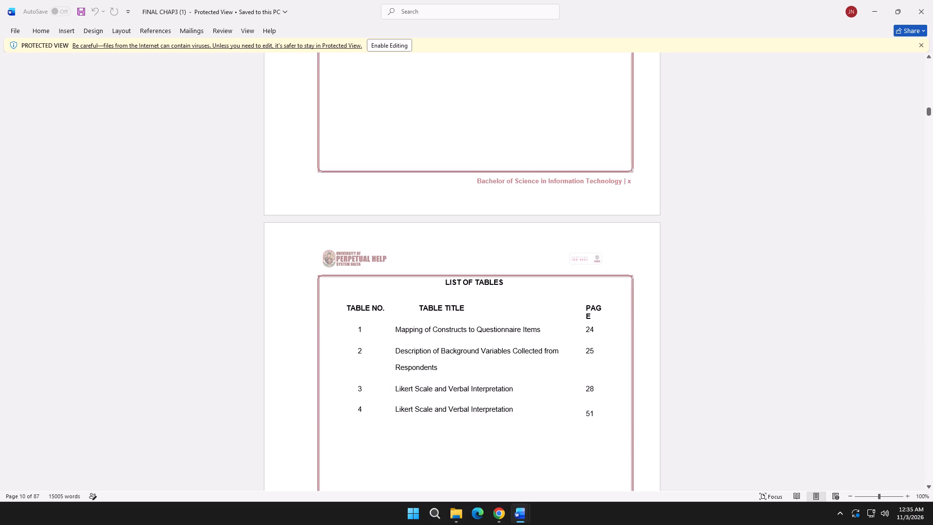
pyautogui.scroll(-14, 407, 364)
pyautogui.scroll(-7, 407, 364)
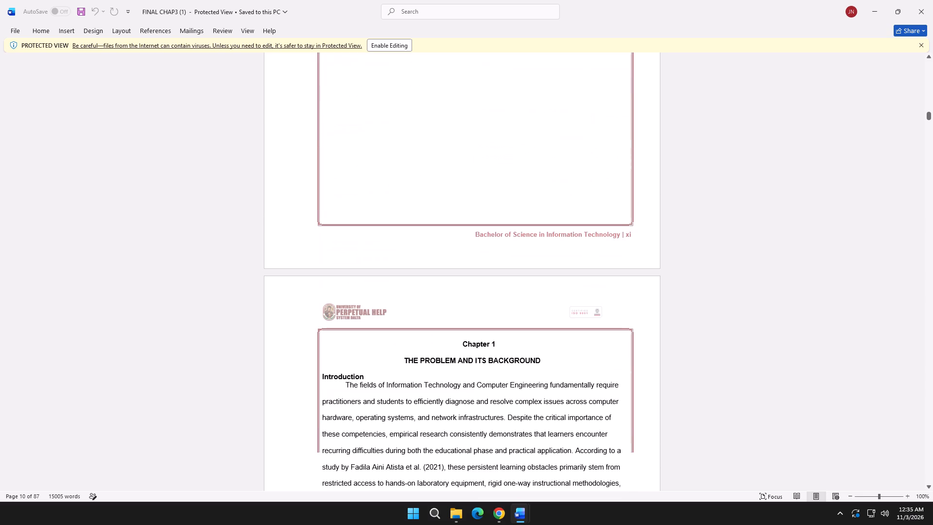
pyautogui.scroll(12, 408, 363)
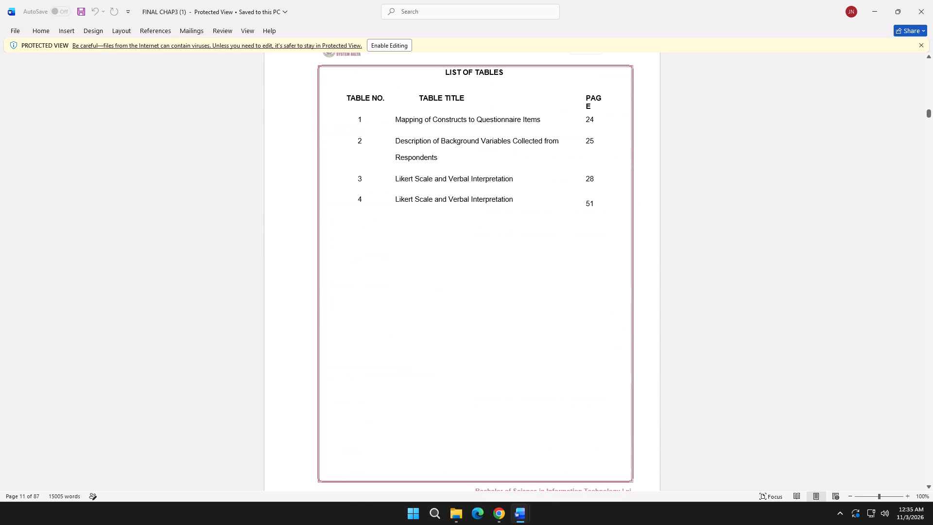
# Return to the group's own thesis document, go to its List of Tables and save the document.
pyautogui.hotkey('alt', 'Tab')
pyautogui.hotkey('alt', 'Tab')
pyautogui.hotkey('alt', 'Tab')
pyautogui.hotkey('alt', 'Tab')
pyautogui.hotkey('alt', 'Tab')
pyautogui.hotkey('alt', 'Tab')
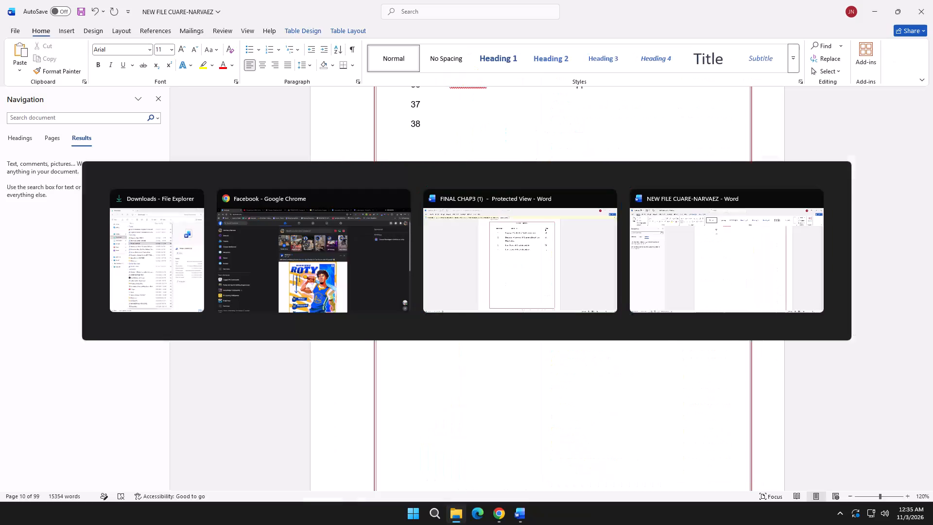
pyautogui.scroll(-19, 442, 328)
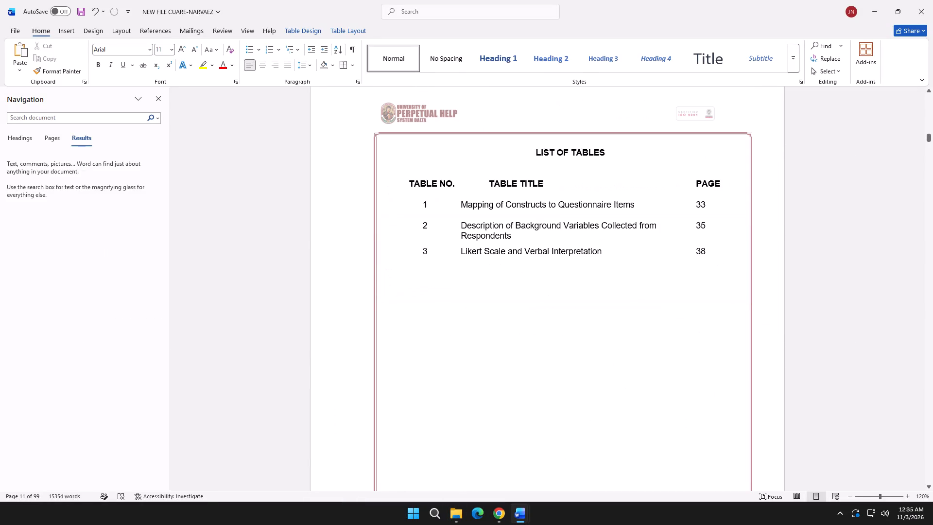
pyautogui.hotkey('ctrl', 's')
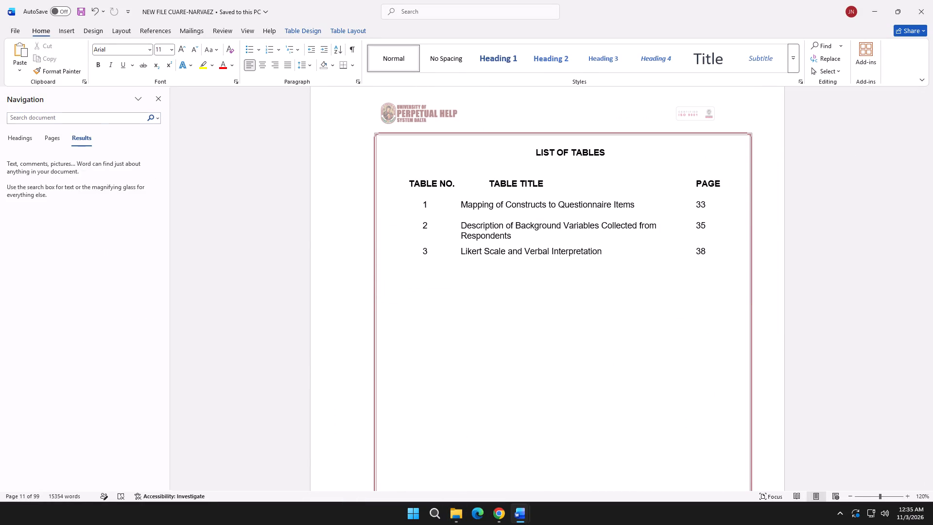
# Search the document for table 1 and check the page number in that page's footer.
pyautogui.click(95, 116)
pyautogui.write('table')
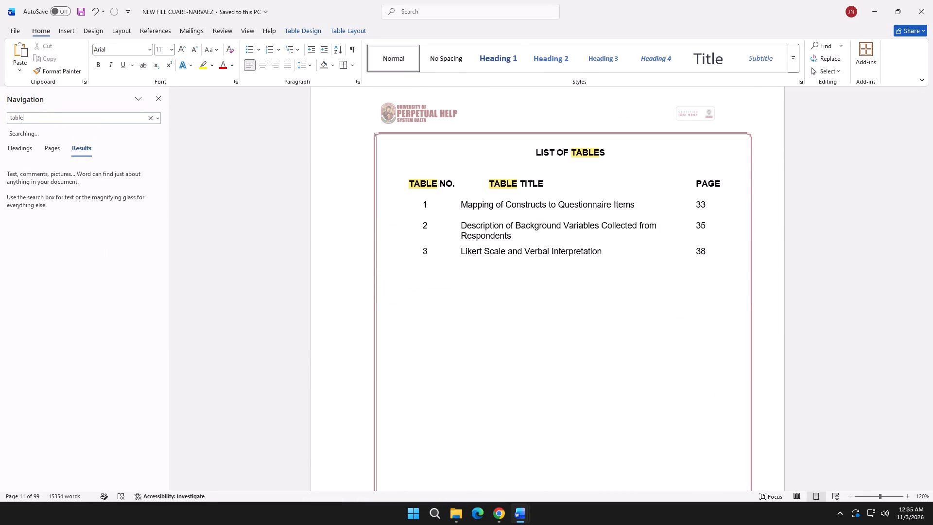
pyautogui.press('space')
pyautogui.write('1')
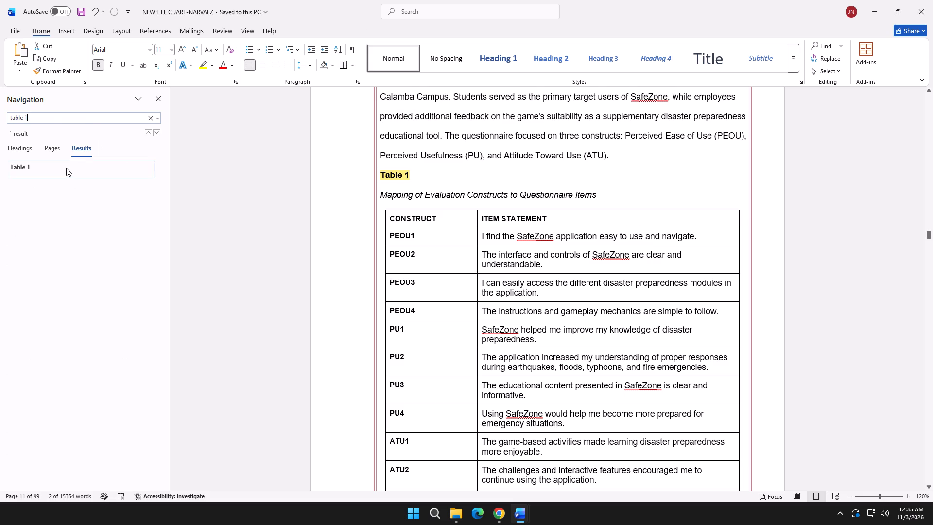
pyautogui.click(64, 169)
pyautogui.scroll(-7, 328, 228)
pyautogui.scroll(2, 329, 229)
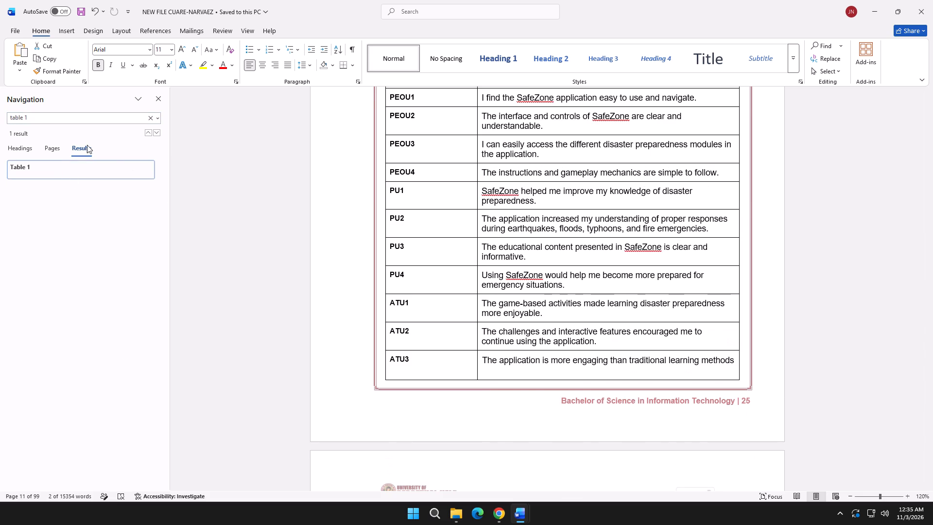
pyautogui.scroll(3, 225, 177)
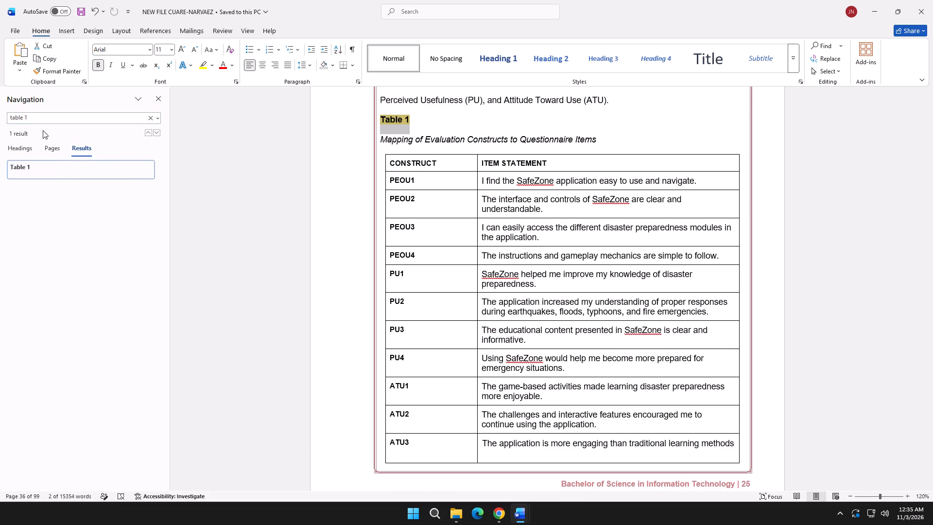
# Return to the List of Tables and set the page number of table 1, Mapping of Constructs to Questionnaire Items, to 25.
pyautogui.doubleClick(53, 118)
pyautogui.press('BackSpace')
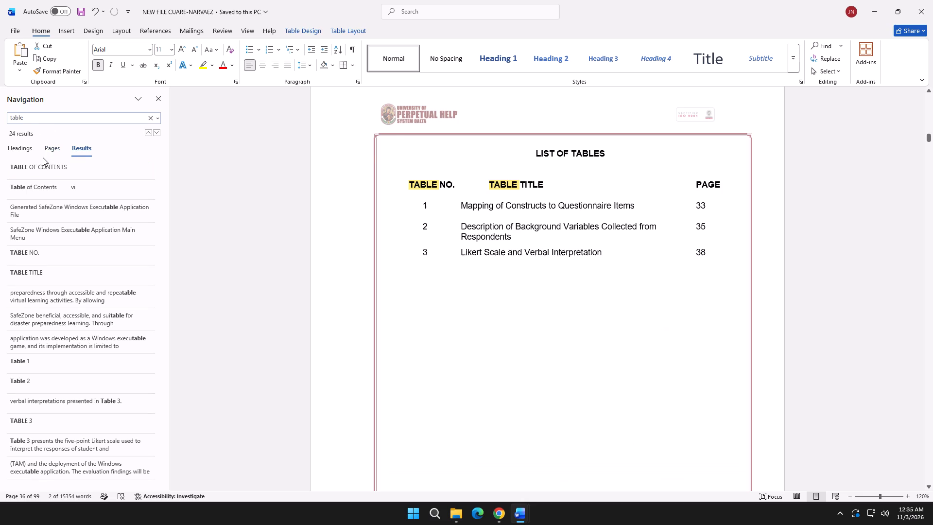
pyautogui.click(41, 166)
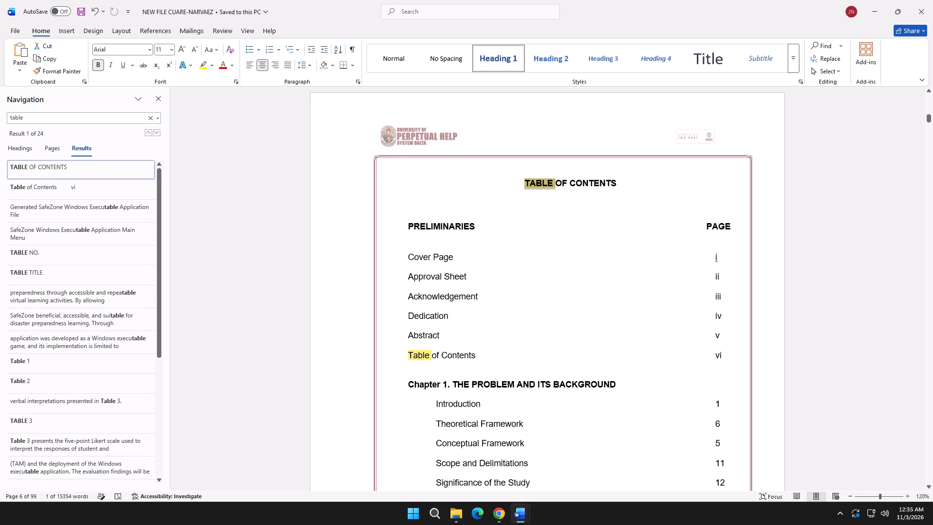
pyautogui.scroll(-20, 508, 263)
pyautogui.scroll(-20, 508, 263)
pyautogui.scroll(-5, 508, 263)
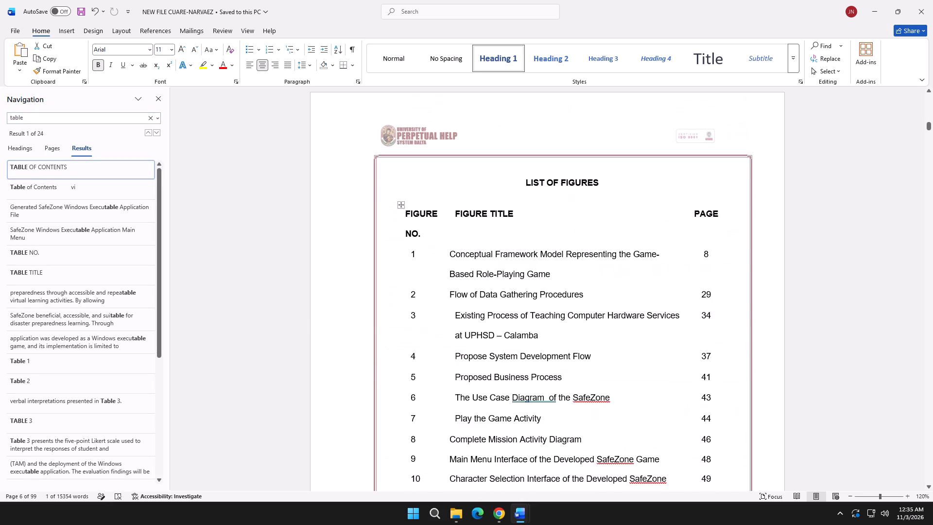
pyautogui.scroll(-7, 499, 272)
pyautogui.scroll(-20, 499, 272)
pyautogui.scroll(-7, 499, 272)
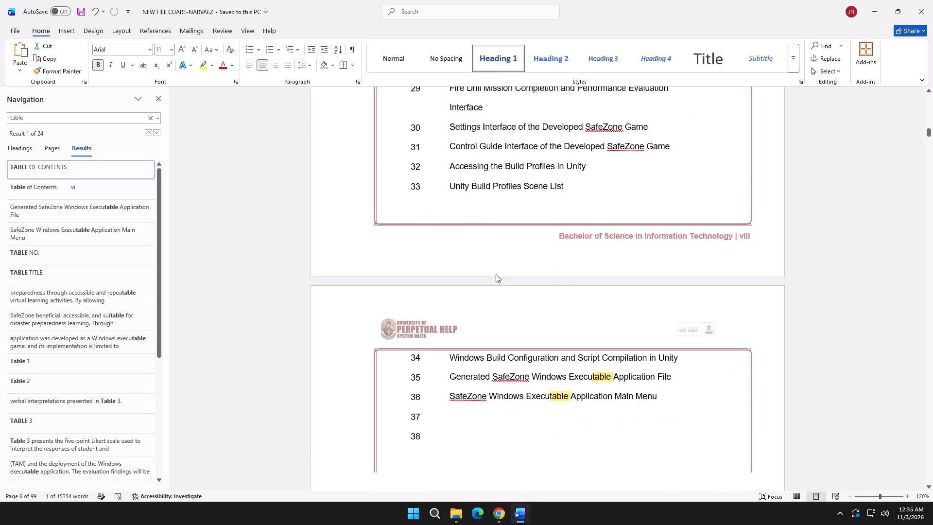
pyautogui.scroll(-11, 496, 274)
pyautogui.scroll(-19, 495, 274)
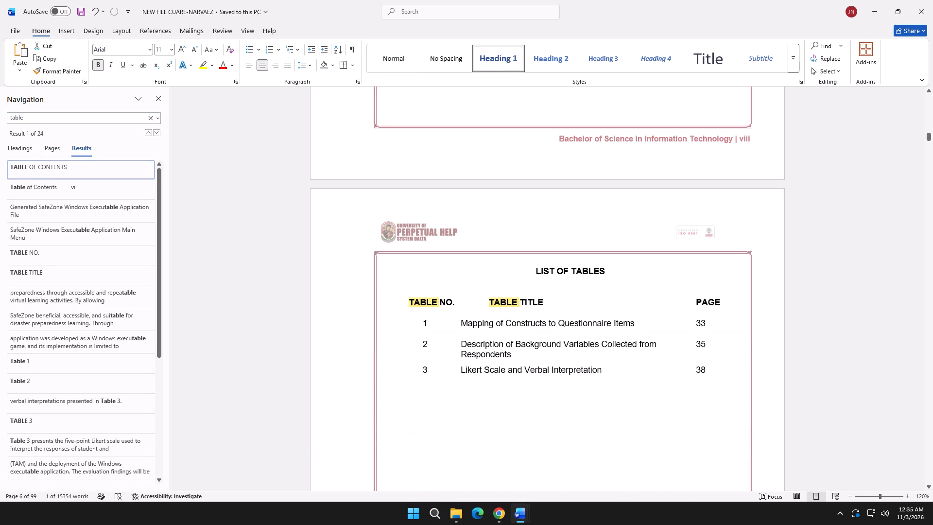
pyautogui.moveTo(697, 325); pyautogui.dragTo(704, 323)
pyautogui.press('2')
pyautogui.press('5')
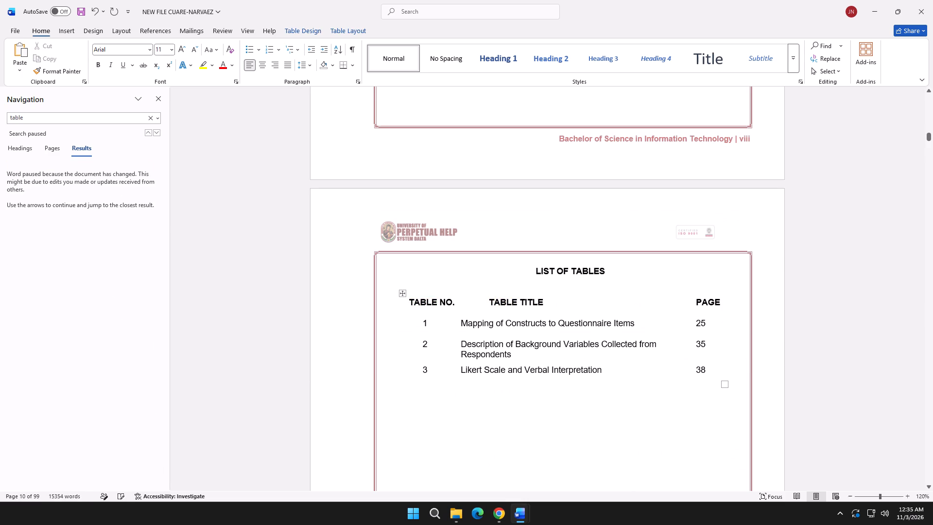
# Search the document for table 2 and check the page number in that page's footer.
pyautogui.click(55, 118)
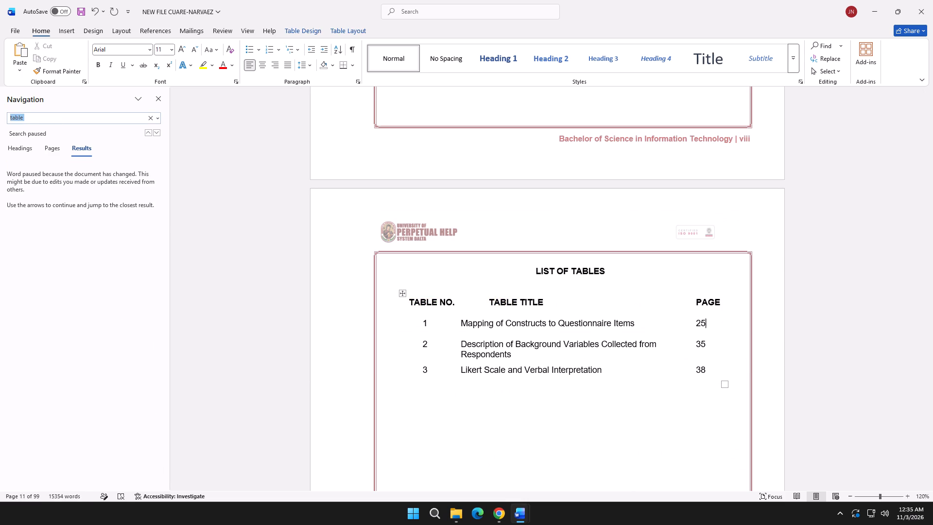
pyautogui.press('d')
pyautogui.write('es')
pyautogui.press('BackSpace')
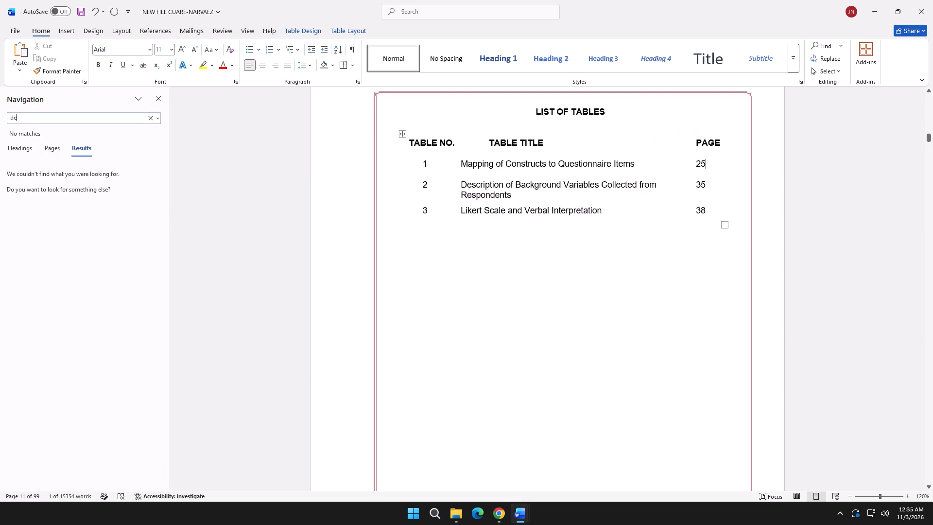
pyautogui.press('BackSpace')
pyautogui.press('t')
pyautogui.press('BackSpace')
pyautogui.press('BackSpace')
pyautogui.write('tabl 2')
pyautogui.press('BackSpace')
pyautogui.press('BackSpace')
pyautogui.press('BackSpace')
pyautogui.write('le 2')
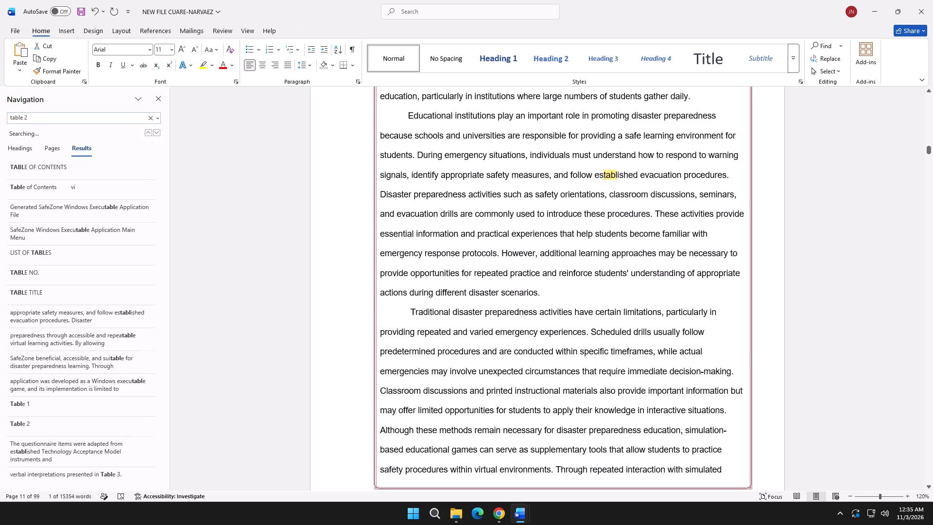
pyautogui.click(65, 165)
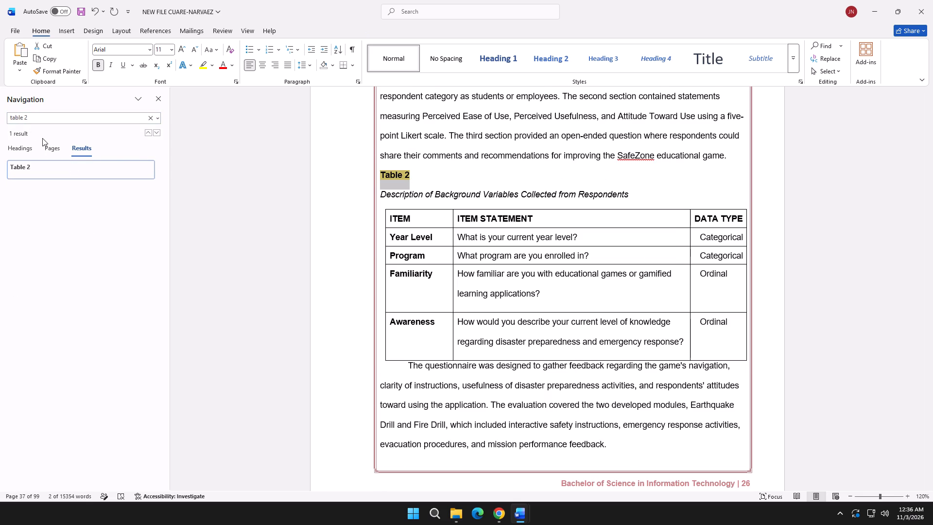
# Return to the List of Tables and set the page number of table 2, Description of Background Variables Collected from Respondents, to 26.
pyautogui.click(42, 118)
pyautogui.click(42, 118)
pyautogui.press('BackSpace')
pyautogui.click(49, 190)
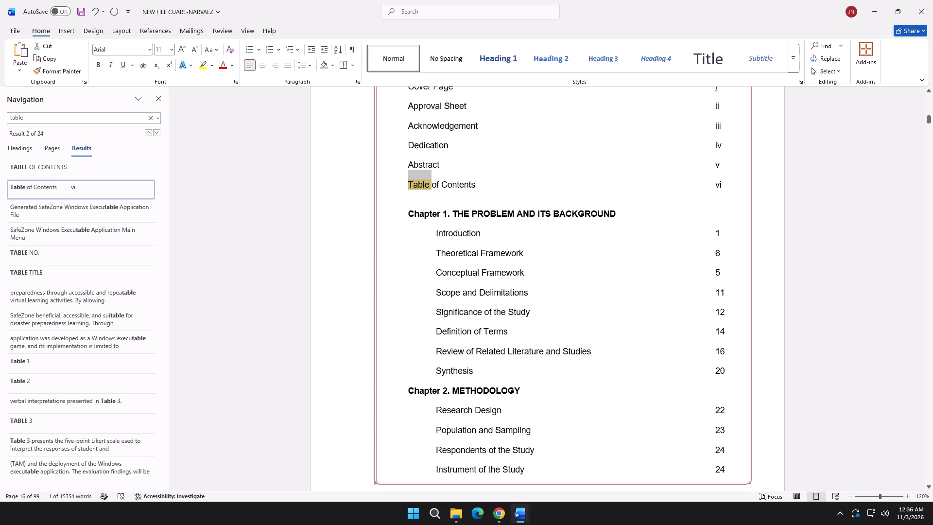
pyautogui.click(67, 248)
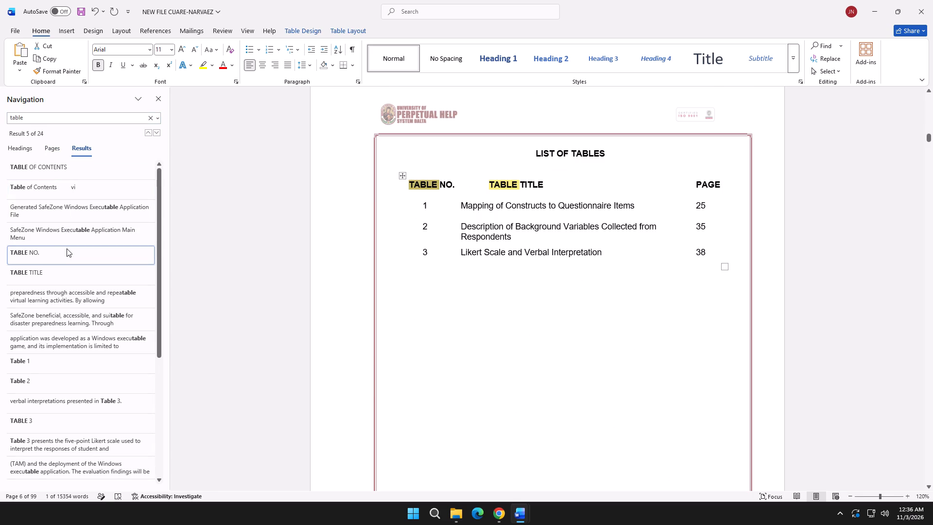
pyautogui.moveTo(697, 228); pyautogui.dragTo(702, 228)
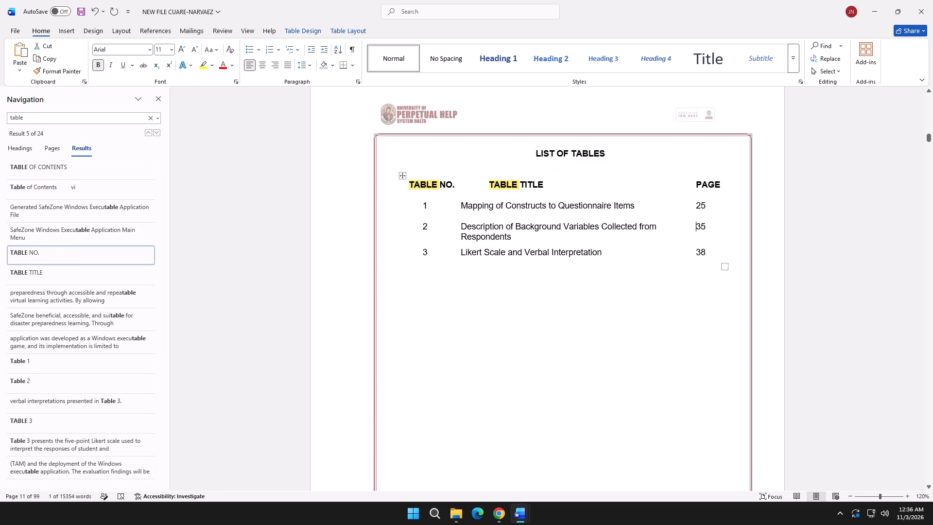
pyautogui.moveTo(702, 228); pyautogui.dragTo(706, 228)
pyautogui.press('2')
pyautogui.press('6')
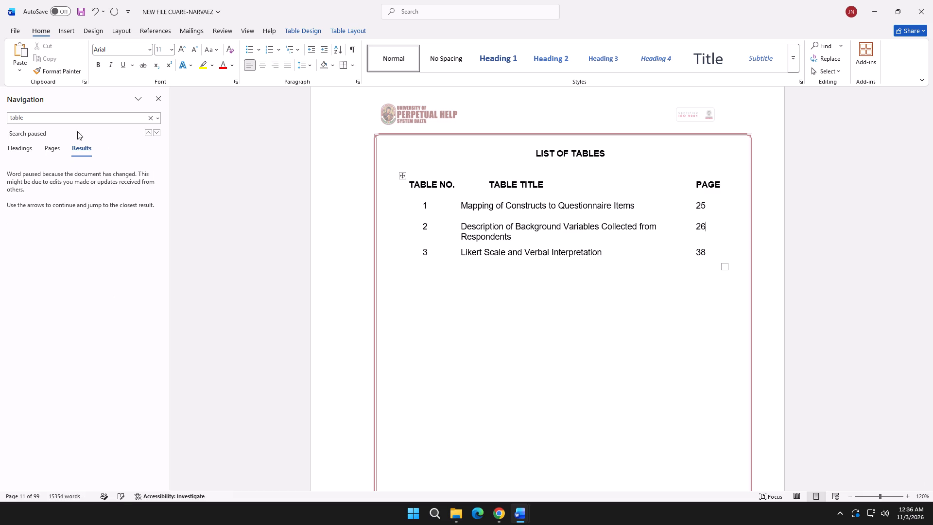
# Search the document for table 3 and check the page number in that page's footer.
pyautogui.doubleClick(75, 117)
pyautogui.press('3')
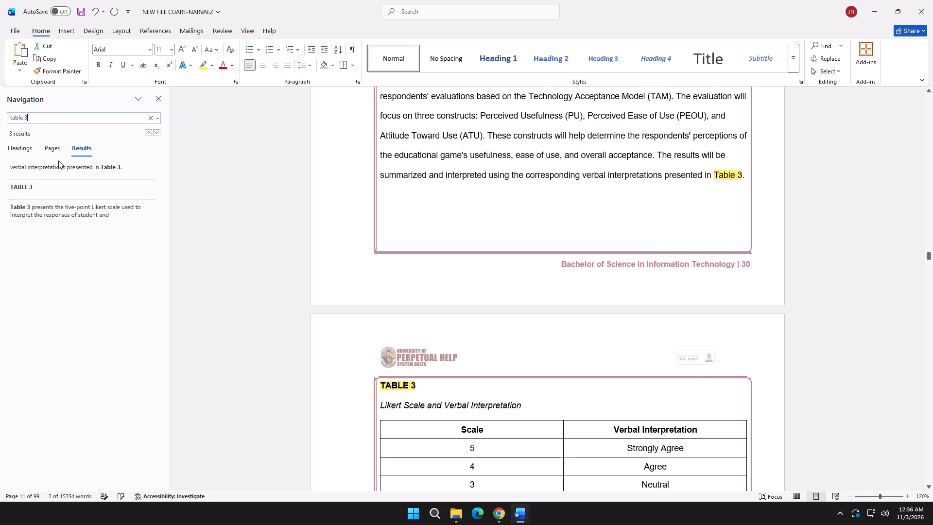
pyautogui.click(49, 187)
pyautogui.scroll(-8, 412, 284)
pyautogui.scroll(2, 412, 284)
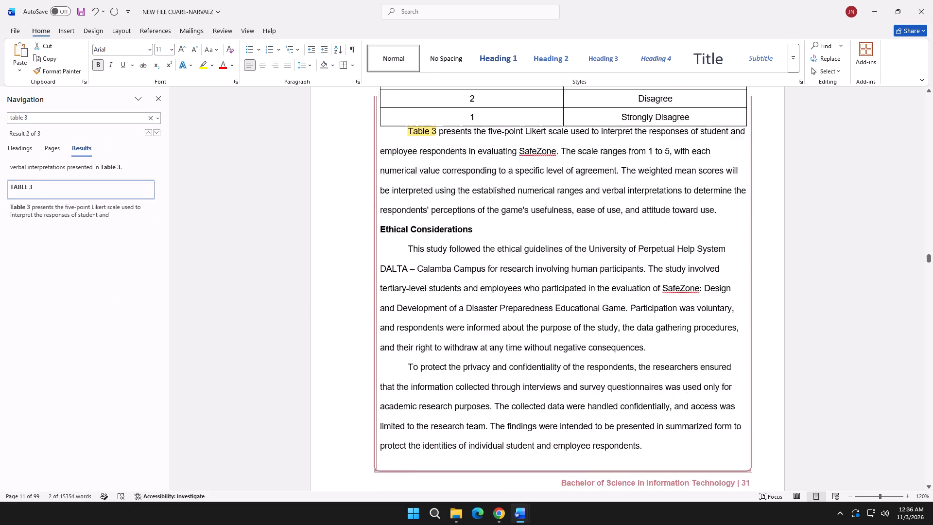
pyautogui.scroll(8, 412, 284)
pyautogui.doubleClick(50, 120)
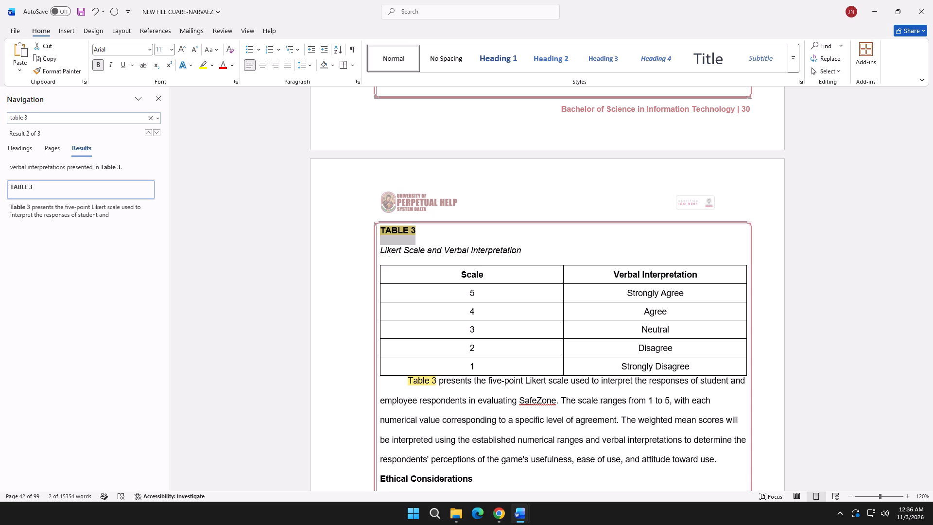
pyautogui.scroll(6, 283, 268)
pyautogui.scroll(-6, 295, 278)
# Return to the List of Tables and set the page number of table 3, Likert Scale and Verbal Interpretation, to 31.
pyautogui.press('BackSpace')
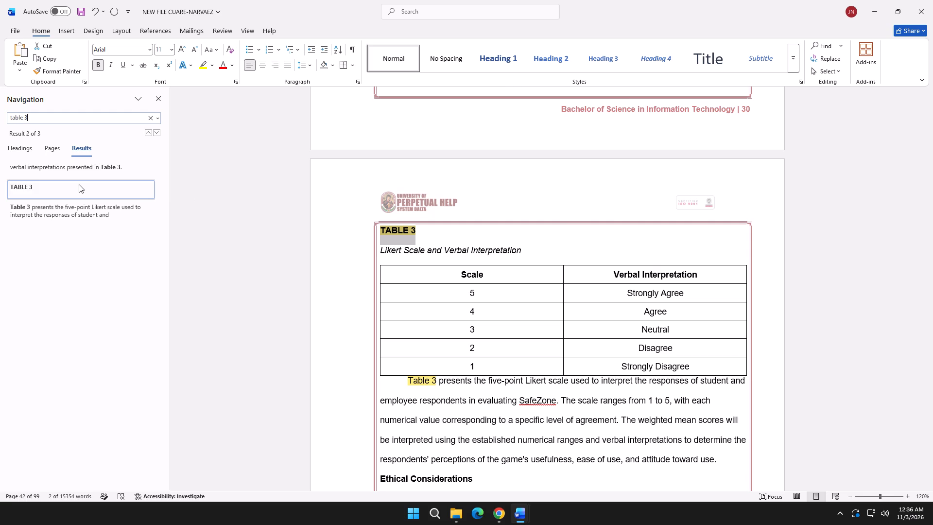
pyautogui.click(55, 261)
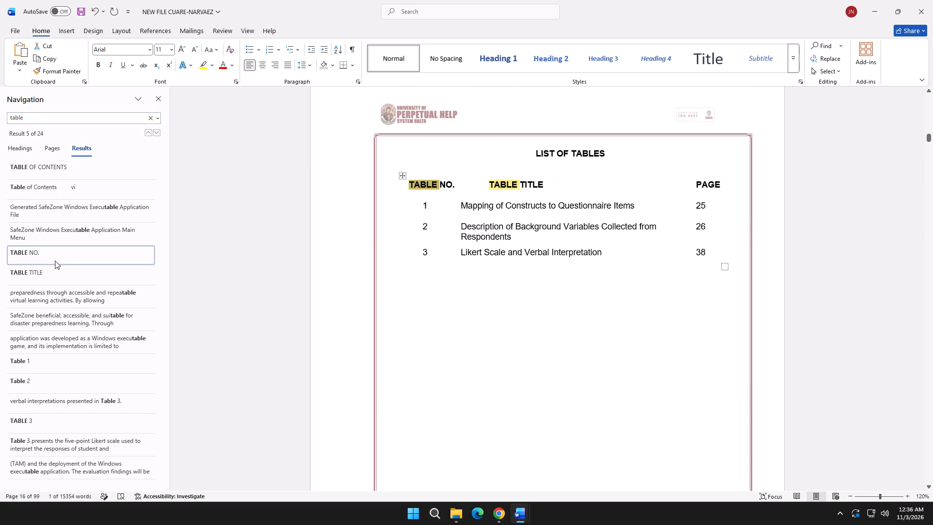
pyautogui.moveTo(698, 253); pyautogui.dragTo(704, 254)
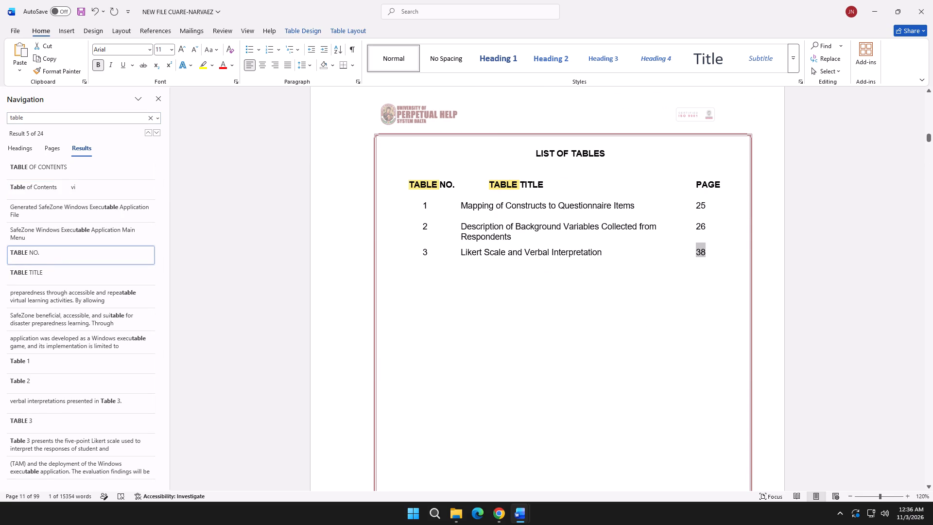
pyautogui.moveTo(704, 254); pyautogui.dragTo(705, 254)
pyautogui.write('31')
# Search the document for table 4, then clear the search.
pyautogui.click(91, 118)
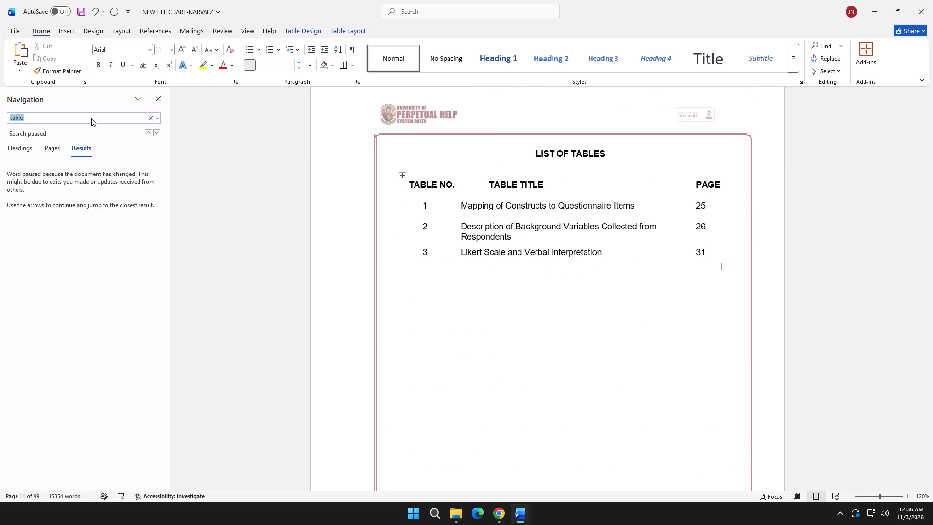
pyautogui.click(91, 118)
pyautogui.press('4')
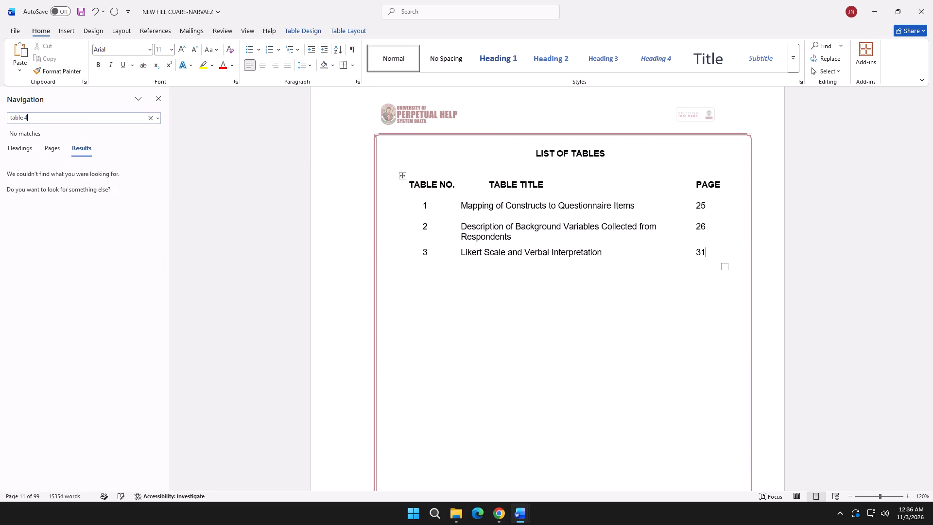
pyautogui.click(151, 120)
# Save the thesis document.
pyautogui.scroll(-19, 472, 331)
pyautogui.hotkey('ctrl', 's')
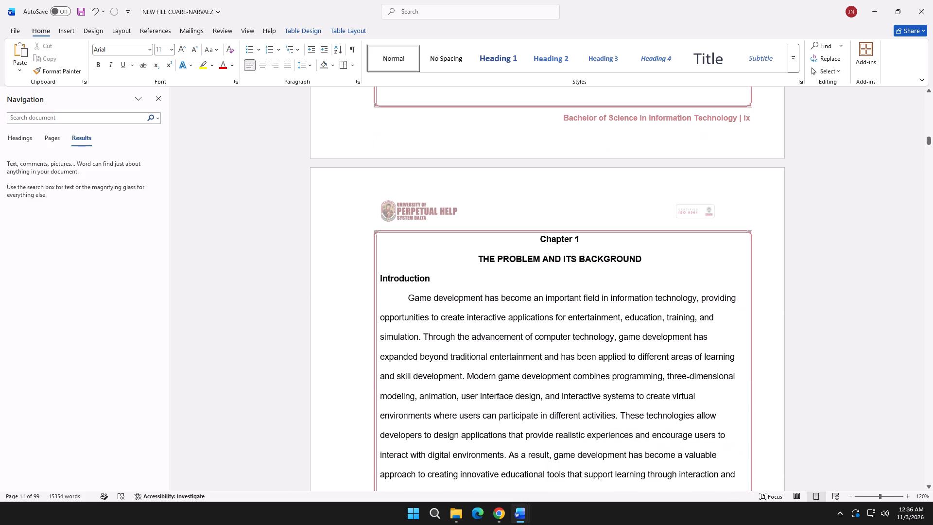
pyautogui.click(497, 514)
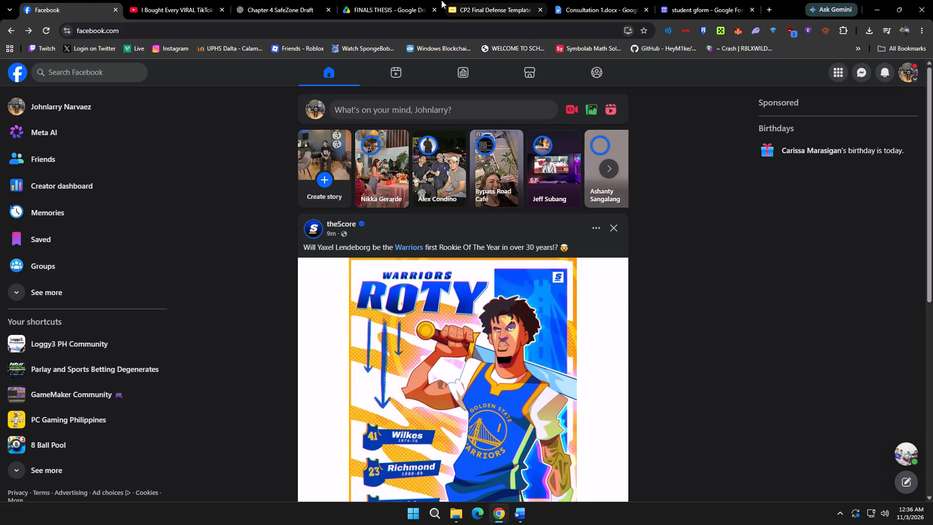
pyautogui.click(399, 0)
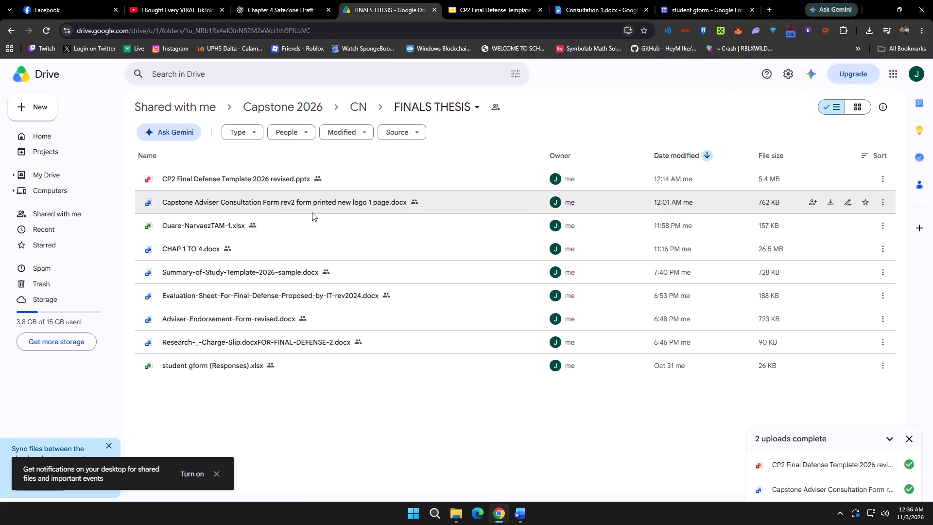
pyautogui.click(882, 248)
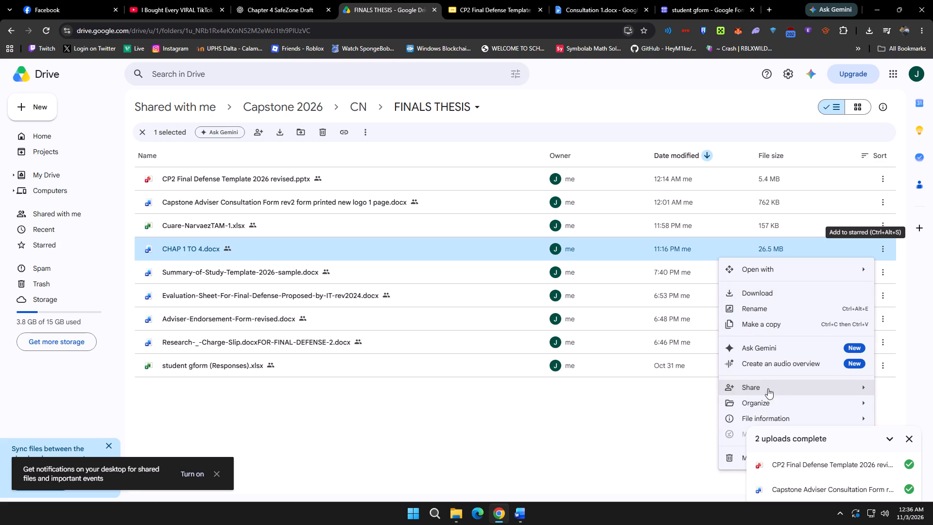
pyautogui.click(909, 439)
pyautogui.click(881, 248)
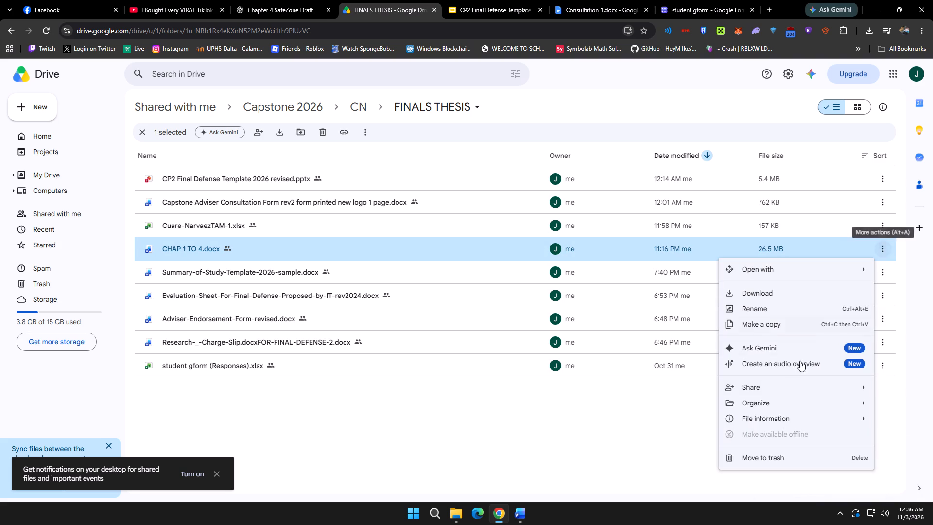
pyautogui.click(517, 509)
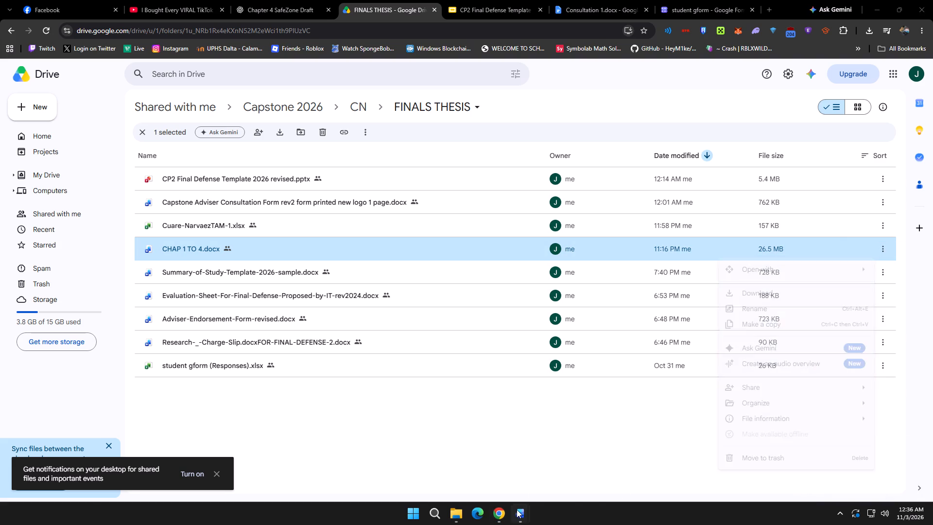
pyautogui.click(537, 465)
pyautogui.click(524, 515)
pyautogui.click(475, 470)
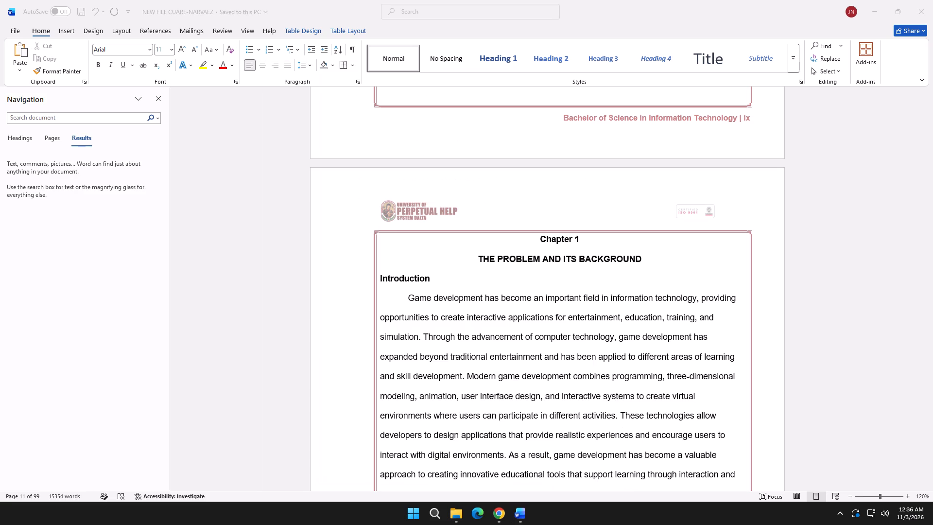
# In the List of Figures, enter page numbers 50, 51, 52 and 53 for figures 11 to 14.
pyautogui.scroll(20, 528, 381)
pyautogui.scroll(2, 528, 381)
pyautogui.scroll(12, 596, 400)
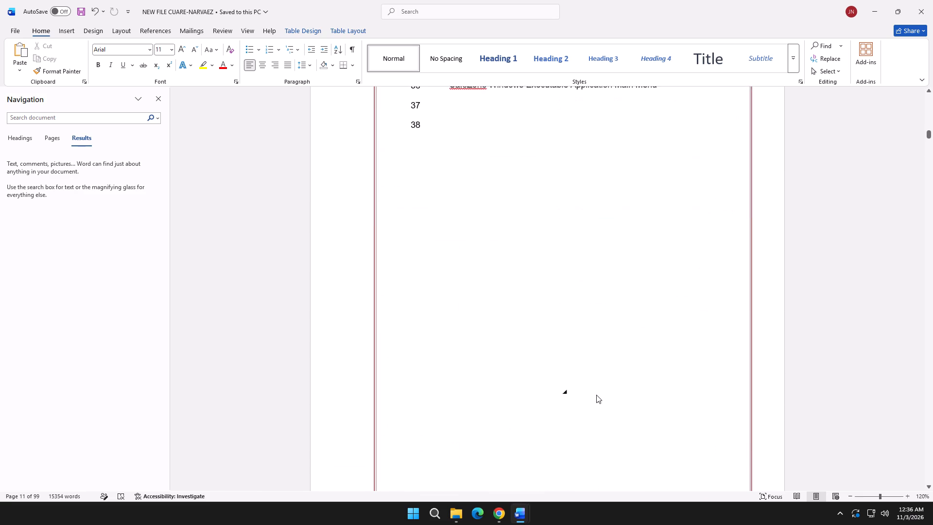
pyautogui.scroll(20, 596, 395)
pyautogui.scroll(-6, 598, 389)
pyautogui.scroll(10, 598, 389)
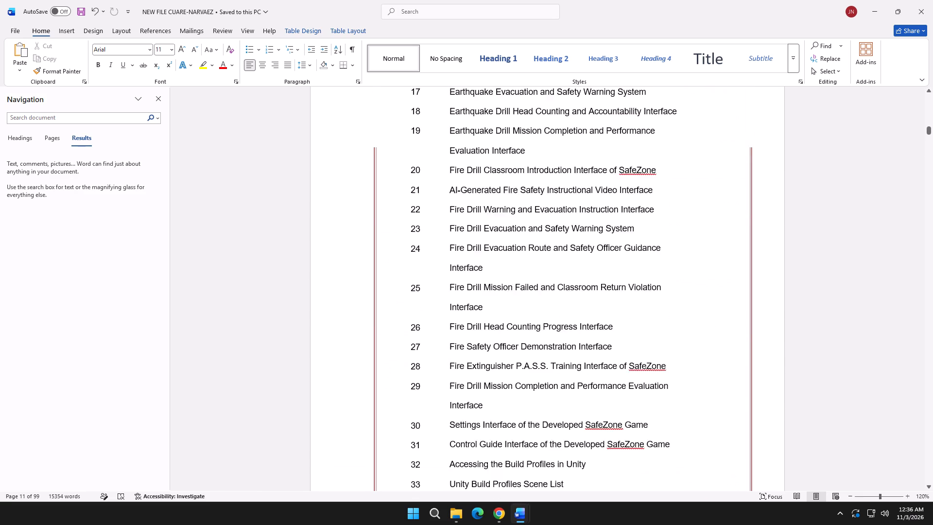
pyautogui.scroll(20, 596, 394)
pyautogui.scroll(3, 596, 394)
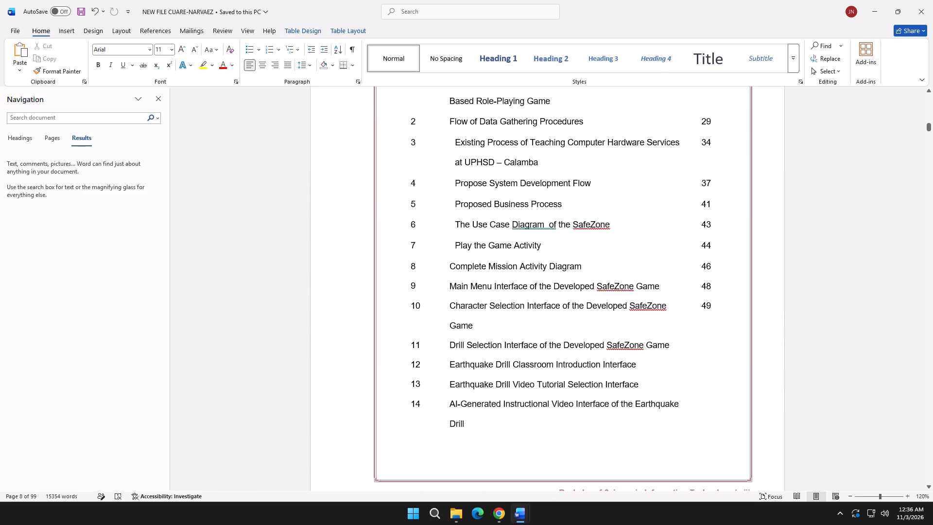
pyautogui.click(699, 337)
pyautogui.click(698, 342)
pyautogui.write('50')
pyautogui.hotkey('shift', 'Return')
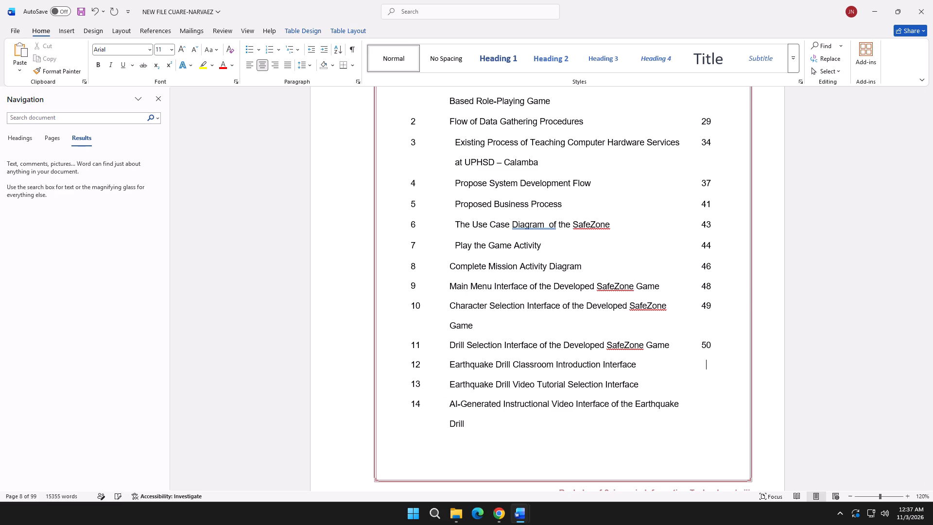
pyautogui.write('51')
pyautogui.hotkey('shift', 'Return')
pyautogui.write('52')
pyautogui.hotkey('shift', 'Return')
pyautogui.write('53')
# Continue the List of Figures page column with 54, 55 and 56 aligned to figures 15, 16 and 17.
pyautogui.scroll(-9, 733, 349)
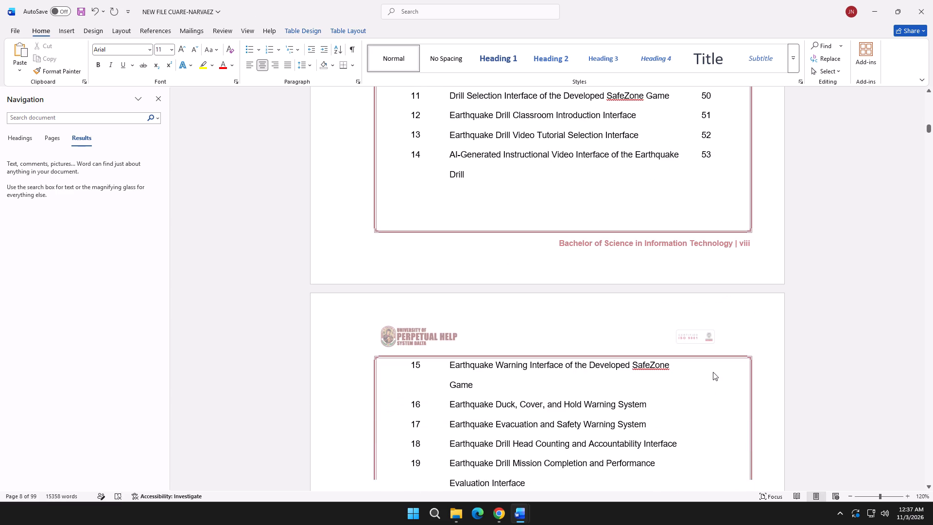
pyautogui.hotkey('shift', 'Return')
pyautogui.hotkey('shift', 'Return')
pyautogui.hotkey('shift', 'Return')
pyautogui.press('BackSpace')
pyautogui.press('Return')
pyautogui.write('53')
pyautogui.press('BackSpace')
pyautogui.press('4')
pyautogui.hotkey('shift', 'Return')
pyautogui.hotkey('shift', 'Return')
pyautogui.write('55')
pyautogui.hotkey('shift', 'Return')
pyautogui.write('56')
# In the List of Figures, enter page numbers 57 and 58 for figures 18 and 19.
pyautogui.hotkey('shift', 'Return')
pyautogui.hotkey('shift', 'Return')
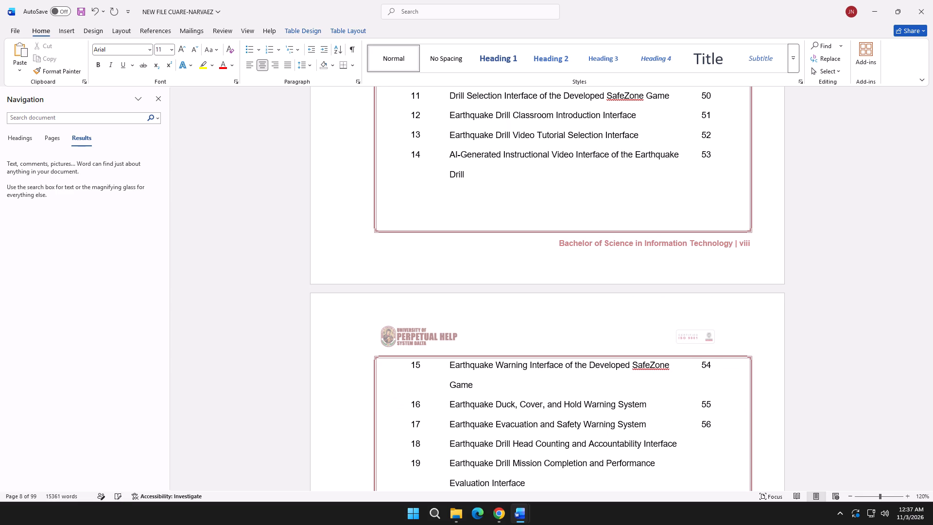
pyautogui.press('5')
pyautogui.press('BackSpace')
pyautogui.press('BackSpace')
pyautogui.write('57')
pyautogui.hotkey('shift', 'Return')
pyautogui.write('58')
# Enter page numbers 59, 60 and 61 in the List of Figures for figures 20, 21 and 22.
pyautogui.scroll(-5, 695, 360)
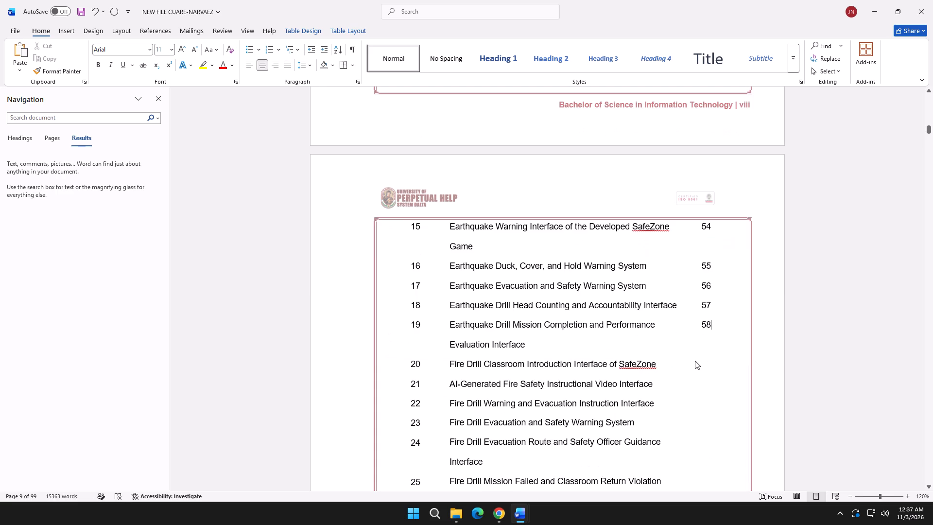
pyautogui.hotkey('shift', 'Return')
pyautogui.hotkey('shift', 'Return')
pyautogui.write('59')
pyautogui.hotkey('shift', 'Return')
pyautogui.press('7')
pyautogui.press('BackSpace')
pyautogui.write('60')
pyautogui.hotkey('shift', 'Return')
pyautogui.write('61')
pyautogui.hotkey('shift', 'Return')
# Enter page numbers 62, 63 and 64 for figures 23 to 25, aligning 64 with the first line of figure 25's title.
pyautogui.write('62')
pyautogui.hotkey('shift', 'Return')
pyautogui.write('63')
pyautogui.hotkey('shift', 'Return')
pyautogui.write('64')
pyautogui.hotkey('shift', 'Return')
pyautogui.scroll(-2, 712, 386)
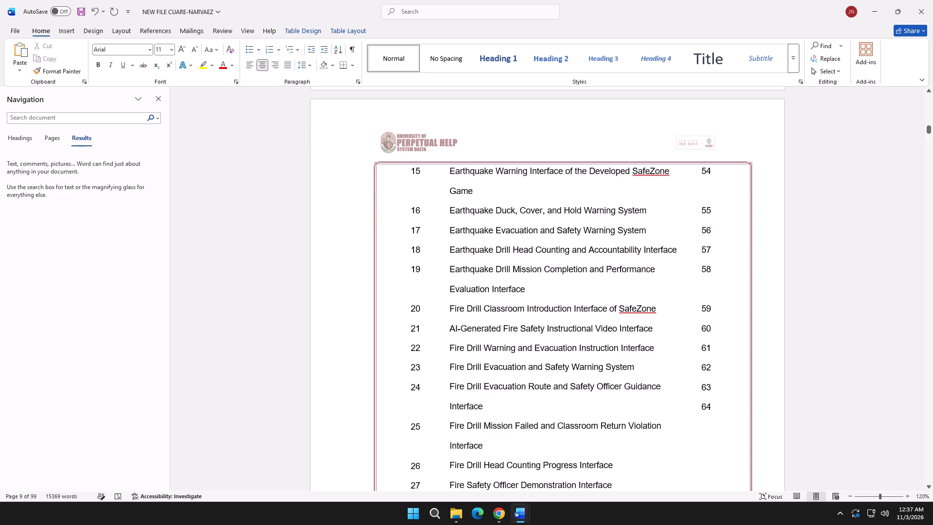
pyautogui.click(716, 391)
pyautogui.hotkey('shift', 'Return')
pyautogui.scroll(-2, 714, 410)
pyautogui.click(705, 406)
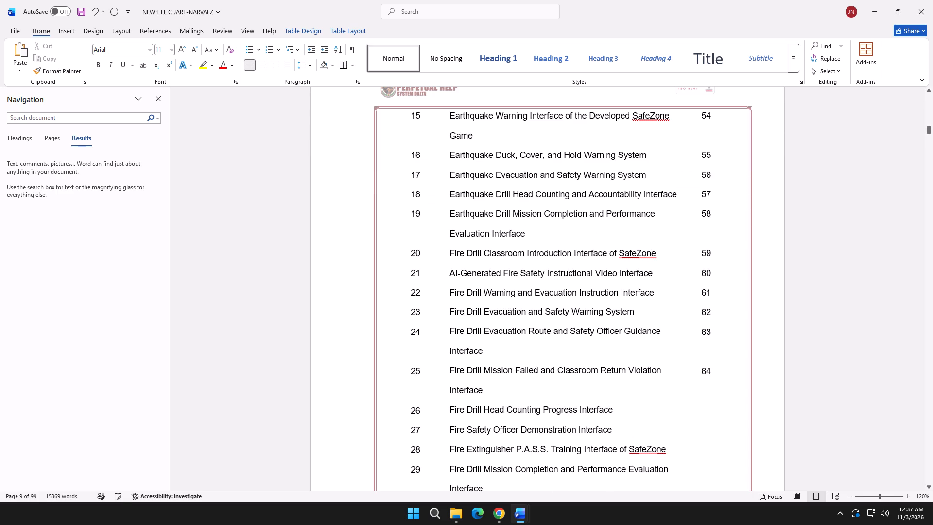
# Continue the List of Figures page column with 65, 66, 67 and 68 aligned to figures 26 to 29.
pyautogui.click(718, 373)
pyautogui.hotkey('shift', 'Return')
pyautogui.hotkey('shift', 'Return')
pyautogui.write('65')
pyautogui.hotkey('shift', 'Return')
pyautogui.write('66')
pyautogui.hotkey('shift', 'Return')
pyautogui.write('67')
pyautogui.hotkey('shift', 'Return')
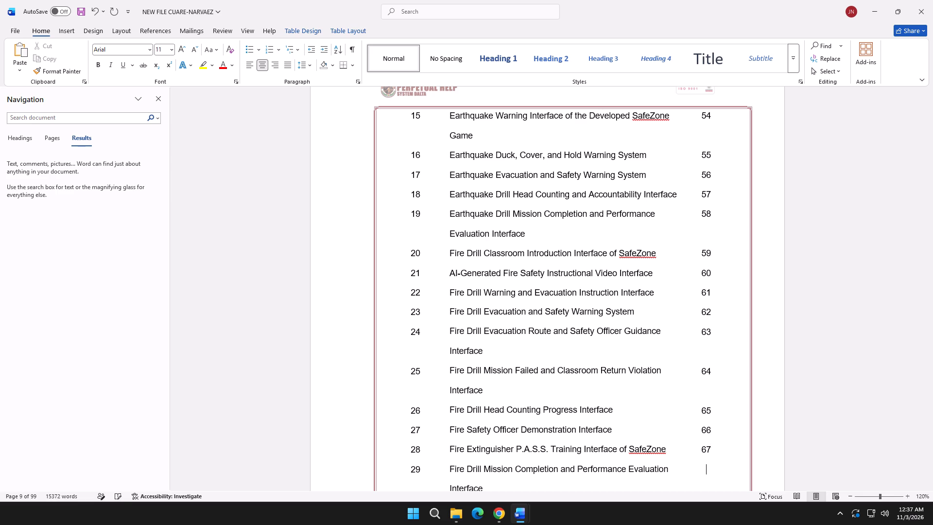
pyautogui.write('68')
# Enter page numbers 69, 70 and 71 in the List of Figures, aligned to figures 30, 31 and 32.
pyautogui.scroll(-5, 667, 352)
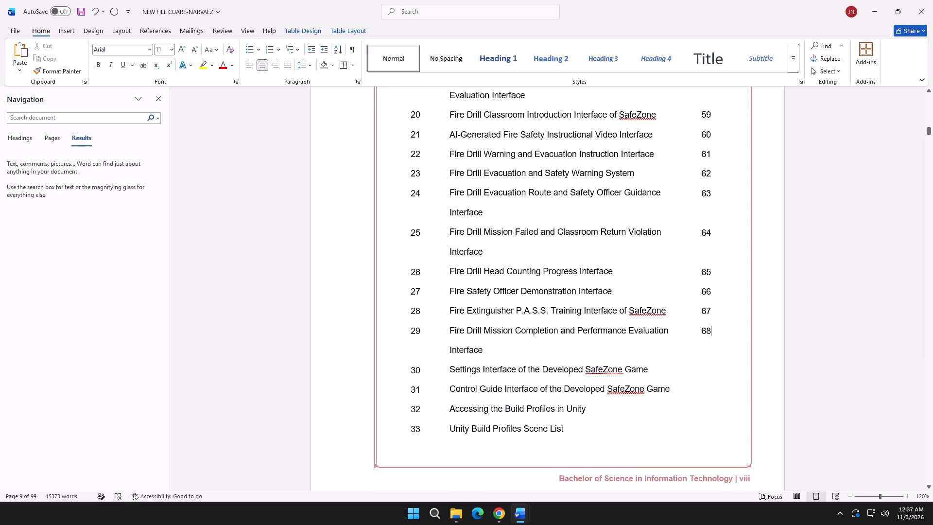
pyautogui.hotkey('shift', 'Return')
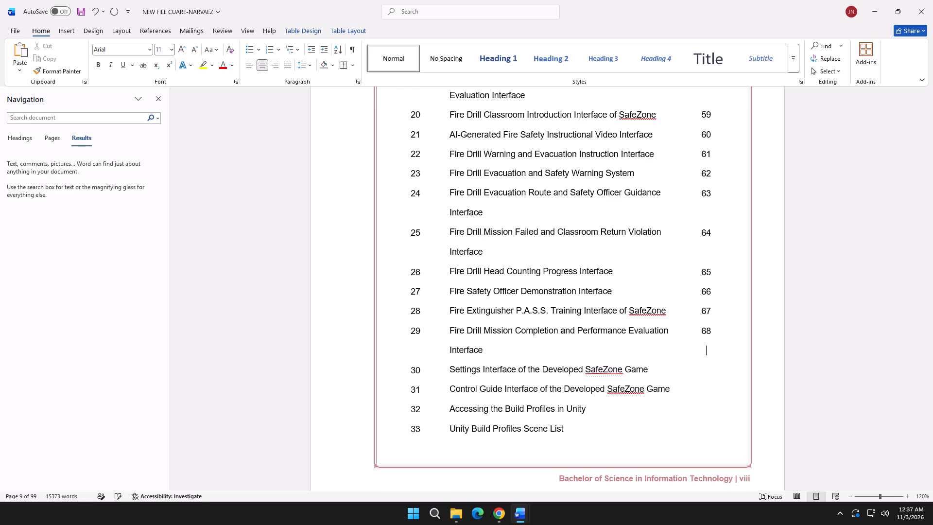
pyautogui.hotkey('shift', 'Return')
pyautogui.write('69')
pyautogui.hotkey('shift', 'Return')
pyautogui.write('70')
pyautogui.hotkey('shift', 'Return')
pyautogui.write('71')
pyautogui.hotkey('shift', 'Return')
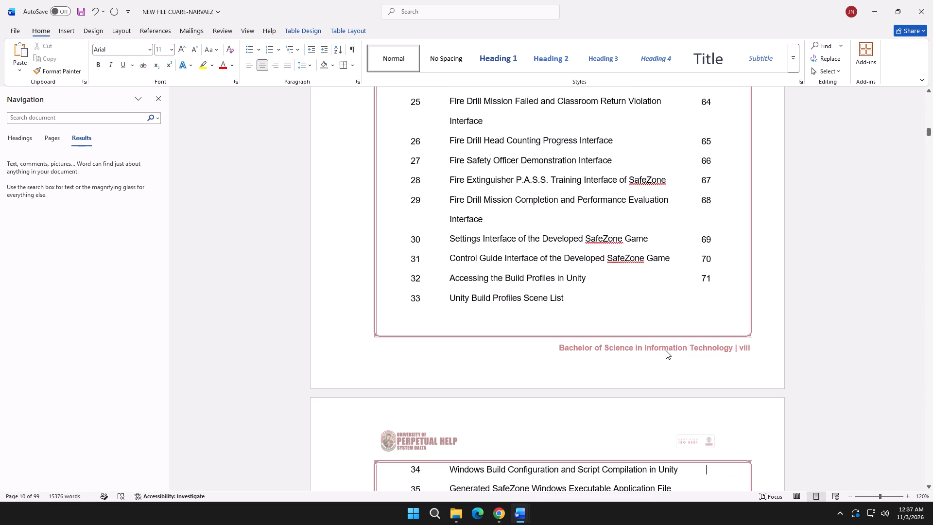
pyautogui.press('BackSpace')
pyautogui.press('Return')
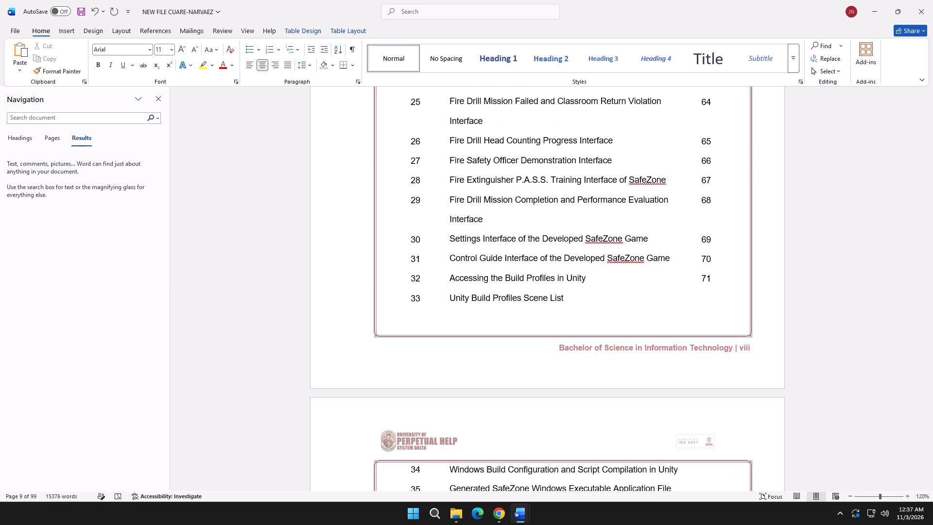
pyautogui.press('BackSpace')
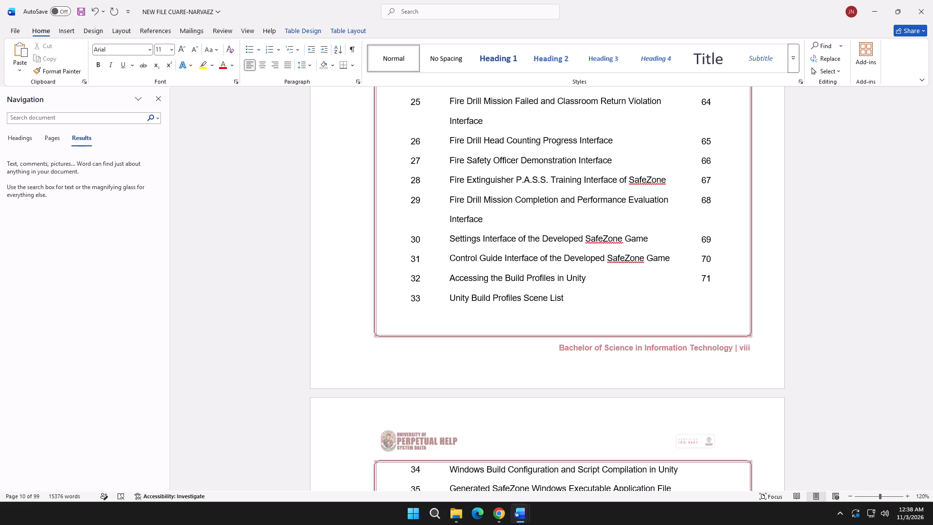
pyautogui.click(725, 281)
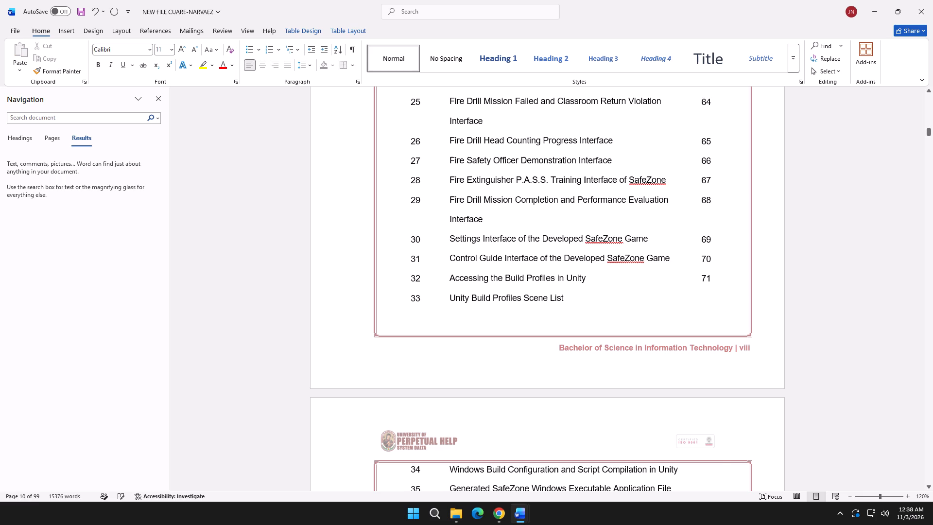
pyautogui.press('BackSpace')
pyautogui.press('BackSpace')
# Enter page numbers 72, 73 and 74 in the List of Figures for figures 33, 34 and 35.
pyautogui.click(711, 280)
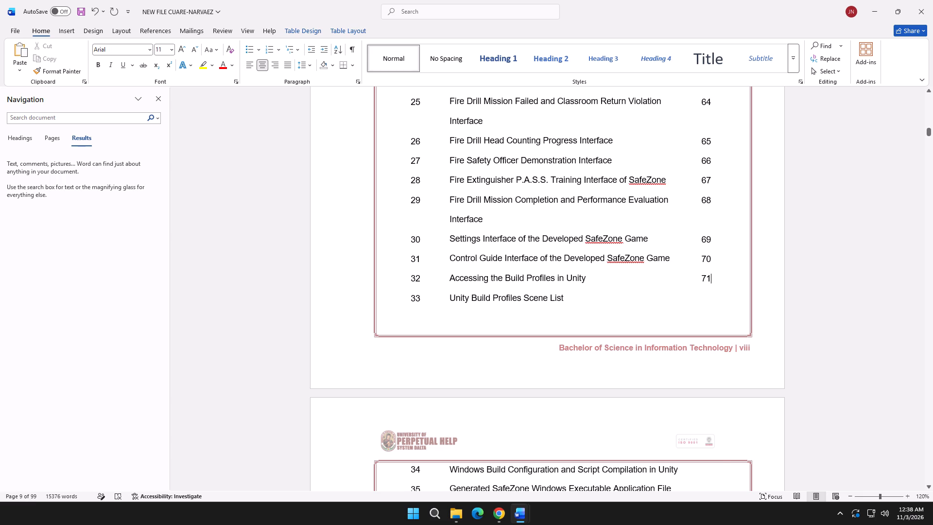
pyautogui.hotkey('shift', 'Return')
pyautogui.write('72')
pyautogui.scroll(-3, 724, 332)
pyautogui.press('Return')
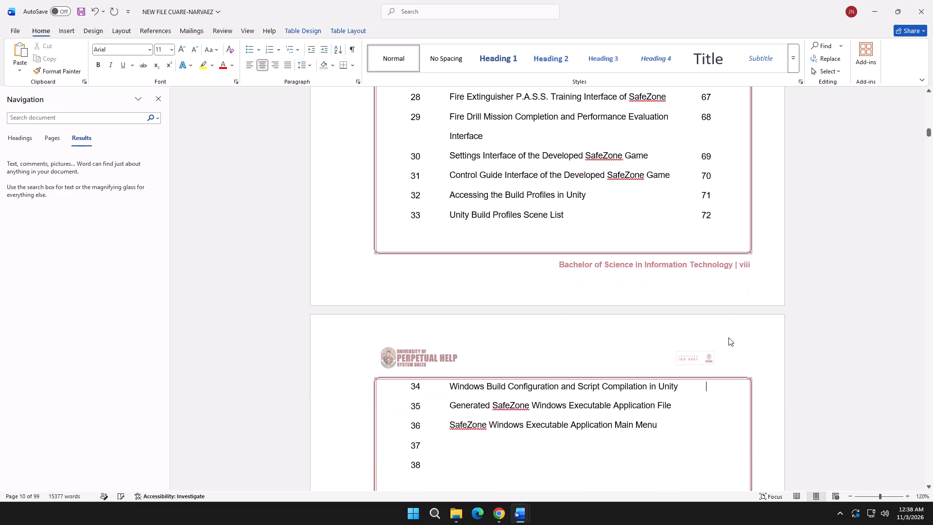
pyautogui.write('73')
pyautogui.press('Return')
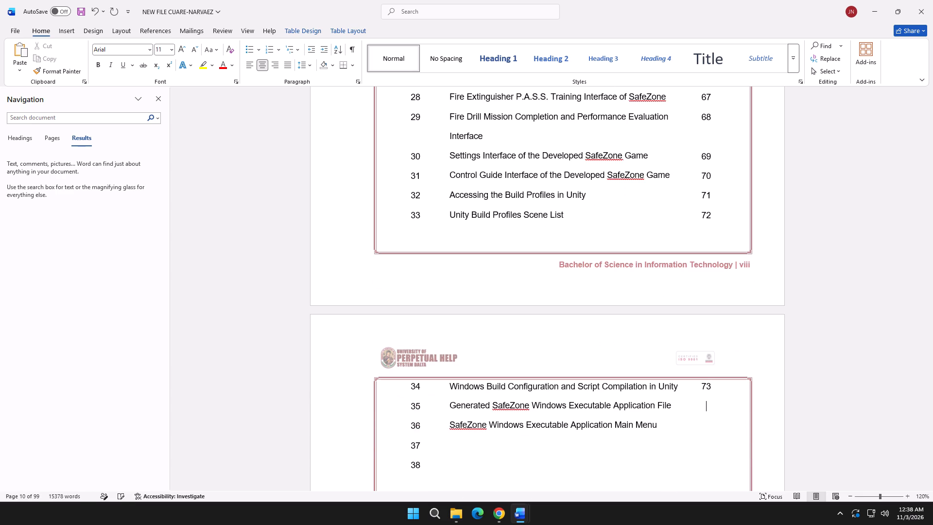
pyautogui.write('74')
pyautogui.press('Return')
# Enter page number 75 for figure 36 in the List of Figures.
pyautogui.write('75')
# Delete the unused figure numbers 37 and 38 at the end of the List of Figures and save the document.
pyautogui.moveTo(441, 461); pyautogui.dragTo(415, 456)
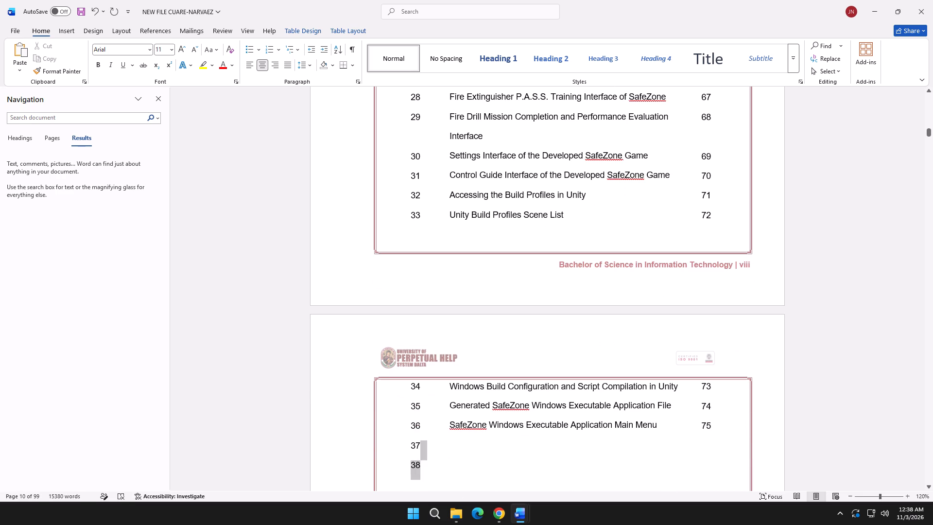
pyautogui.moveTo(415, 456); pyautogui.dragTo(411, 453)
pyautogui.press('BackSpace')
pyautogui.scroll(-5, 446, 446)
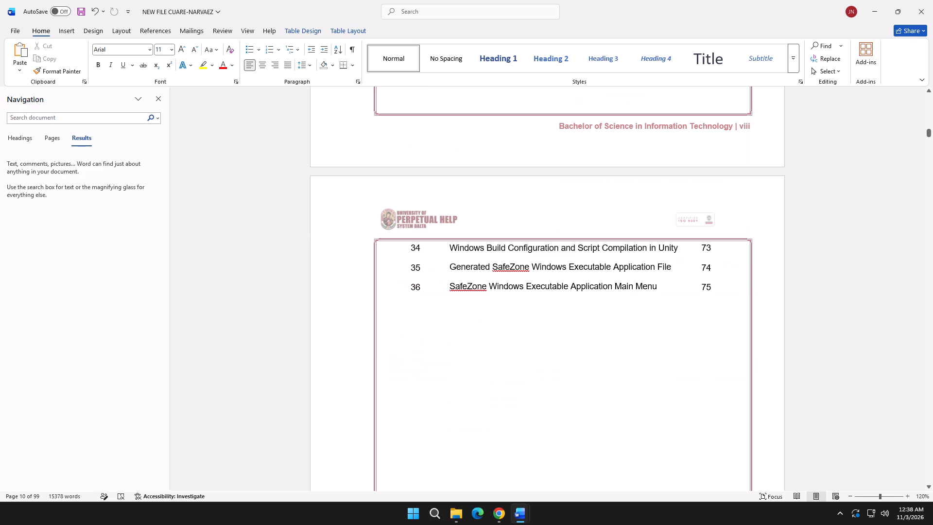
pyautogui.hotkey('ctrl', 's')
# Look through the rest of the thesis document from Chapter 1 to the final page.
pyautogui.scroll(-20, 459, 427)
pyautogui.scroll(-20, 459, 427)
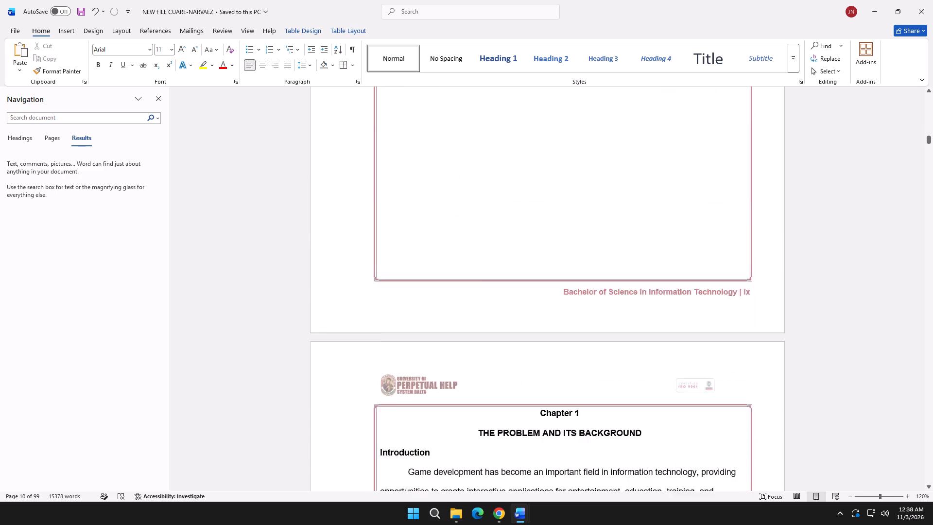
pyautogui.scroll(-1, 479, 420)
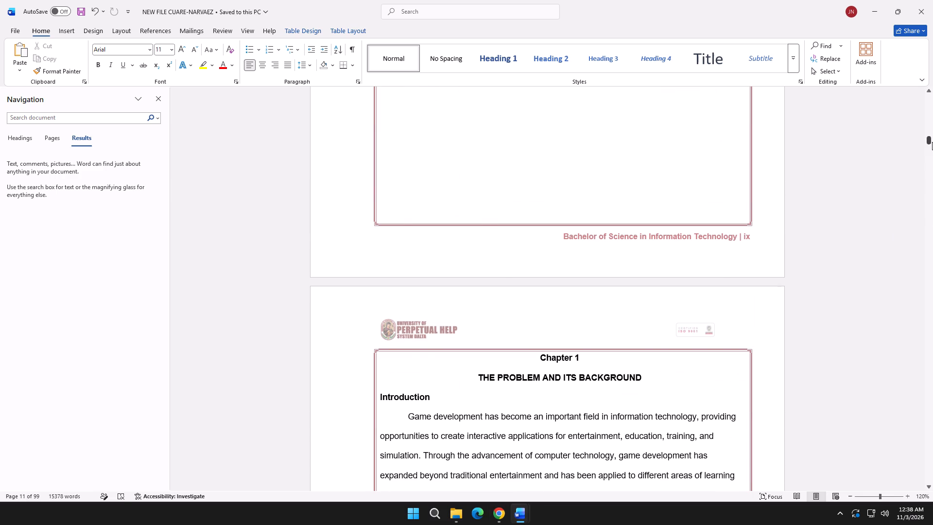
pyautogui.moveTo(932, 141); pyautogui.dragTo(907, 303)
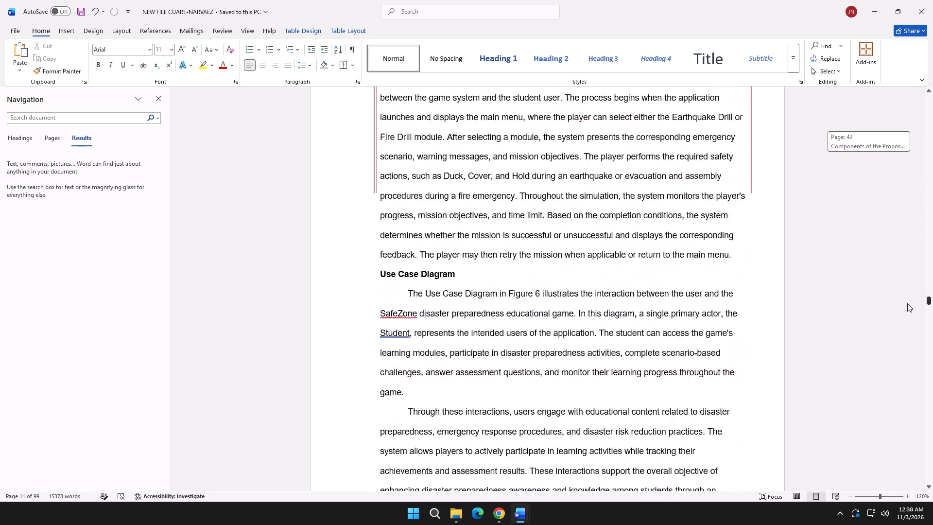
pyautogui.moveTo(907, 303); pyautogui.dragTo(905, 422)
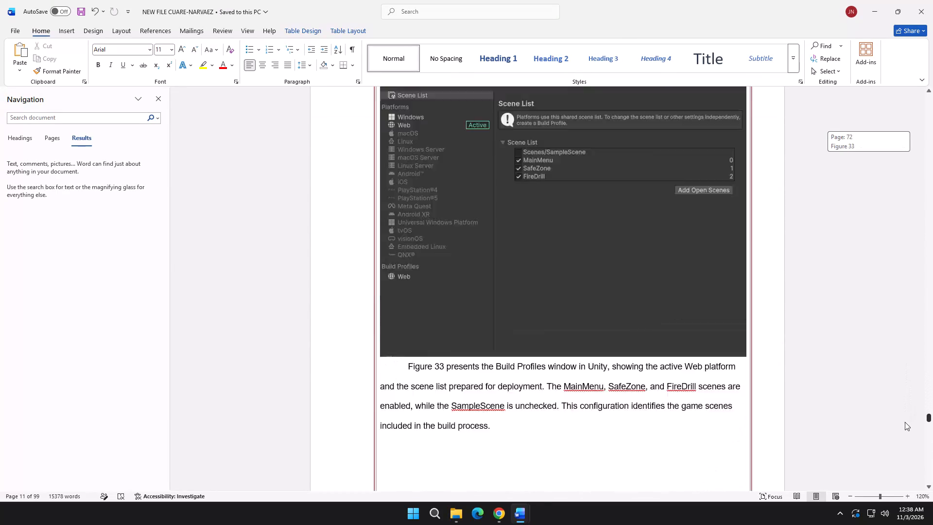
pyautogui.moveTo(905, 422); pyautogui.dragTo(904, 476)
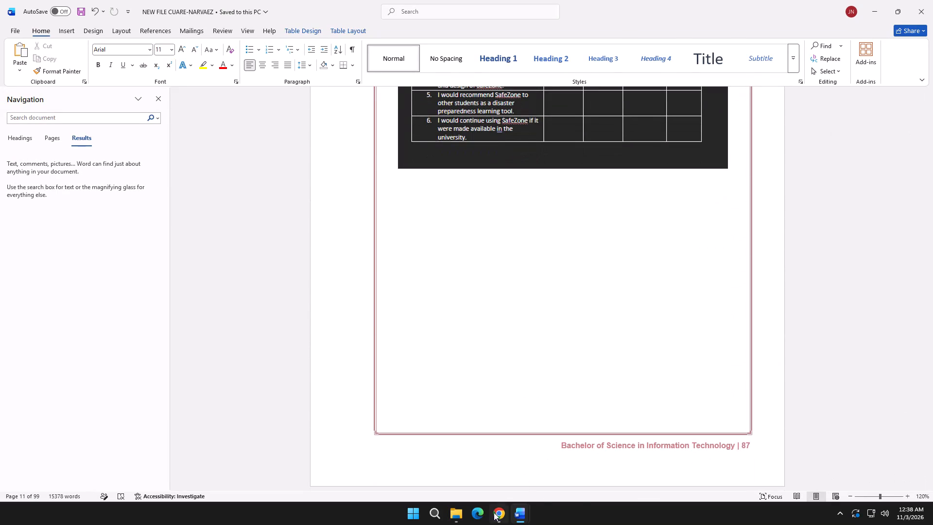
# Switch to Google Drive in Chrome and move CHAP 1 TO 4.docx from the FINALS THESIS folder to the trash.
pyautogui.click(496, 513)
pyautogui.click(882, 255)
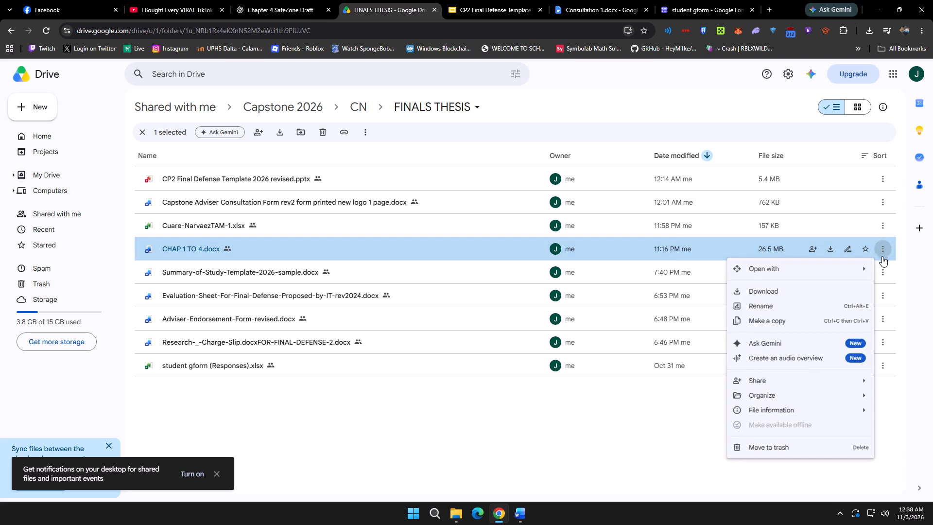
pyautogui.click(755, 457)
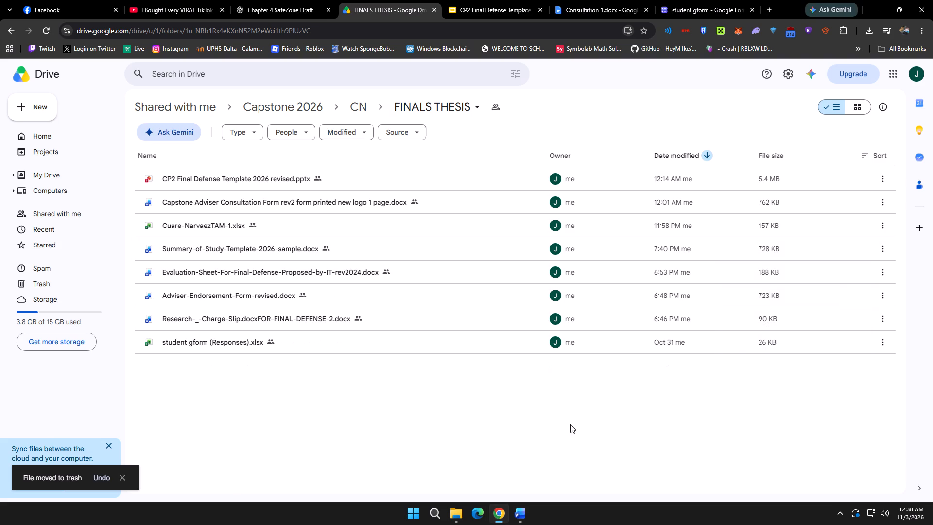
pyautogui.rightClick(360, 390)
pyautogui.click(417, 240)
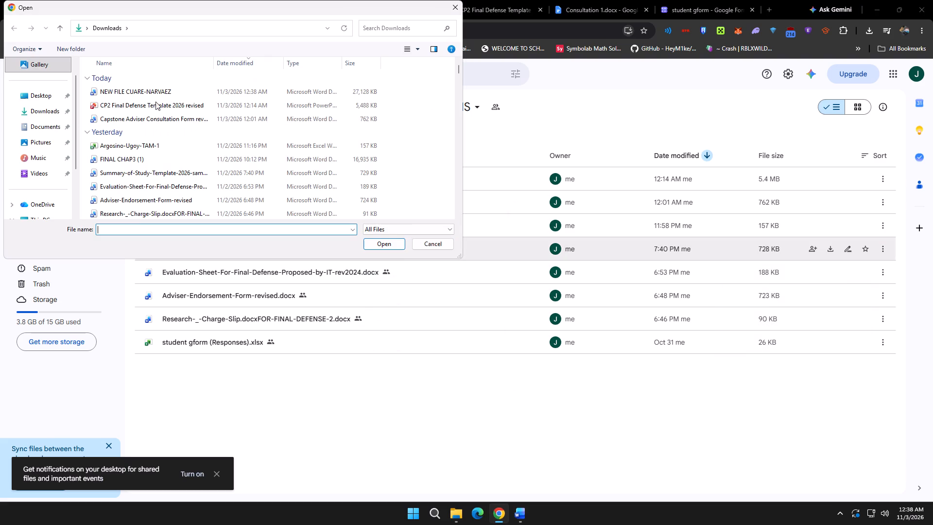
pyautogui.click(155, 96)
pyautogui.click(383, 244)
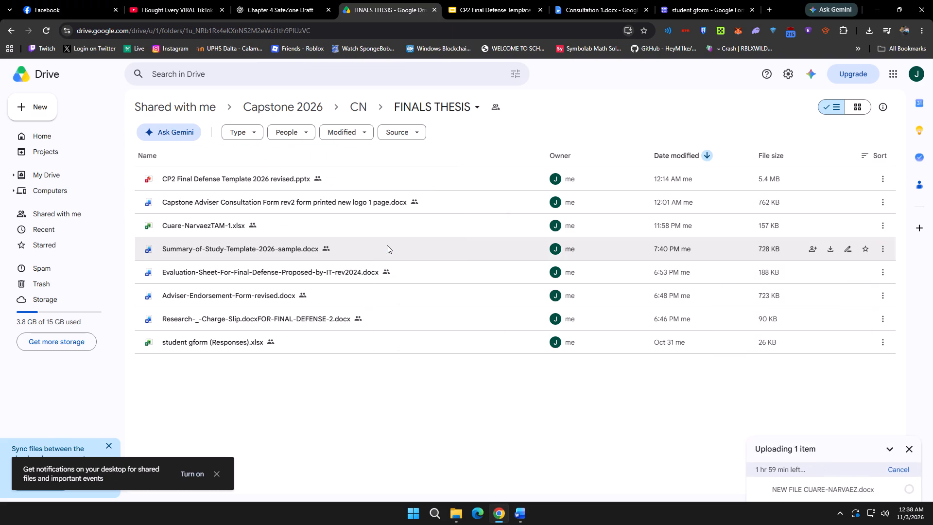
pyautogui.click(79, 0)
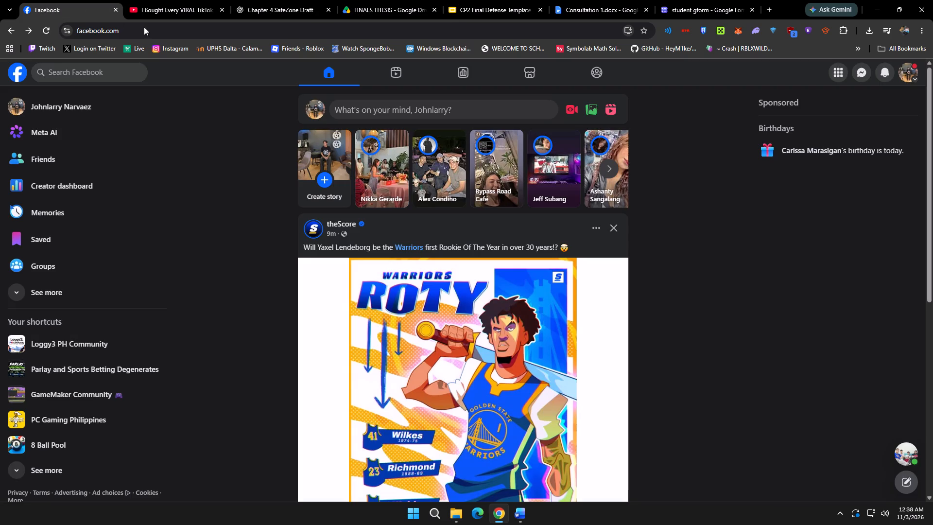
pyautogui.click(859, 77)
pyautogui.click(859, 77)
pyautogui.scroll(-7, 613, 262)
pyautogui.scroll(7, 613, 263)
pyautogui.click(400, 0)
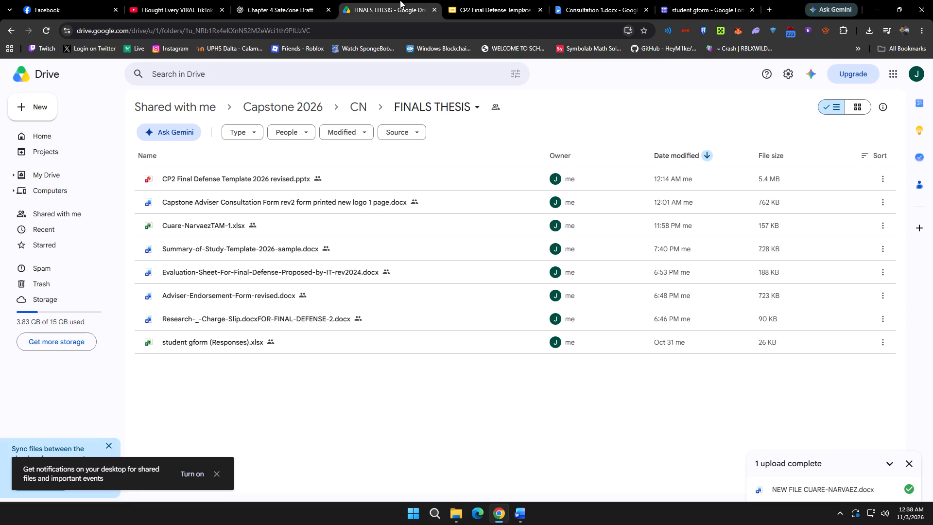